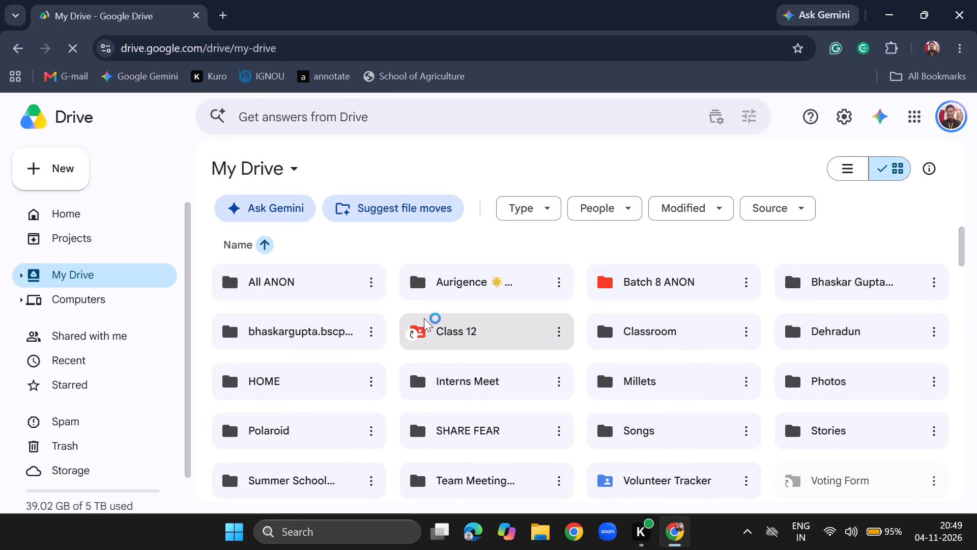
# Open the FLN Operations folder inside the Shivpuri Foundation folder, declining the Gemini student offer on the way.
pyautogui.doubleClick(591, 335)
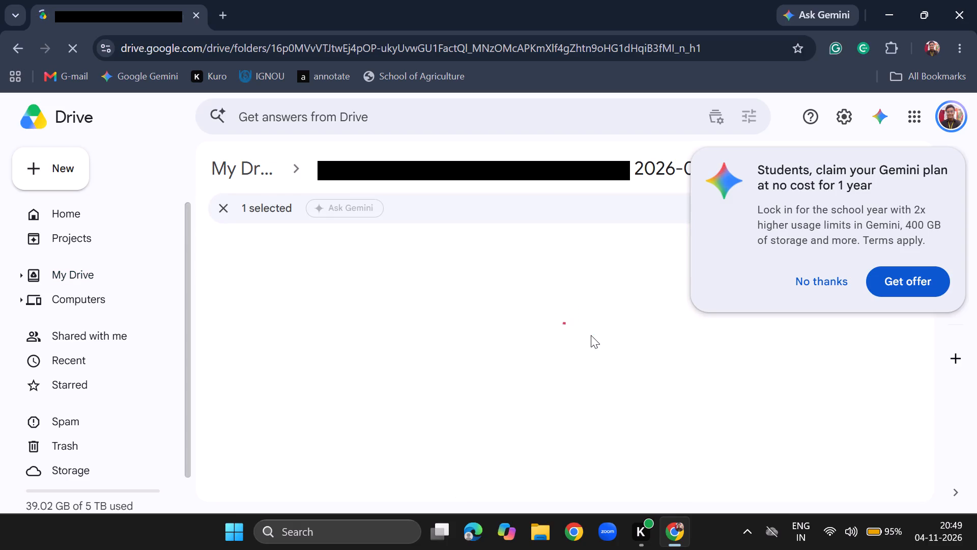
pyautogui.click(817, 284)
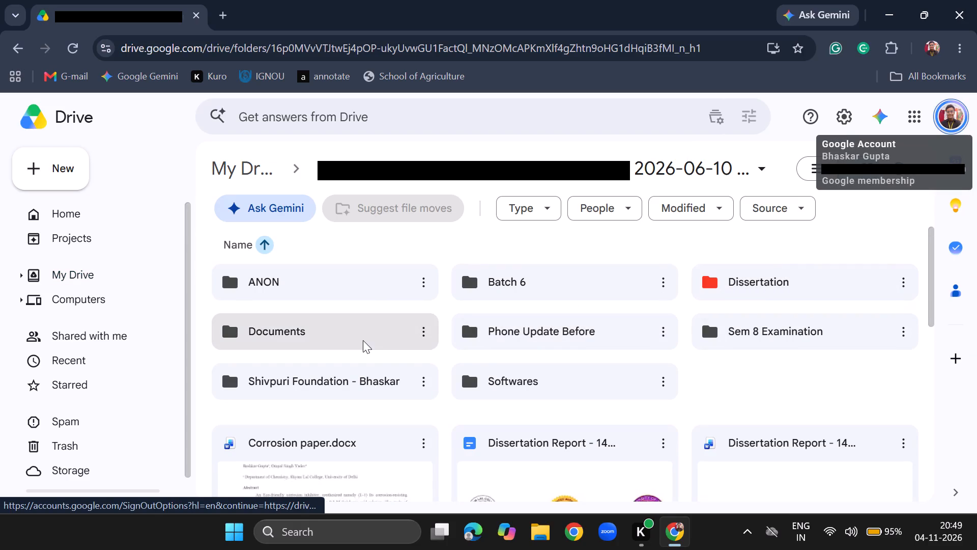
pyautogui.doubleClick(375, 377)
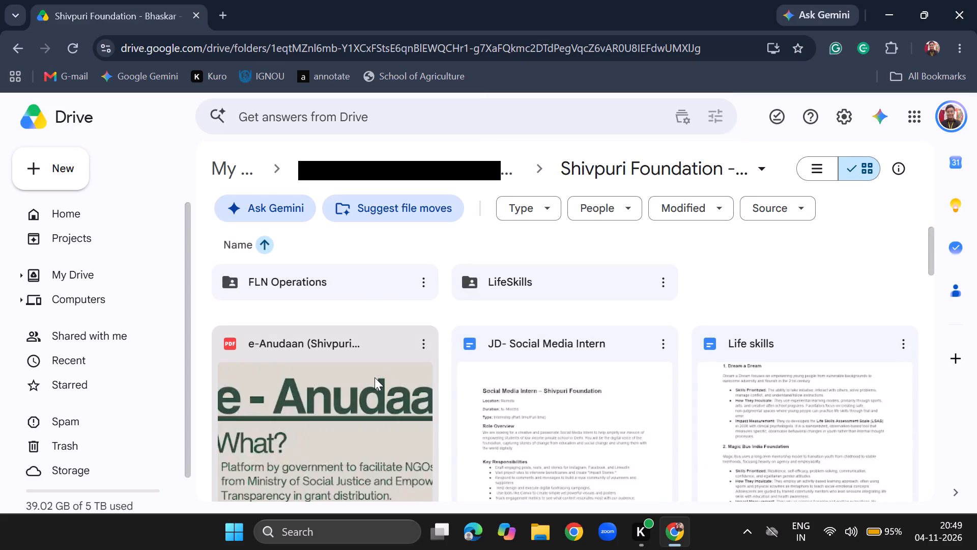
pyautogui.doubleClick(338, 291)
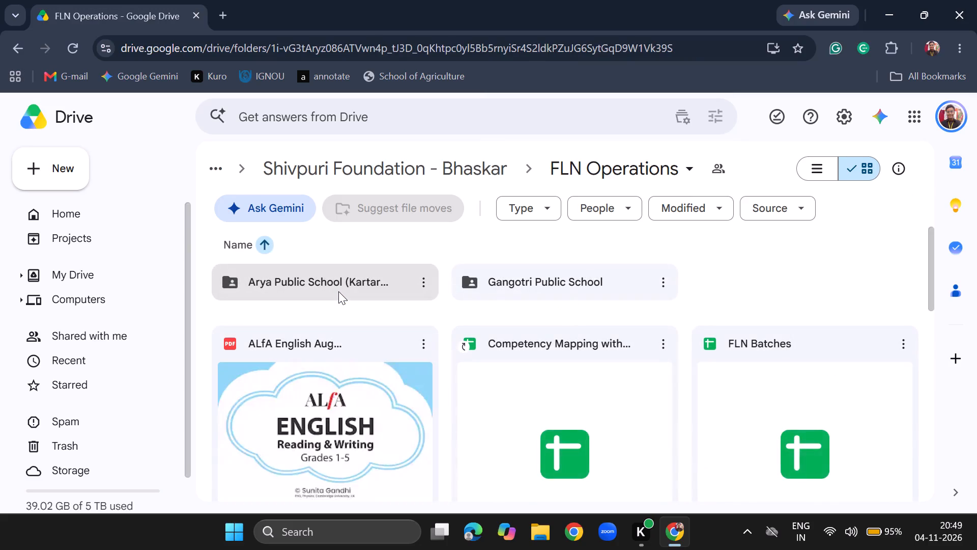
# Find the Gangotri Public School folder in FLN Operations and open its Teacher Register spreadsheet.
pyautogui.scroll(-1, 508, 345)
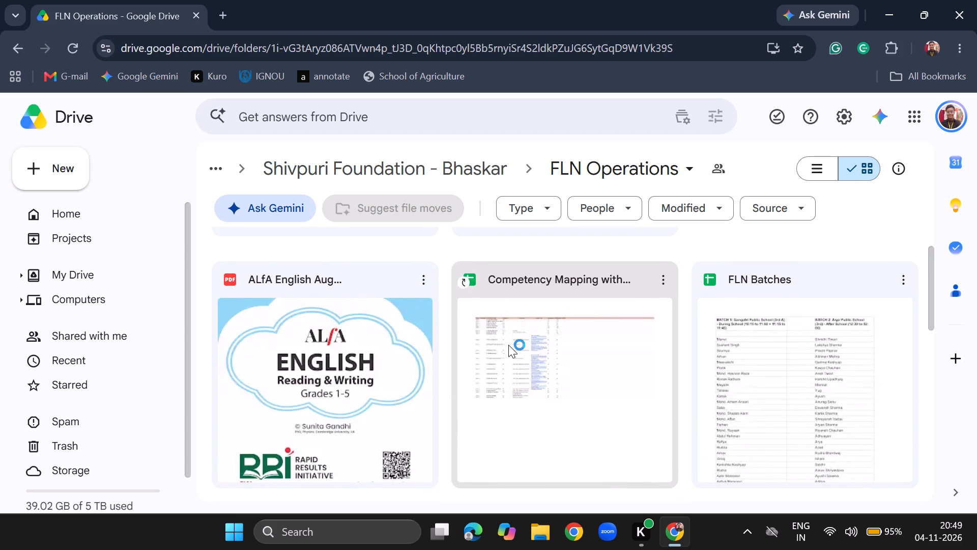
pyautogui.scroll(-1, 508, 345)
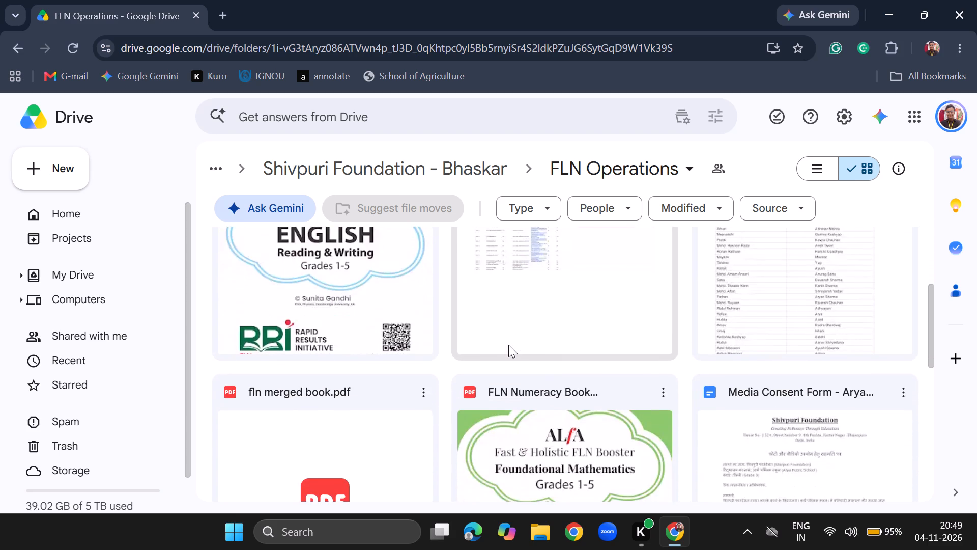
pyautogui.scroll(-5, 508, 345)
pyautogui.scroll(9, 508, 345)
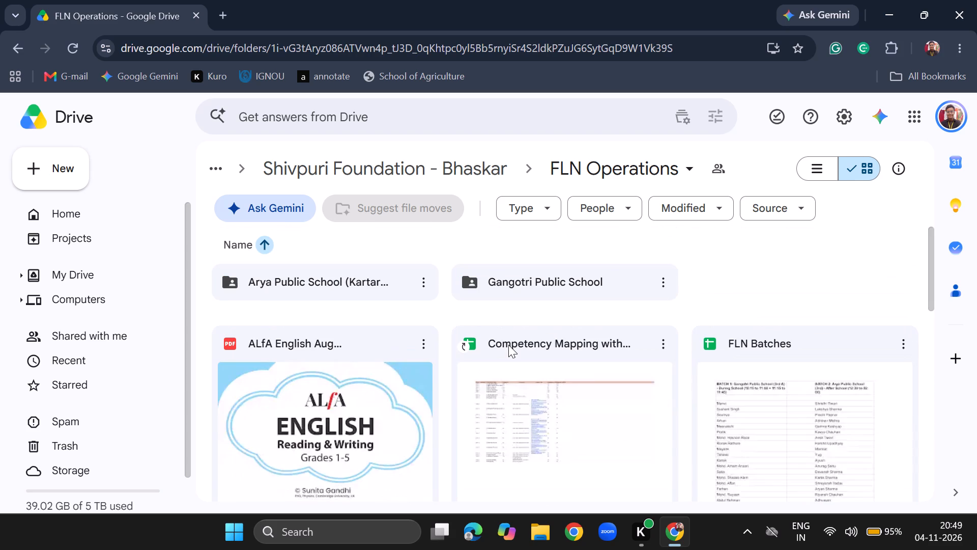
pyautogui.scroll(-10, 508, 345)
pyautogui.scroll(8, 508, 345)
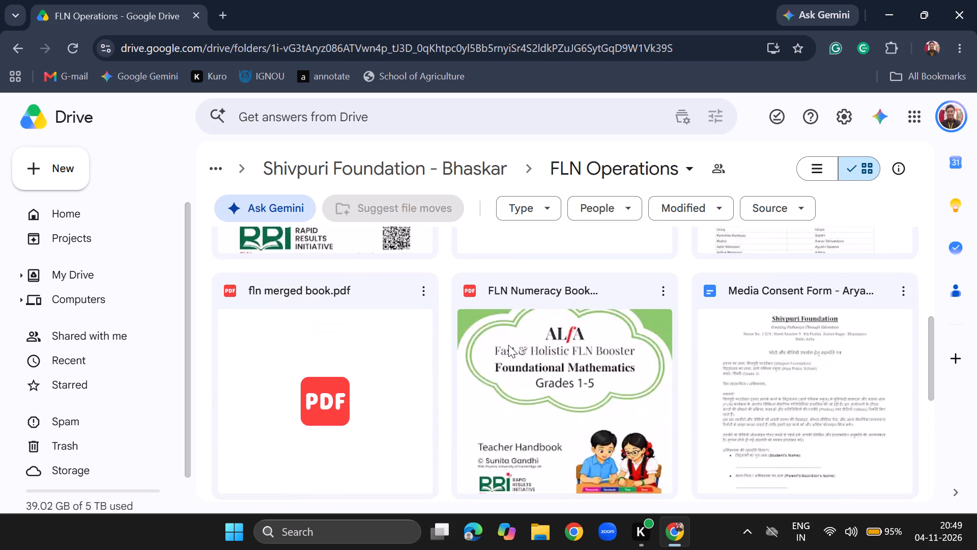
pyautogui.scroll(6, 508, 345)
pyautogui.doubleClick(580, 282)
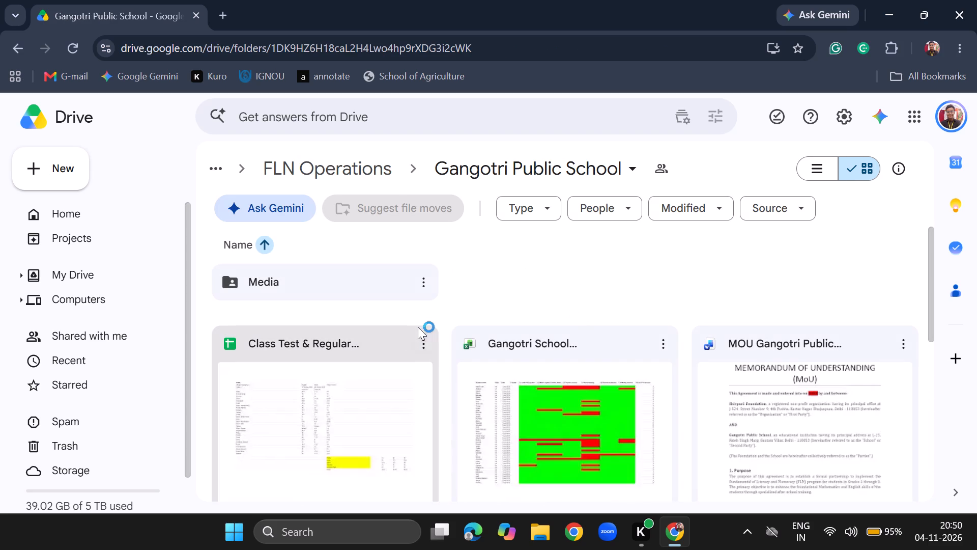
pyautogui.scroll(-3, 335, 420)
pyautogui.doubleClick(335, 420)
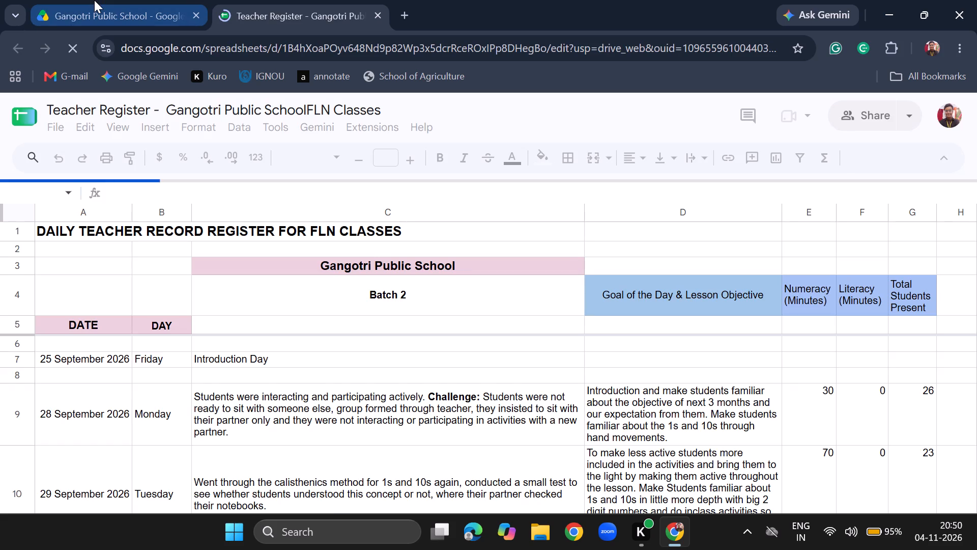
# Return to the FLN Operations folder in Drive and open the Teacher Register from the Arya Public School folder.
pyautogui.click(94, 0)
pyautogui.click(27, 46)
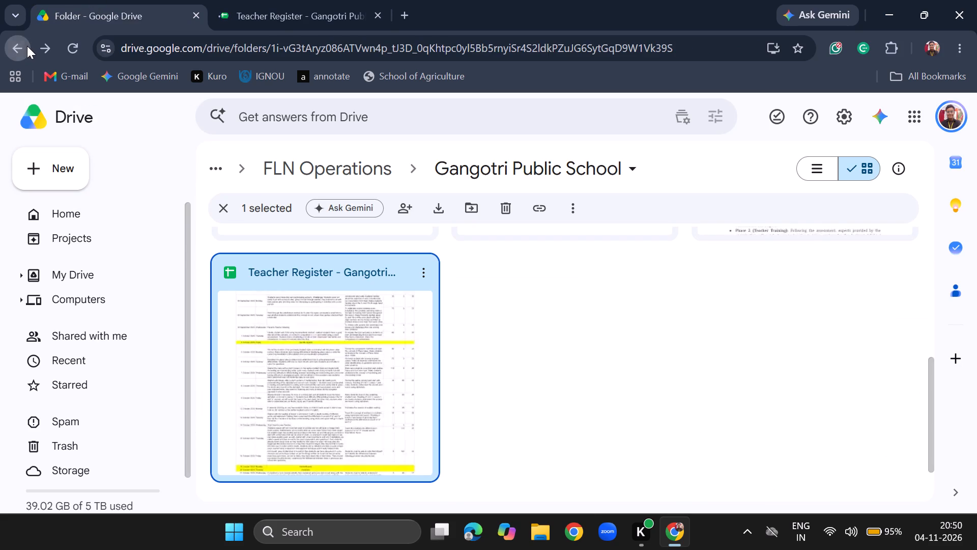
pyautogui.doubleClick(318, 284)
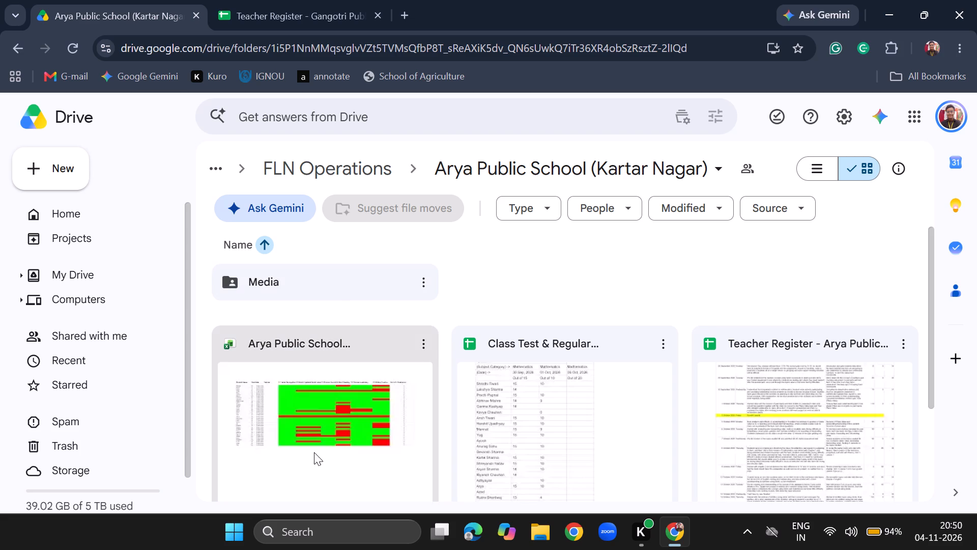
pyautogui.scroll(-1, 593, 414)
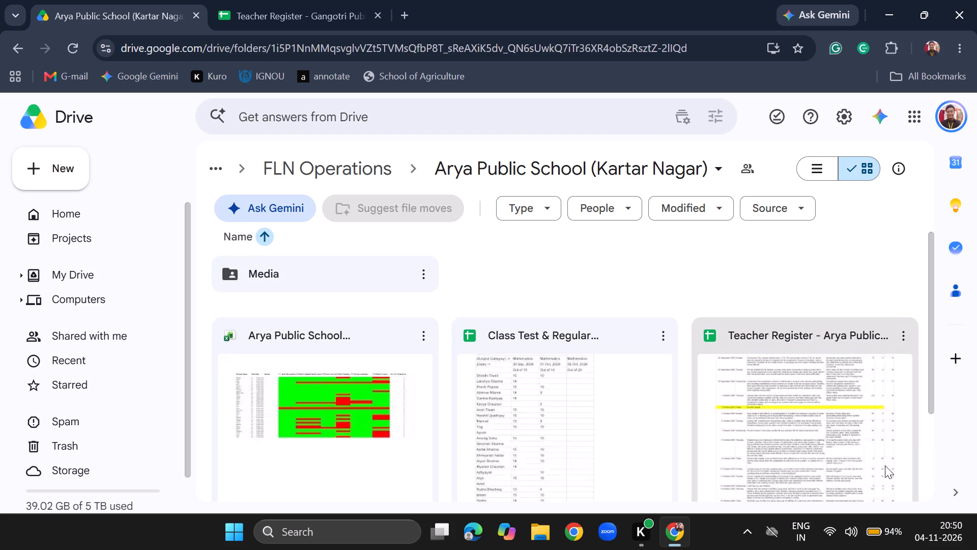
pyautogui.doubleClick(829, 419)
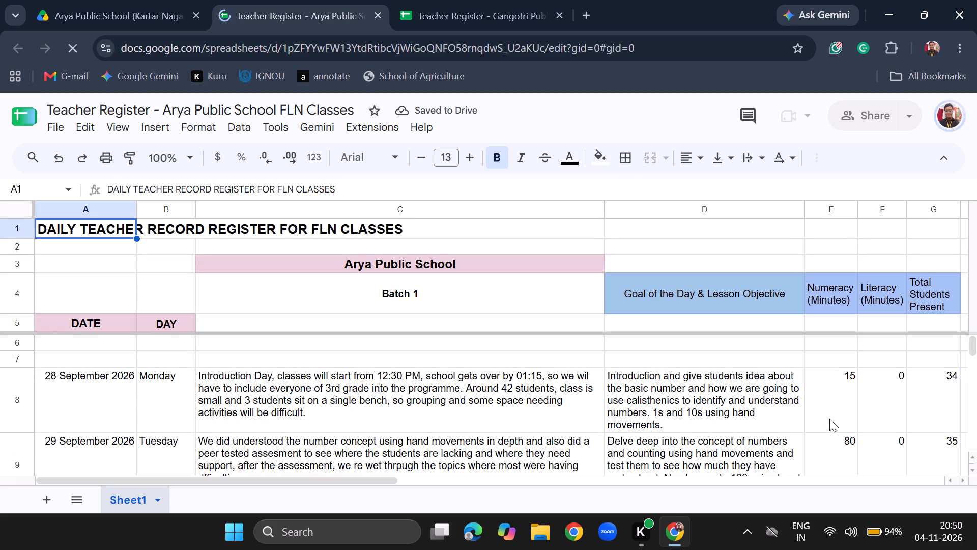
# Look through the daily class entries in the Arya Public School register.
pyautogui.scroll(-2, 688, 410)
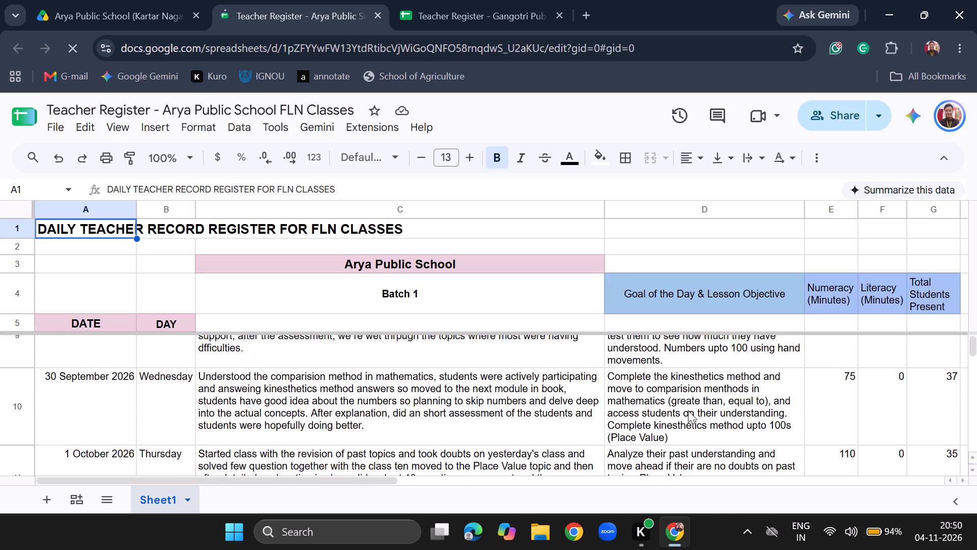
pyautogui.scroll(-5, 688, 410)
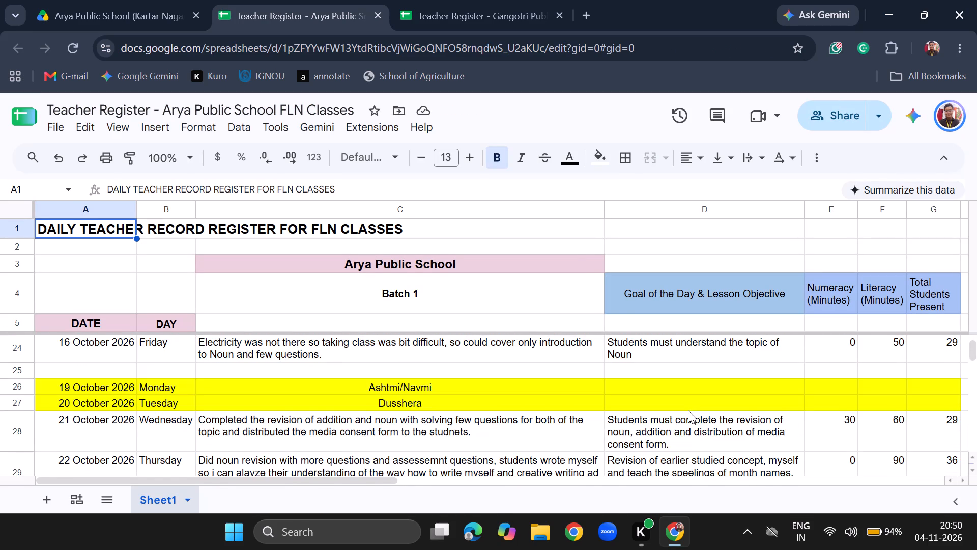
pyautogui.scroll(-1, 688, 410)
pyautogui.click(303, 5)
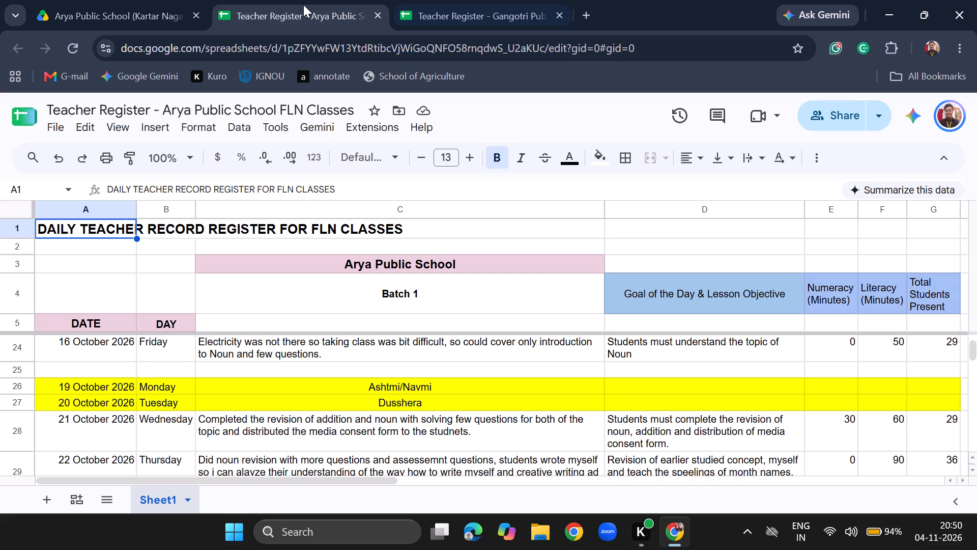
# Switch to the Gangotri Public School register and examine its daily entries up to the early November 2026 rows.
pyautogui.click(481, 5)
pyautogui.scroll(-2, 422, 293)
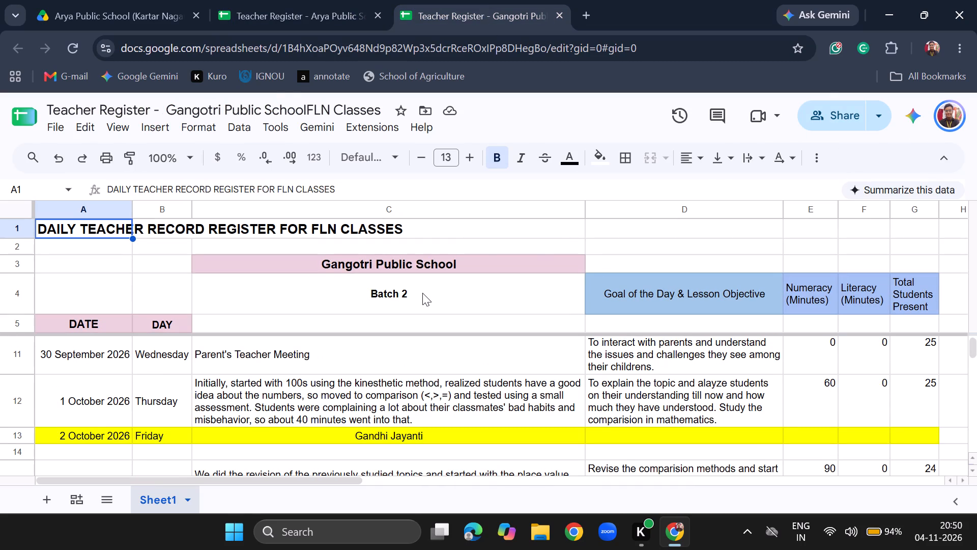
pyautogui.scroll(-4, 422, 293)
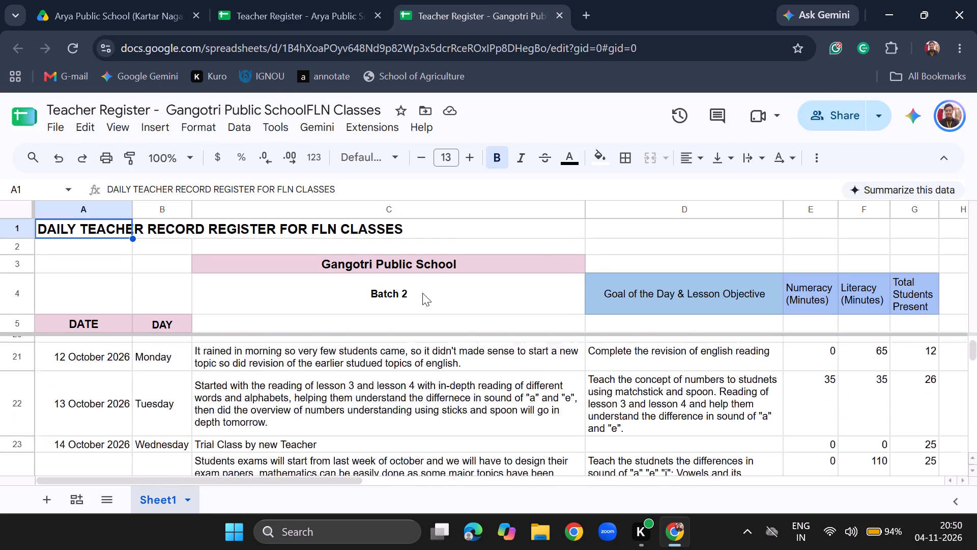
pyautogui.scroll(-2, 422, 293)
pyautogui.scroll(2, 422, 293)
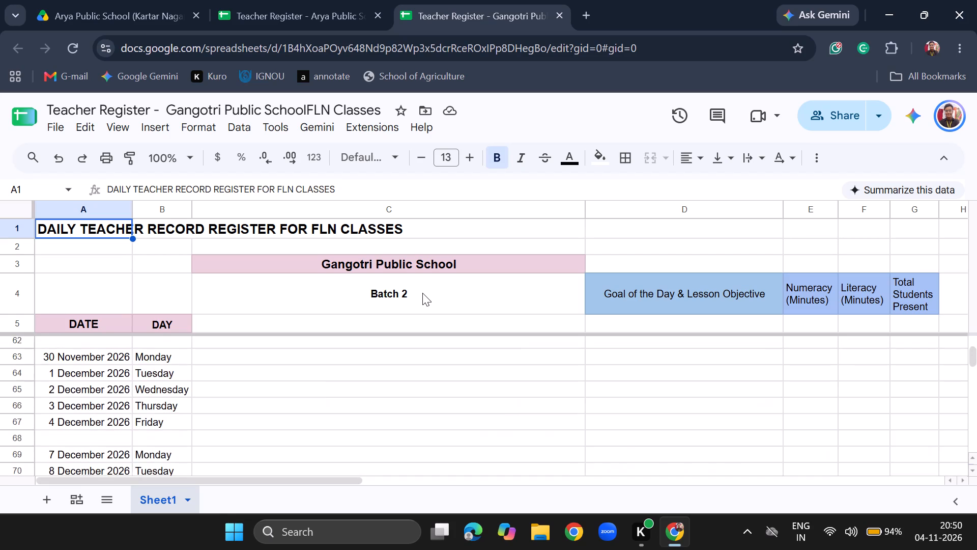
pyautogui.scroll(3, 422, 293)
pyautogui.hscroll(1, 422, 293)
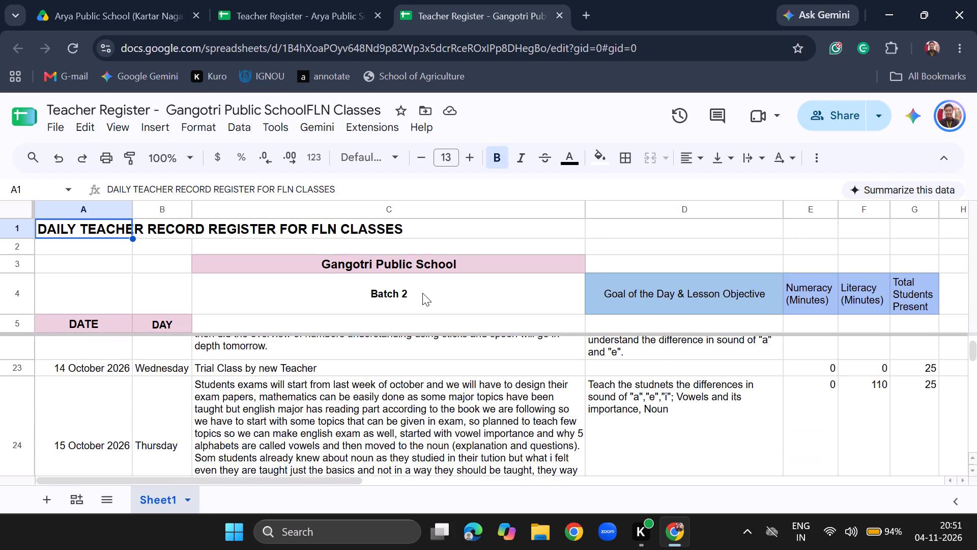
pyautogui.hscroll(1, 422, 293)
pyautogui.scroll(-1, 516, 397)
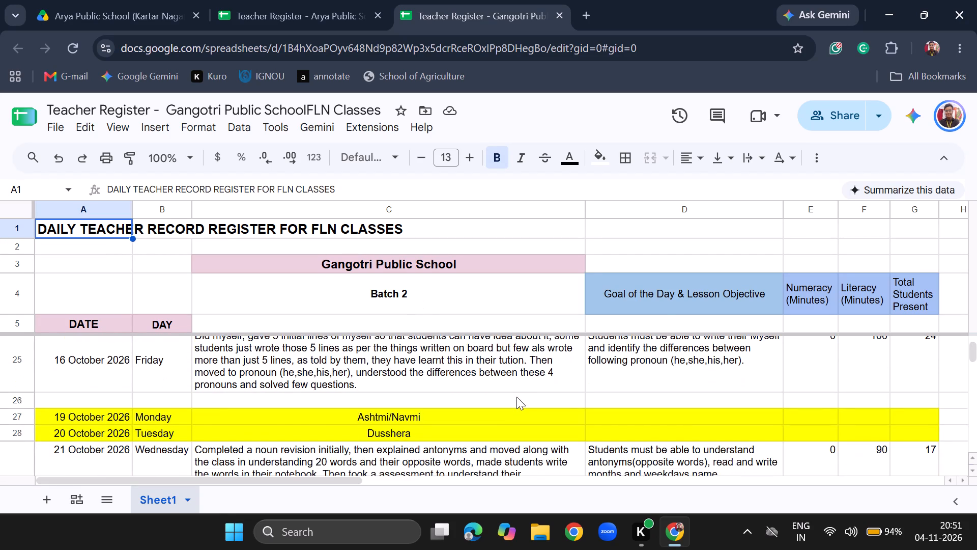
pyautogui.scroll(-4, 516, 397)
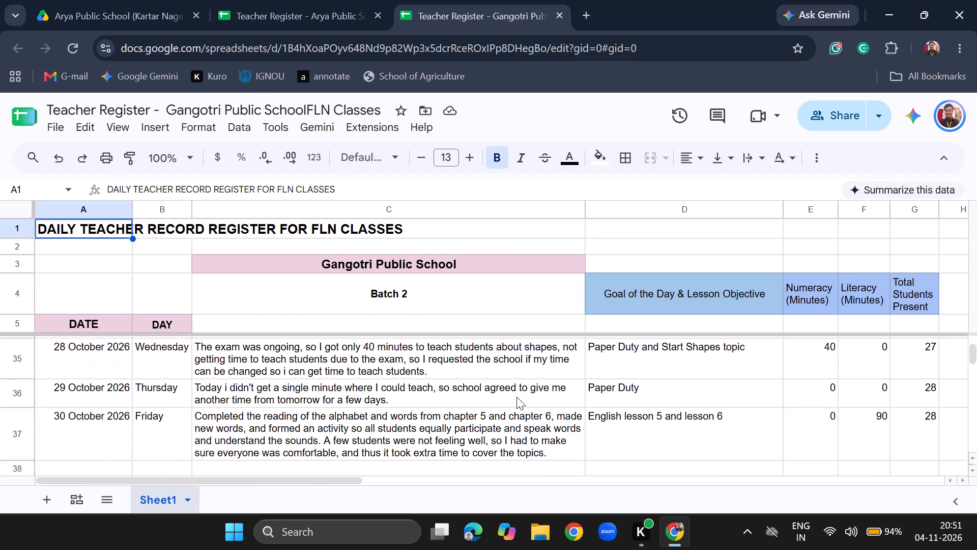
pyautogui.scroll(-2, 516, 397)
pyautogui.scroll(1, 516, 397)
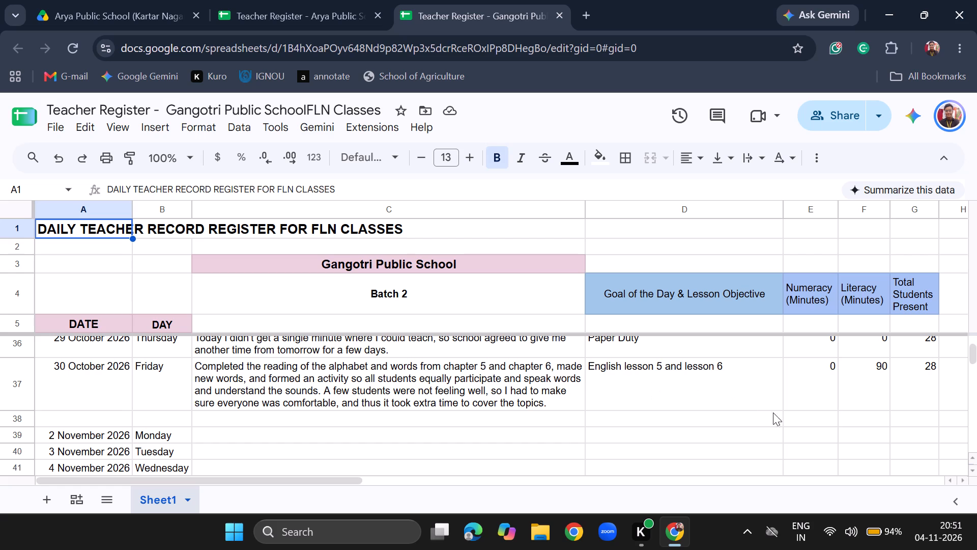
# Select the column C class-record cell for Monday, 2 November 2026 in the Gangotri Public School register.
pyautogui.click(429, 437)
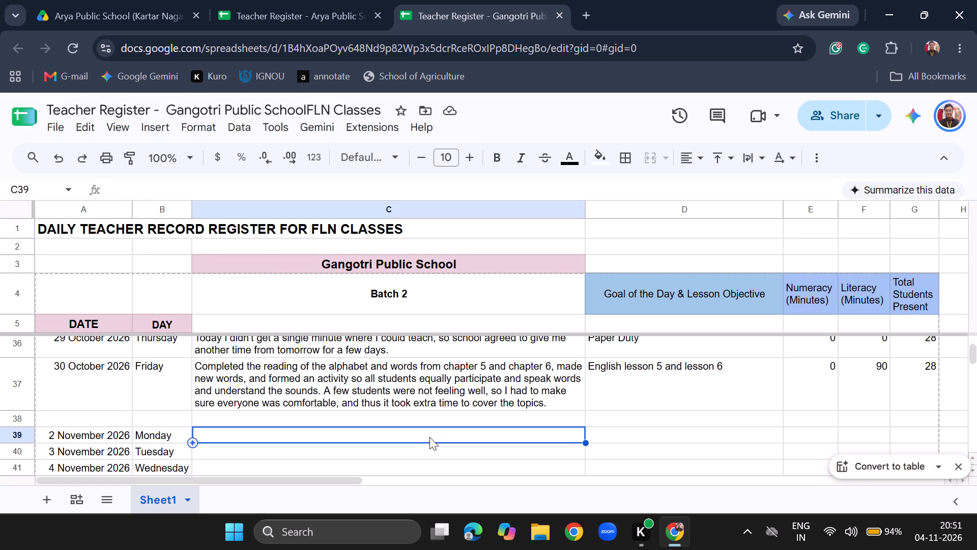
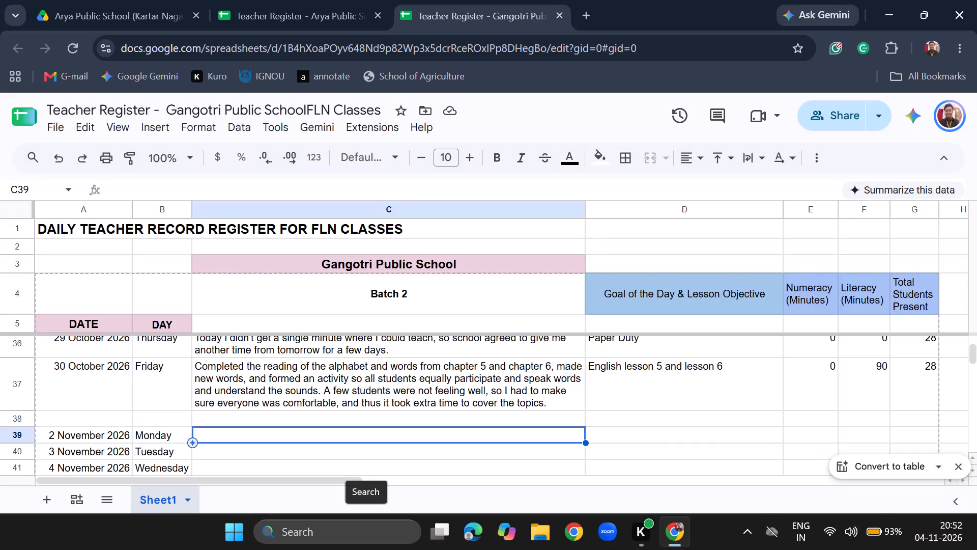
# For Monday, 2 November 2026, enter 28 total students present, 0 numeracy minutes and 120 literacy minutes.
pyautogui.scroll(-1, 367, 528)
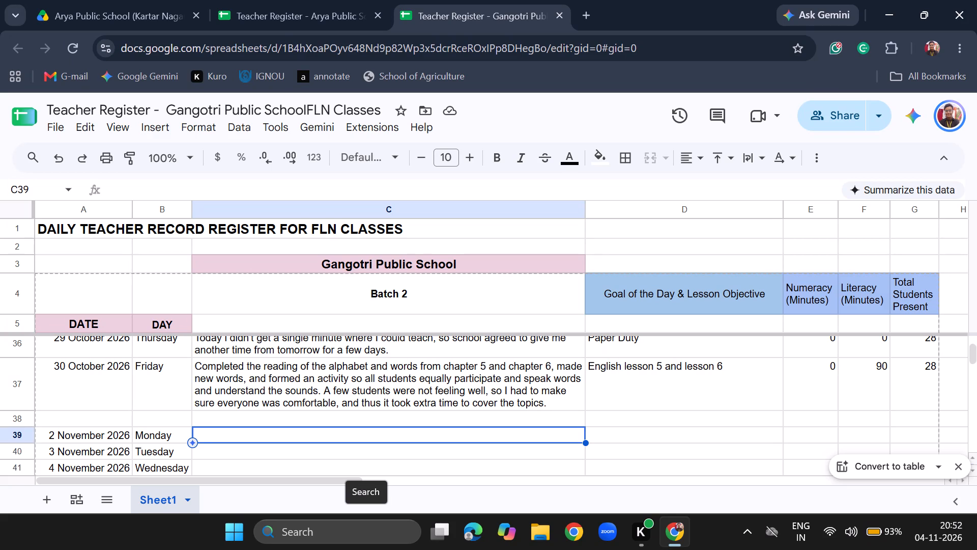
pyautogui.click(657, 436)
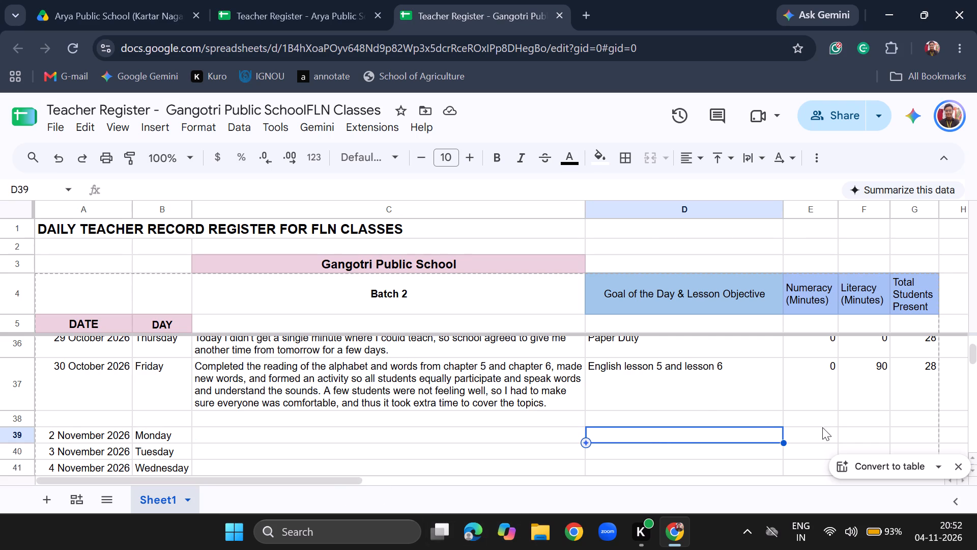
pyautogui.click(821, 438)
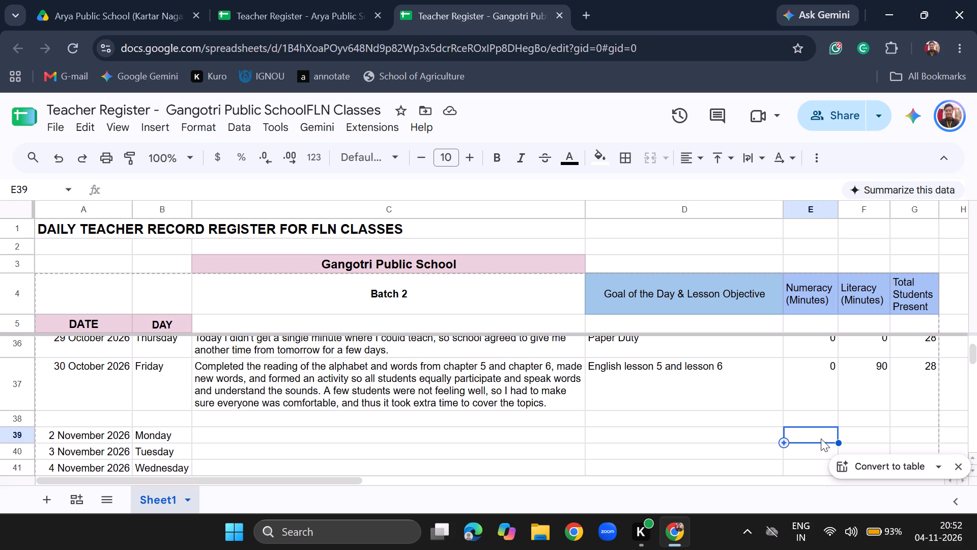
pyautogui.press('Right')
pyautogui.press('Right')
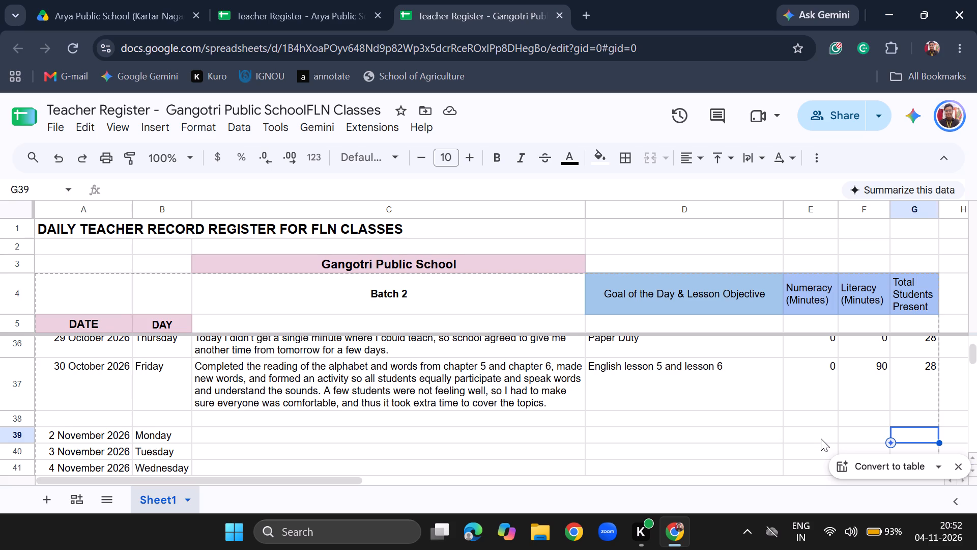
pyautogui.write('28')
pyautogui.press('Left')
pyautogui.press('Left')
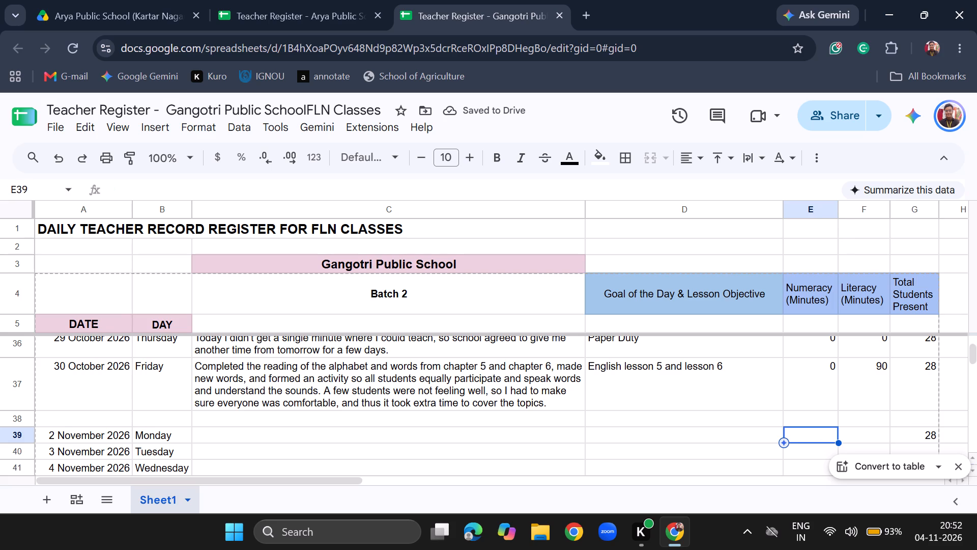
pyautogui.press('0')
pyautogui.press('Right')
pyautogui.write('120')
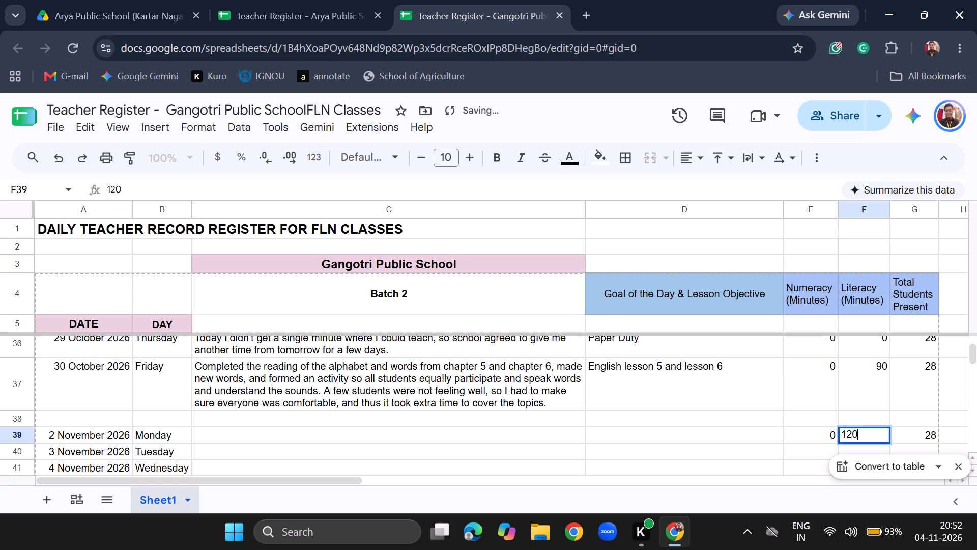
pyautogui.press('Return')
# Enter "English Lesson 7 & 8 (l,o,f,r,x)" as the 2 November goal and lesson objective.
pyautogui.press('Left')
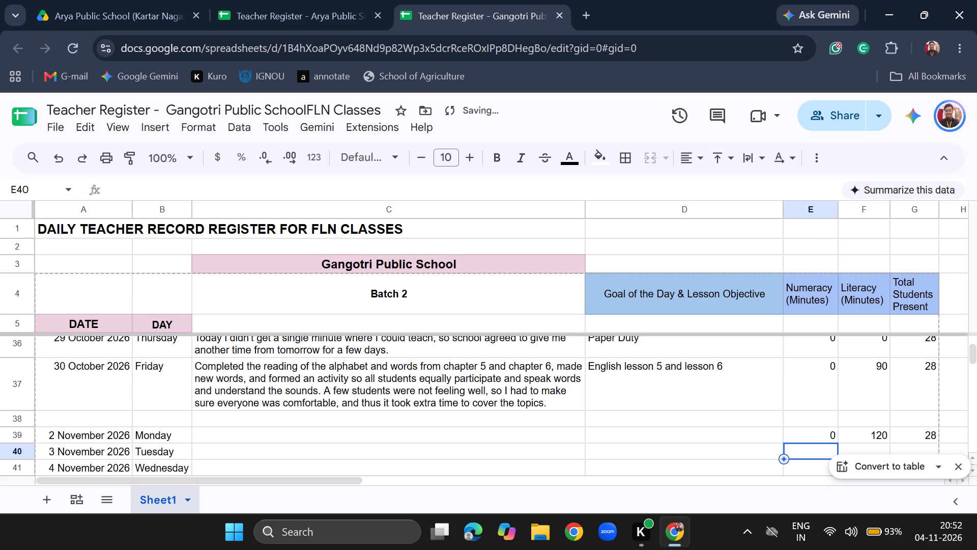
pyautogui.press('Left')
pyautogui.press('Left')
pyautogui.press('Up')
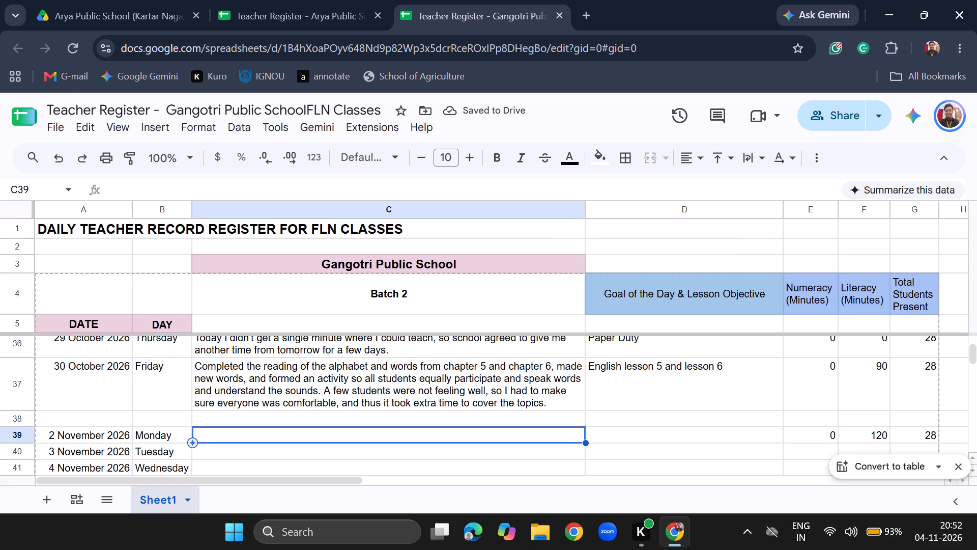
pyautogui.press('Right')
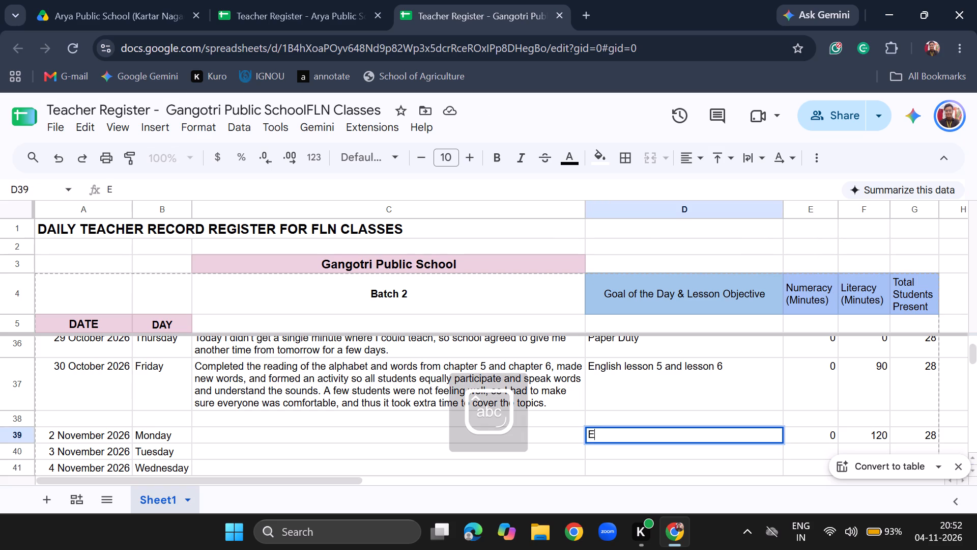
pyautogui.write('nglish')
pyautogui.press('space')
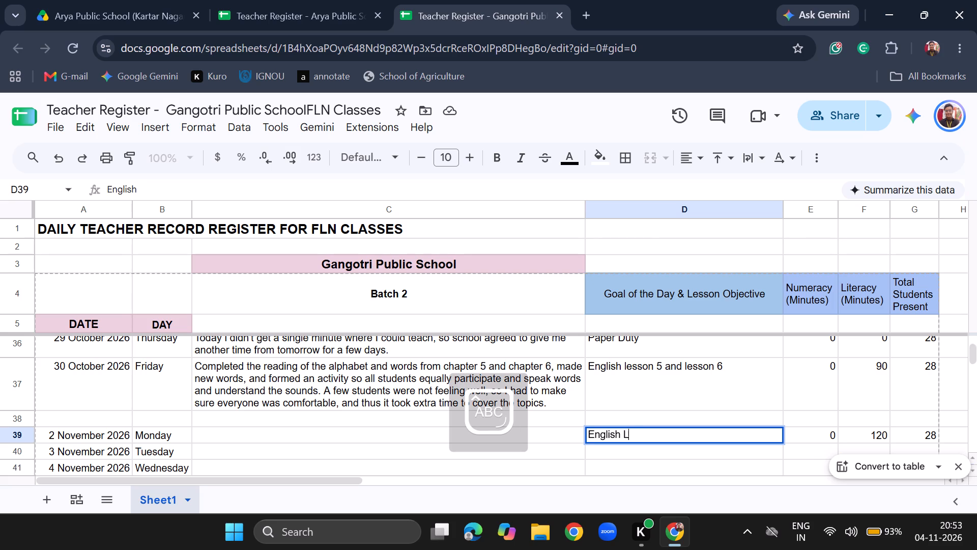
pyautogui.write('esson')
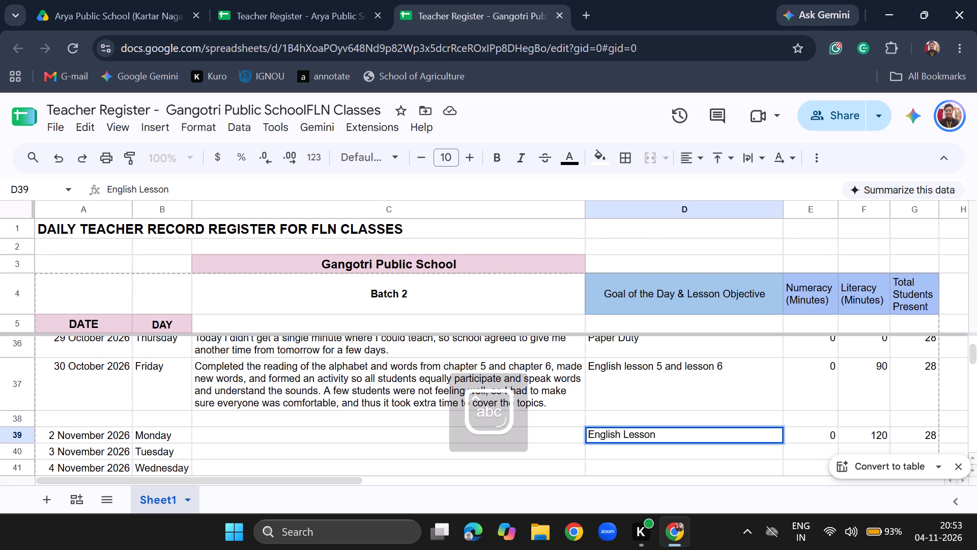
pyautogui.press('space')
pyautogui.press('7')
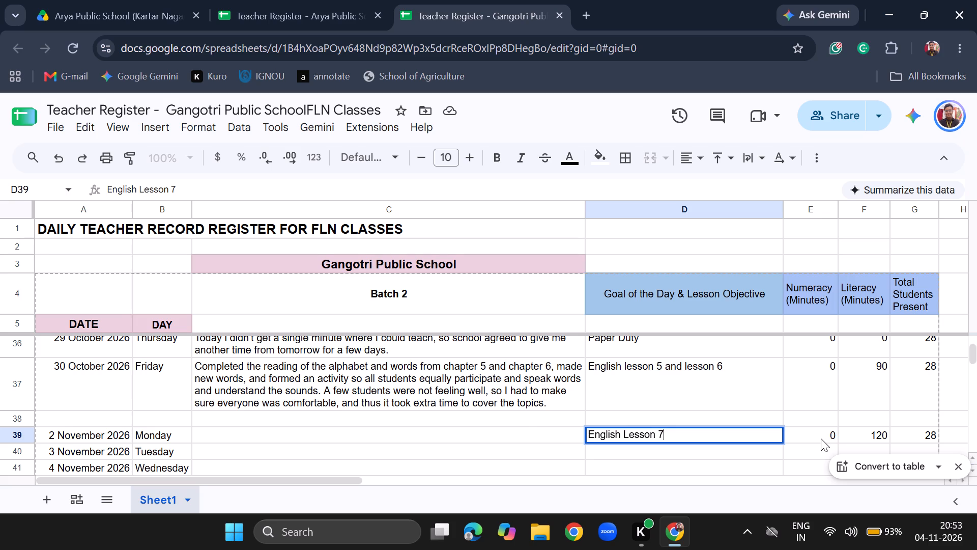
pyautogui.press('space')
pyautogui.write('& 8')
pyautogui.press('space')
pyautogui.hotkey('shift', '(')
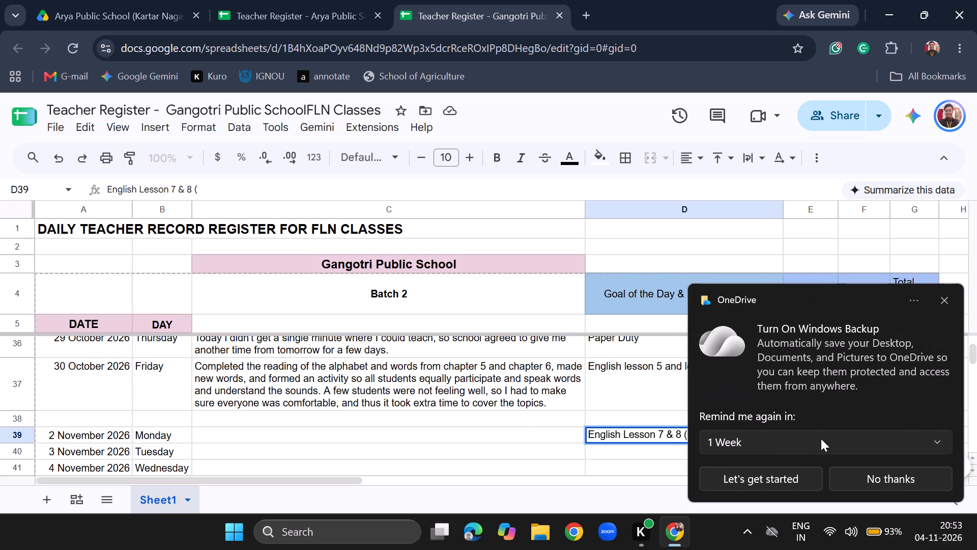
pyautogui.write('l,o')
pyautogui.press(',')
pyautogui.write('f,r,x)')
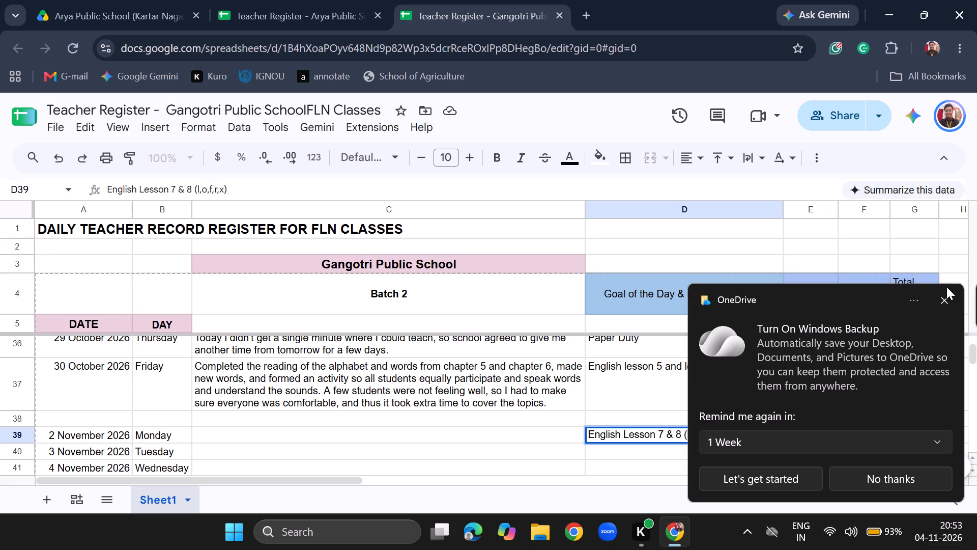
# Decline the OneDrive offer to turn on Windows Backup.
pyautogui.click(873, 472)
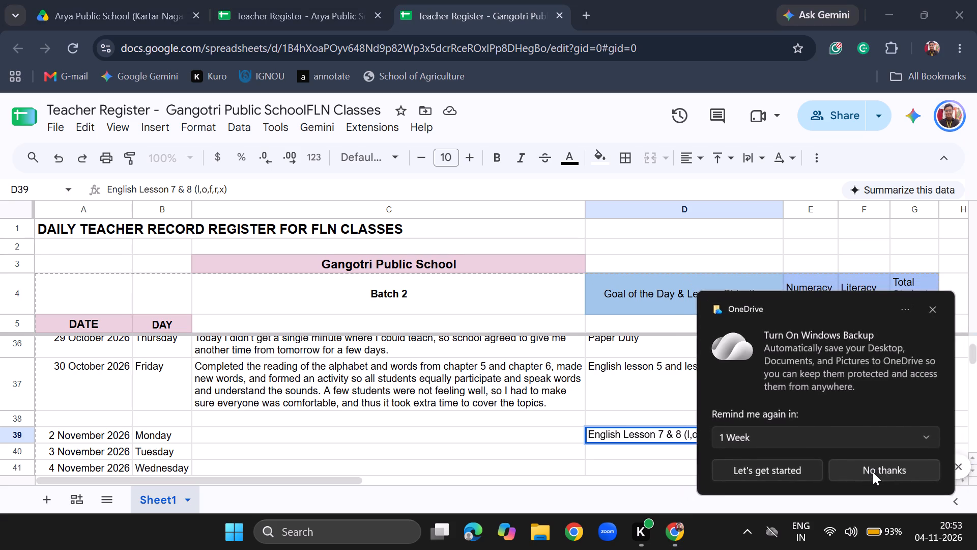
pyautogui.press('space')
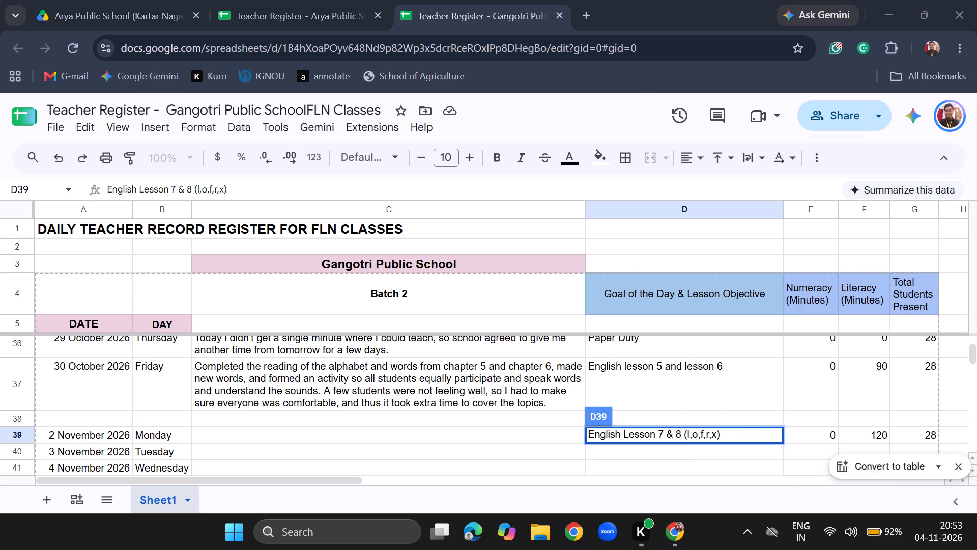
pyautogui.write('and')
pyautogui.press('space')
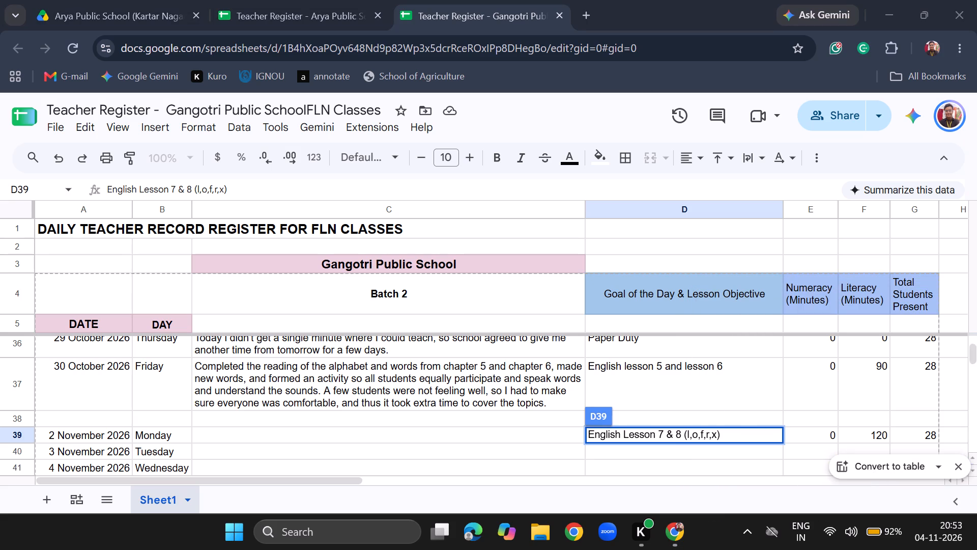
# Extend the 2 November lesson objective with "and Lesson 9 & 10 (h,u,n,q)".
pyautogui.doubleClick(741, 431)
pyautogui.press('space')
pyautogui.write('and')
pyautogui.press('space')
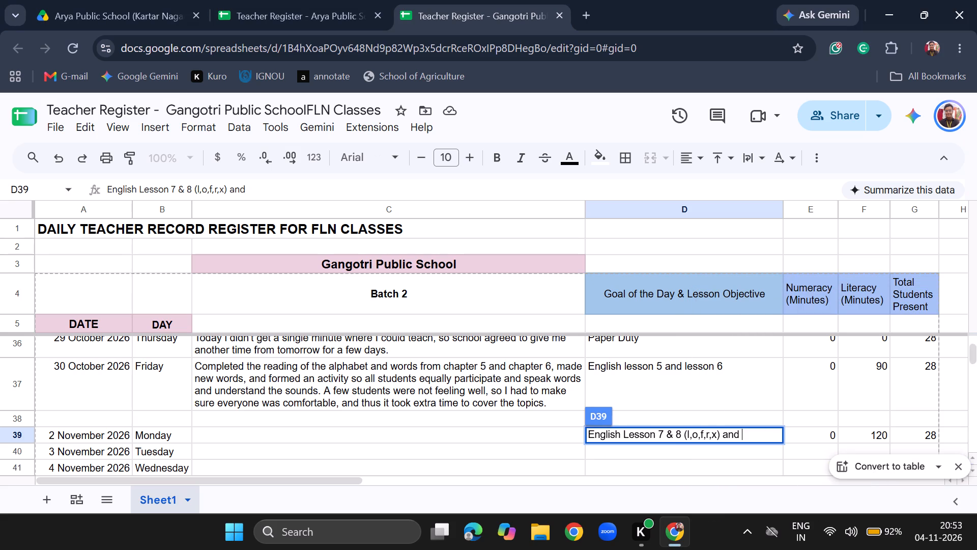
pyautogui.write('esson')
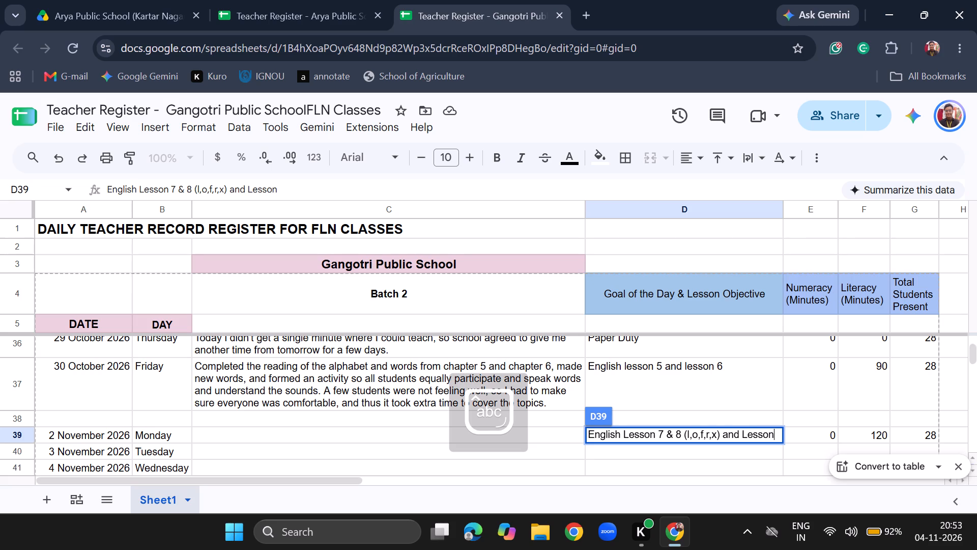
pyautogui.press('space')
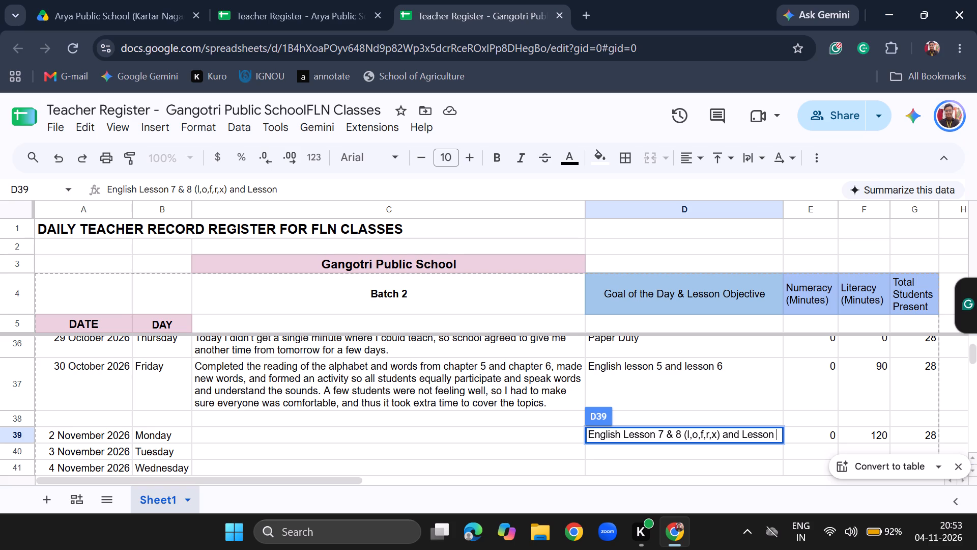
pyautogui.press('9')
pyautogui.press('space')
pyautogui.write('&')
pyautogui.press('space')
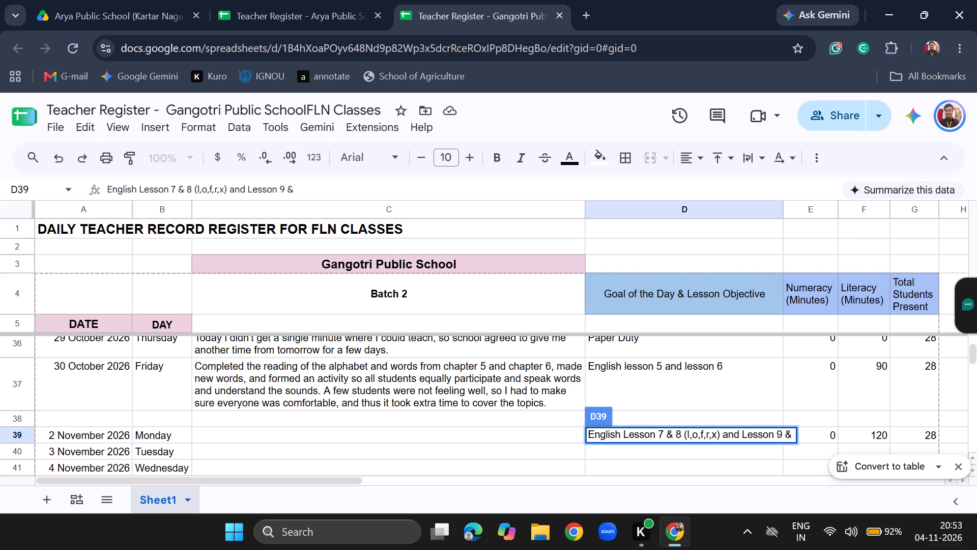
pyautogui.press('BackSpace')
pyautogui.press('space')
pyautogui.write('10')
pyautogui.press('space')
pyautogui.write('(h,u,n,q)')
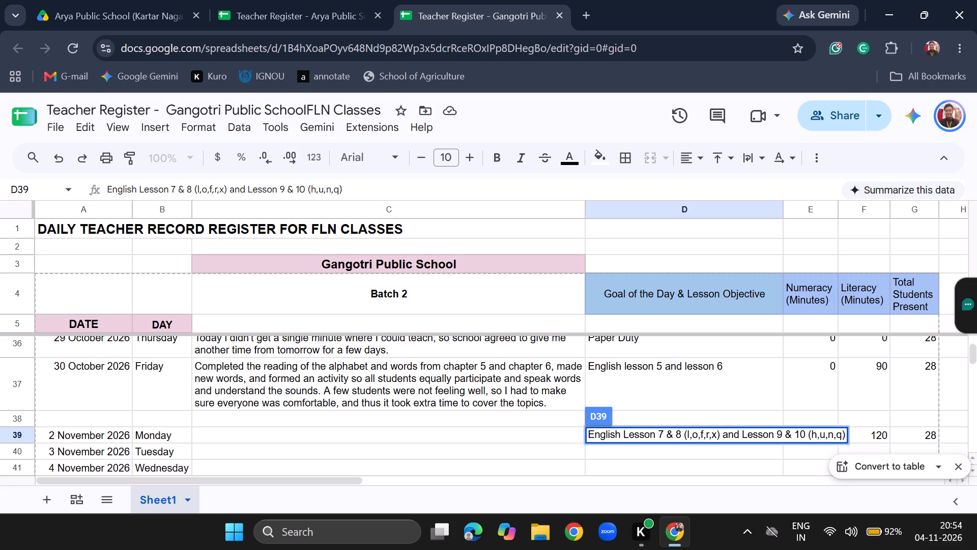
pyautogui.press('Left')
pyautogui.press('Return')
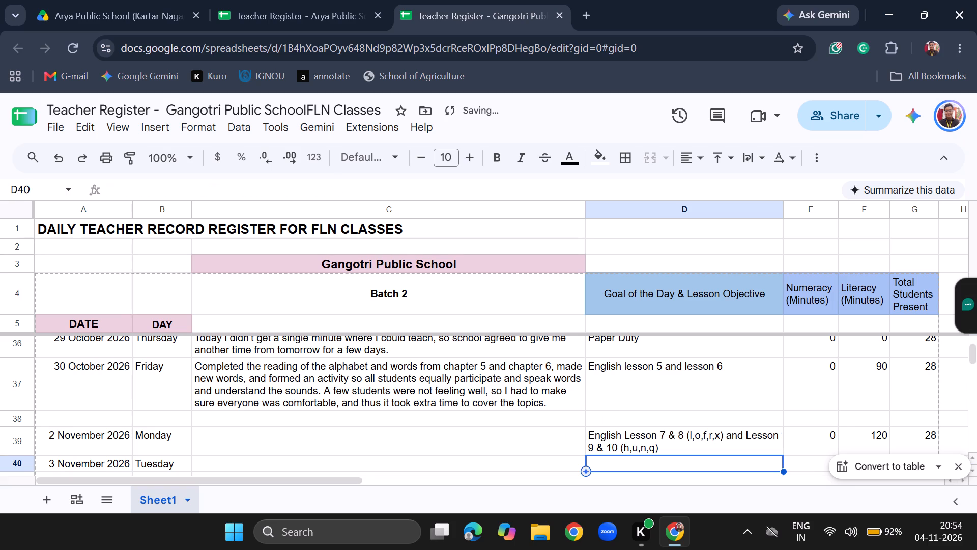
# Begin the 2 November class record in column C with "Started with the reading of lesson 7 & 8,".
pyautogui.press('Left')
pyautogui.press('Up')
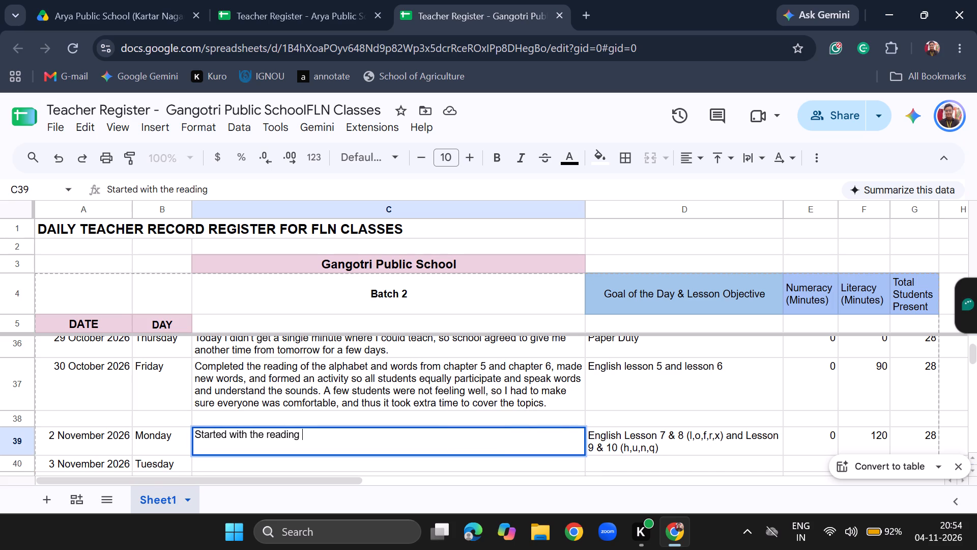
pyautogui.hotkey('ctrl', 'space')
pyautogui.press('BackSpace')
pyautogui.write('of lesson 7')
pyautogui.press('space')
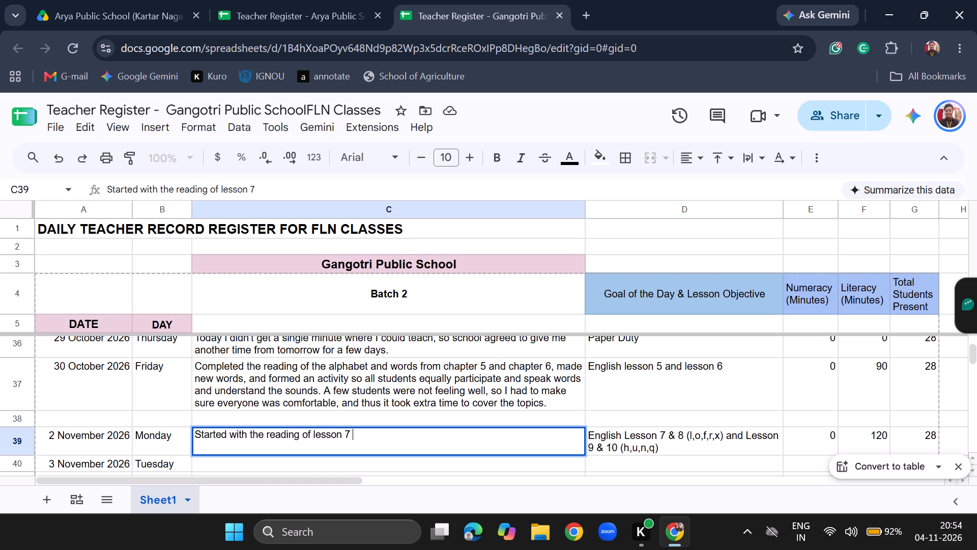
pyautogui.write('&')
pyautogui.press('space')
pyautogui.write('8,')
pyautogui.press('space')
# Continue the 2 November class record with "did the word formation and understanding of the sounds of the alphabets in the lesson then since".
pyautogui.write('did the word formation and')
pyautogui.press('space')
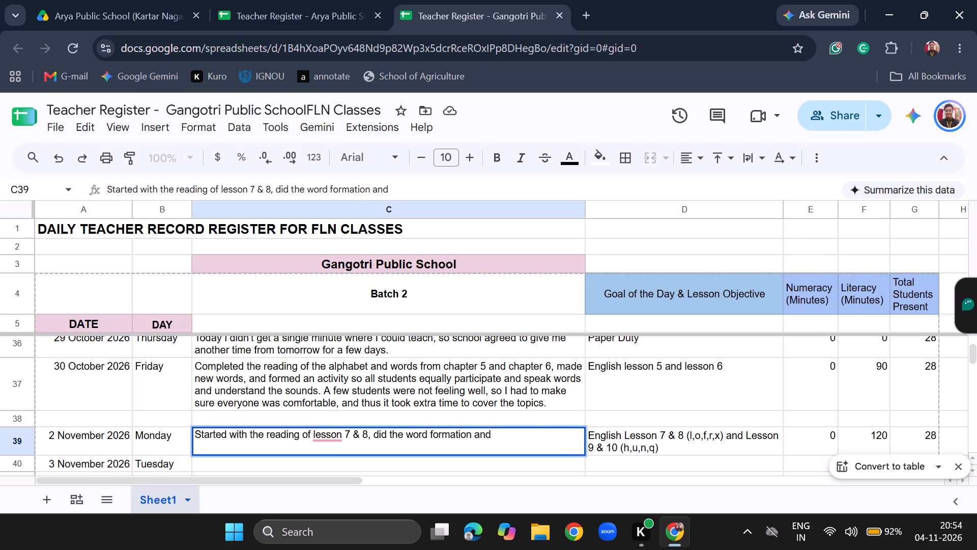
pyautogui.write('understanding of the sounds of the alphabet')
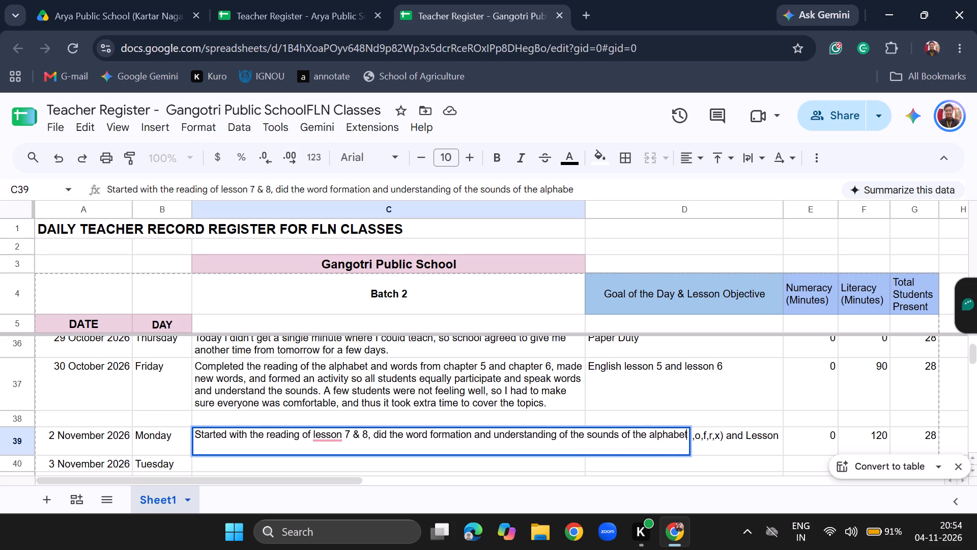
pyautogui.write('s in the')
pyautogui.press('space')
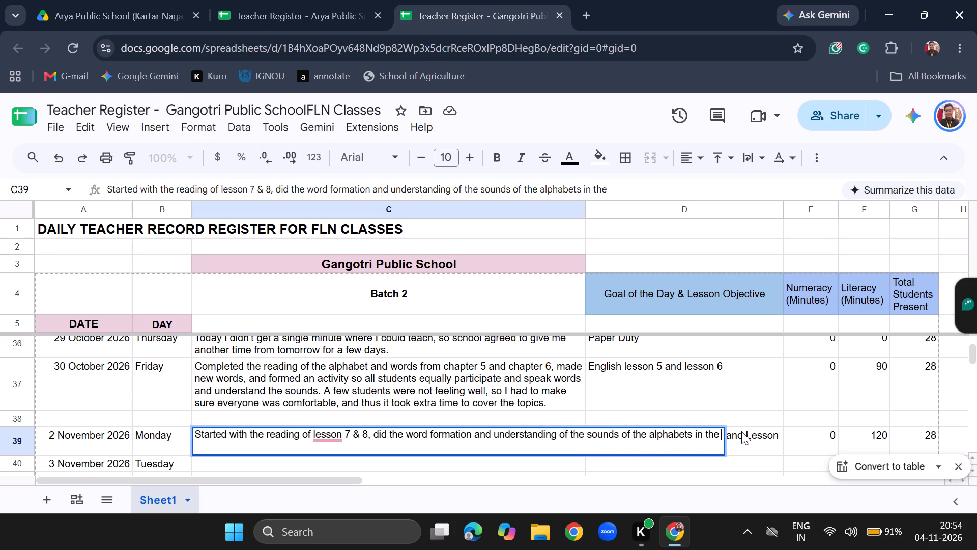
pyautogui.write('lesson then since')
pyautogui.press('space')
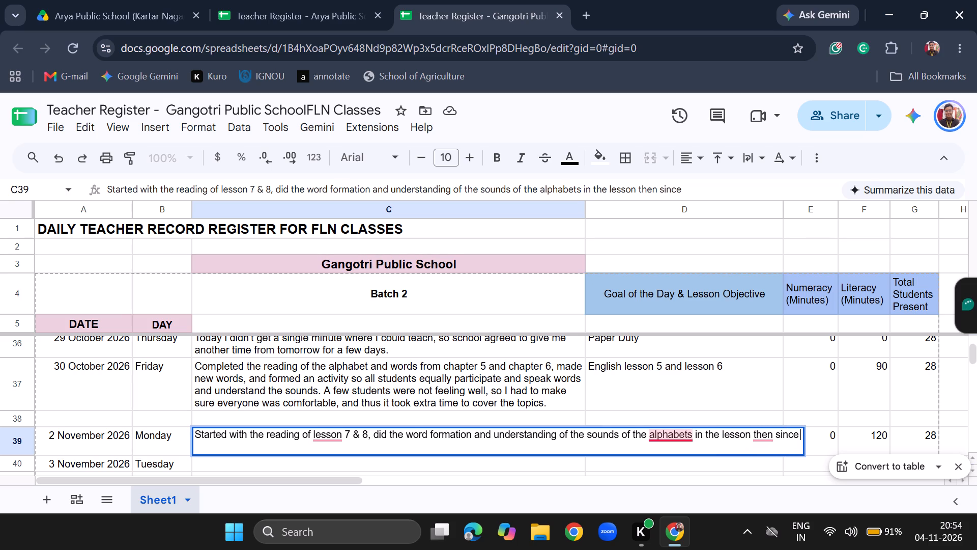
# Accept the suggested corrections in the 2 November record: "alphabet" for the plural and a comma before "then".
pyautogui.click(730, 359)
pyautogui.write('alphabet')
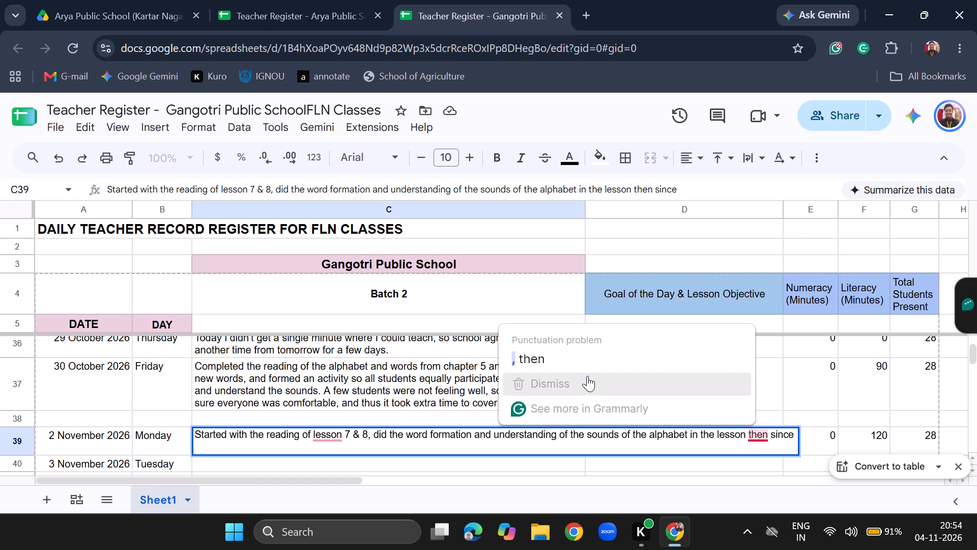
pyautogui.click(647, 342)
pyautogui.press(',')
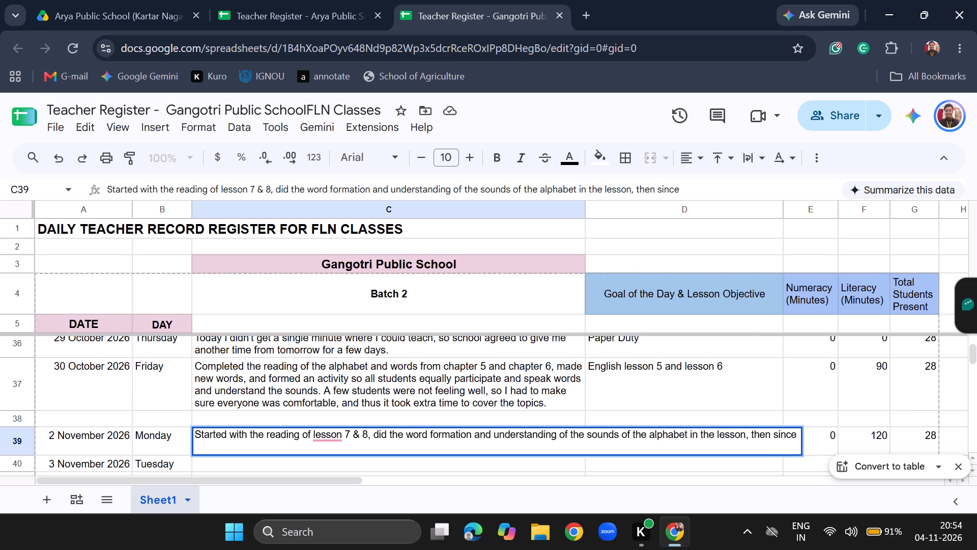
# Continue the 2 November class record after "since" with "one of their teacher was absent so i got extra time, in which we covered".
pyautogui.click(794, 438)
pyautogui.press('space')
pyautogui.write('o')
pyautogui.write('ne of their teacher was a')
pyautogui.write('bsent so i got extra time, o')
pyautogui.press('BackSpace')
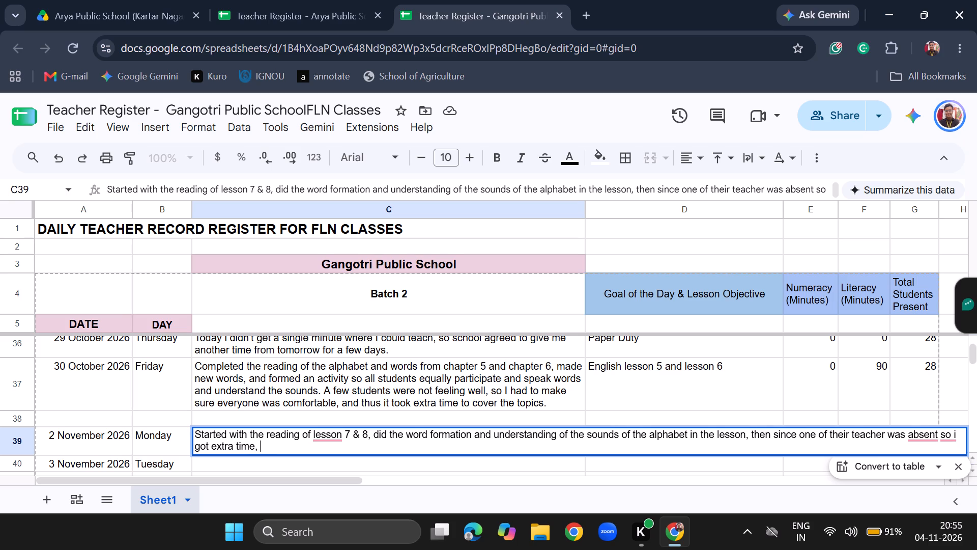
pyautogui.write('in which we covered')
pyautogui.press('space')
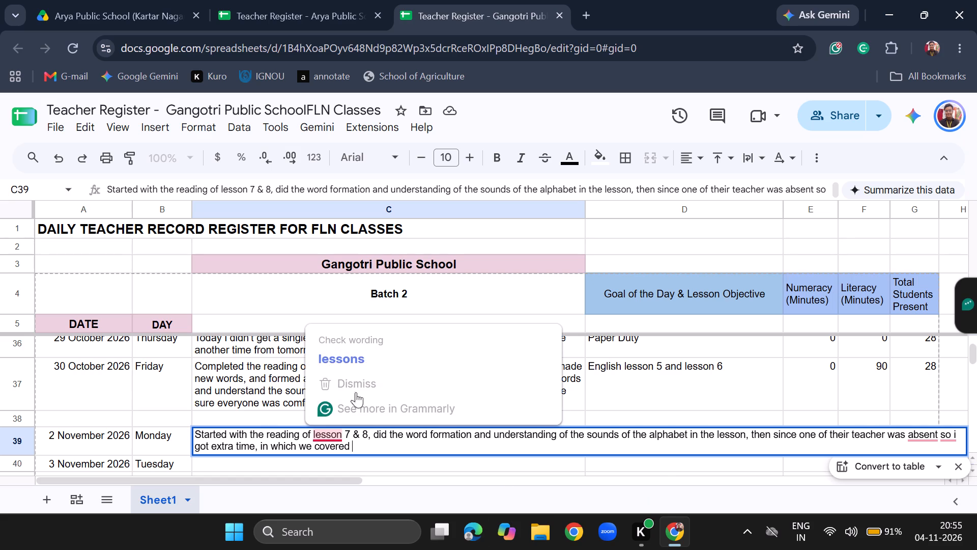
# Apply the suggested wording "lessons" before "7 & 8" in the 2 November class record.
pyautogui.click(414, 355)
pyautogui.write('lessons')
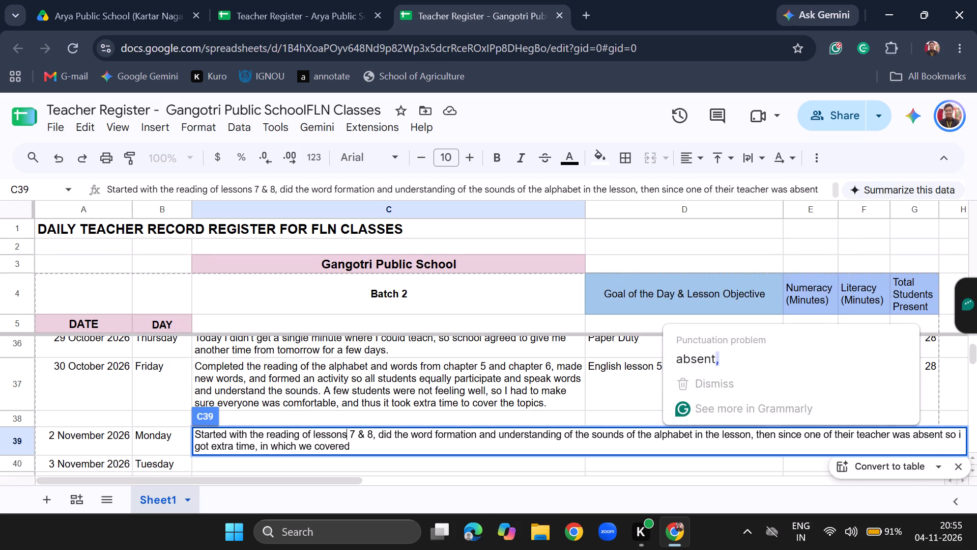
pyautogui.click(799, 360)
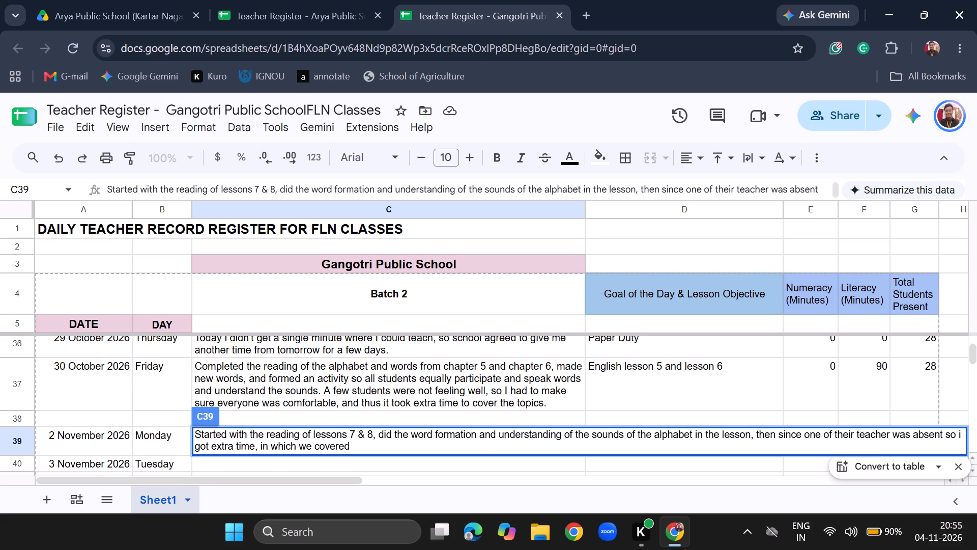
pyautogui.press('space')
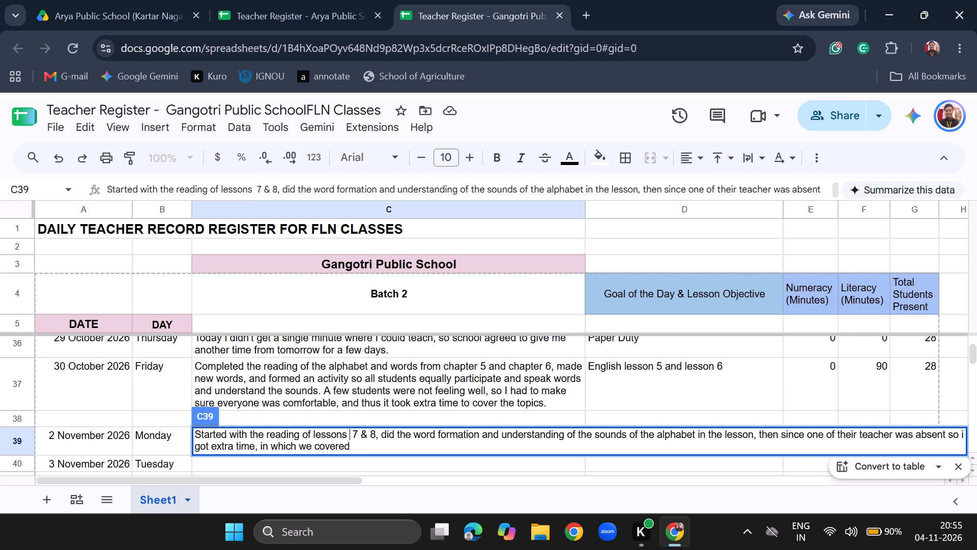
pyautogui.press('BackSpace')
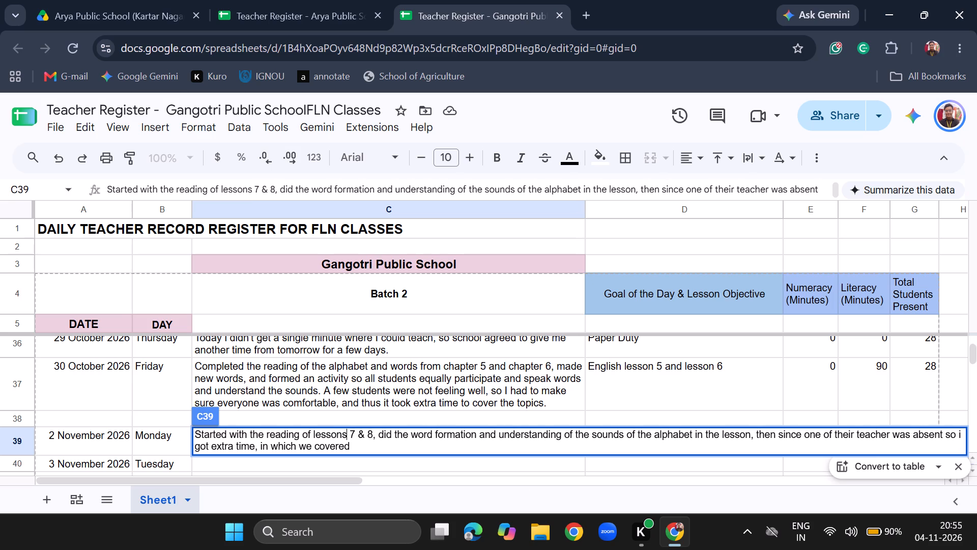
# Complete the extra-time sentence of the 2 November class record with "lesson 9 & 10.".
pyautogui.click(400, 448)
pyautogui.press('BackSpace')
pyautogui.write('lesson')
pyautogui.press('space')
pyautogui.write('9')
pyautogui.press('space')
pyautogui.write('& 10.')
pyautogui.press('Return')
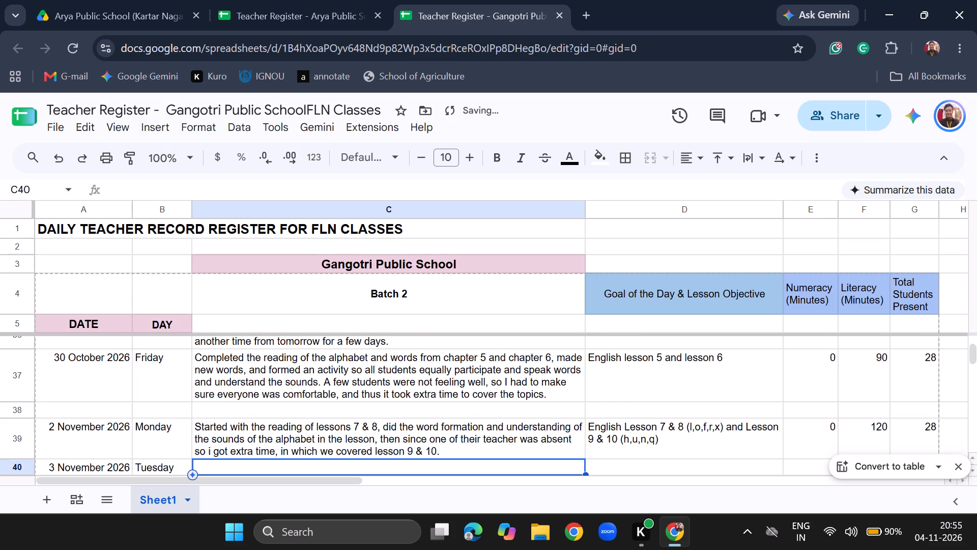
# Reopen the 2 November class record and add "Students made words using different combinations of alphabets" at its end.
pyautogui.doubleClick(477, 457)
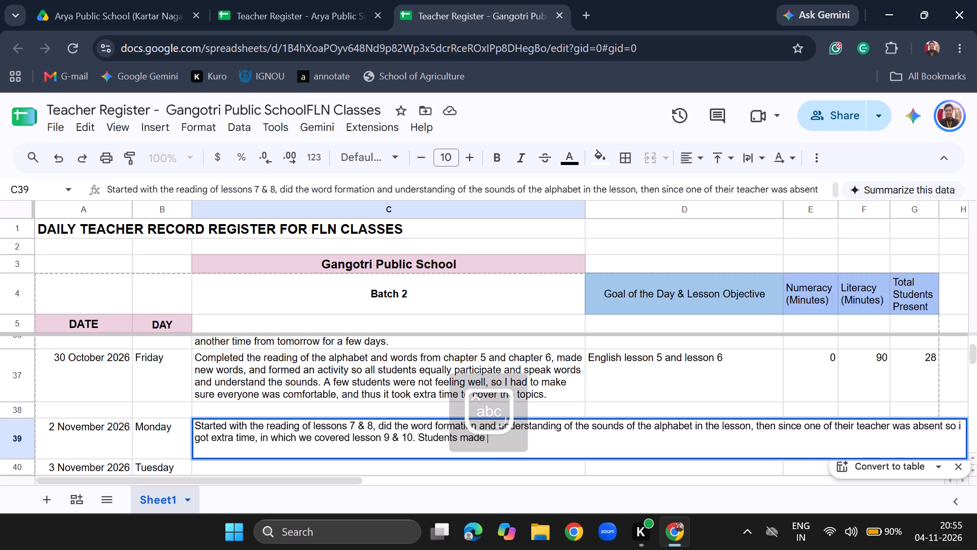
pyautogui.press('BackSpace')
pyautogui.write('words using different combinat')
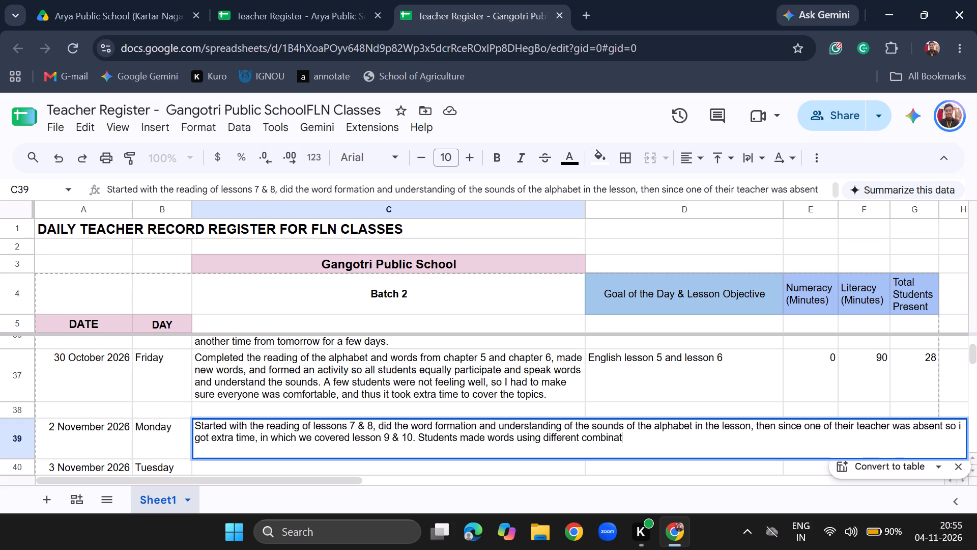
pyautogui.write('ions of al')
pyautogui.write('phabesta dn')
pyautogui.press('BackSpace')
pyautogui.press('BackSpace')
pyautogui.press('BackSpace')
pyautogui.press('BackSpace')
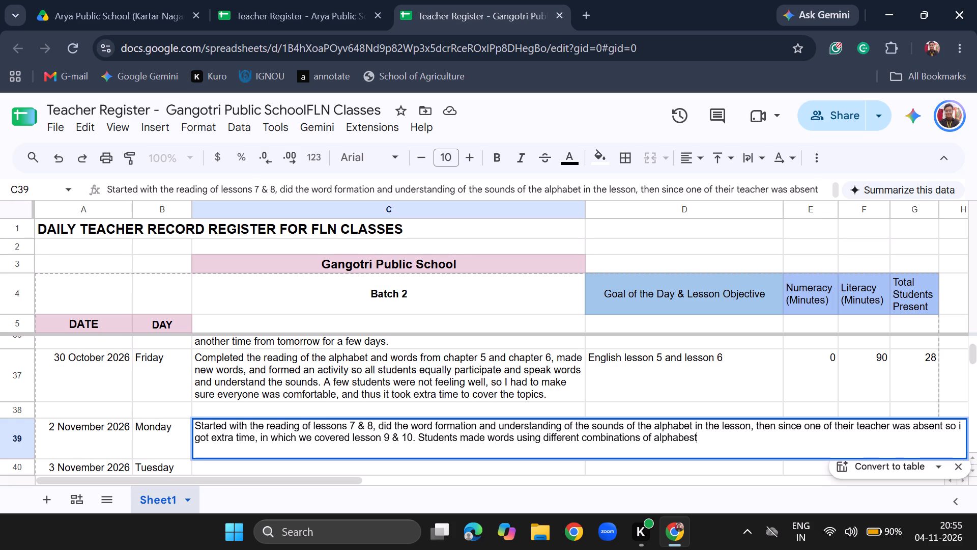
pyautogui.press('BackSpace')
pyautogui.press('BackSpace')
pyautogui.write('ts ad')
pyautogui.press('space')
pyautogui.press('BackSpace')
pyautogui.press('BackSpace')
# Finish the 2 November record with "and shared one by one in class so all can together learn words and understand the sounds.".
pyautogui.write('nd shared one by one in clas')
pyautogui.press('space')
pyautogui.press('BackSpace')
pyautogui.write('s so all can')
pyautogui.press('space')
pyautogui.write('together learn words and under')
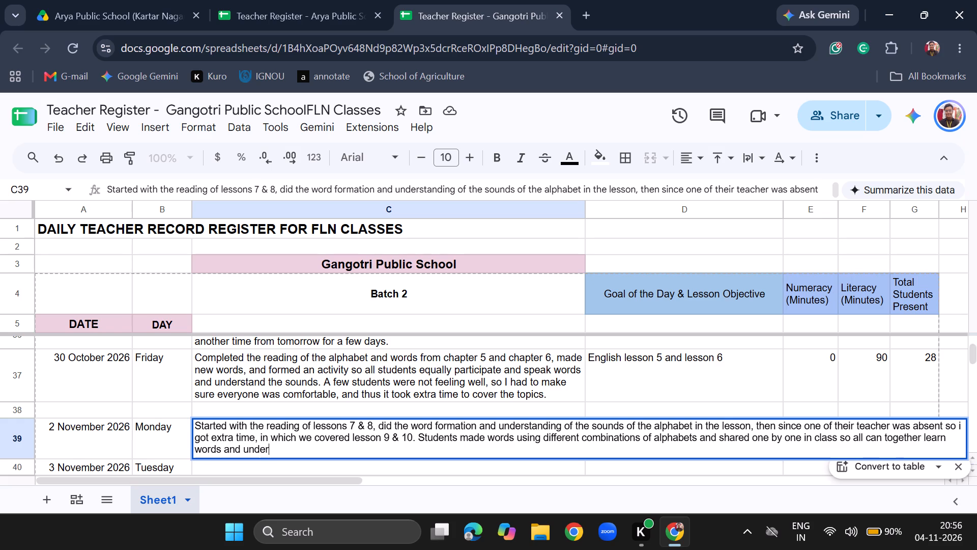
pyautogui.write('stand h')
pyautogui.press('BackSpace')
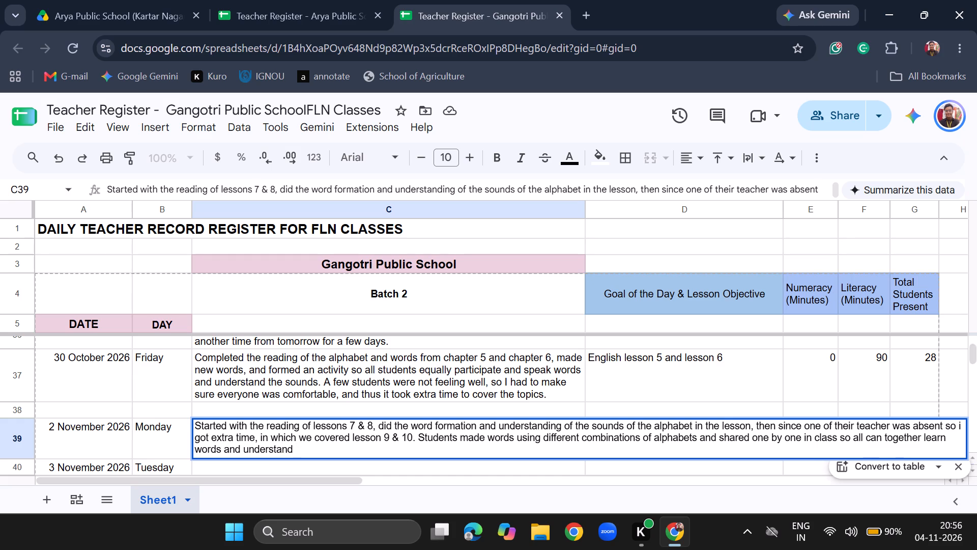
pyautogui.write('the sounds.')
pyautogui.press('space')
pyautogui.press('Return')
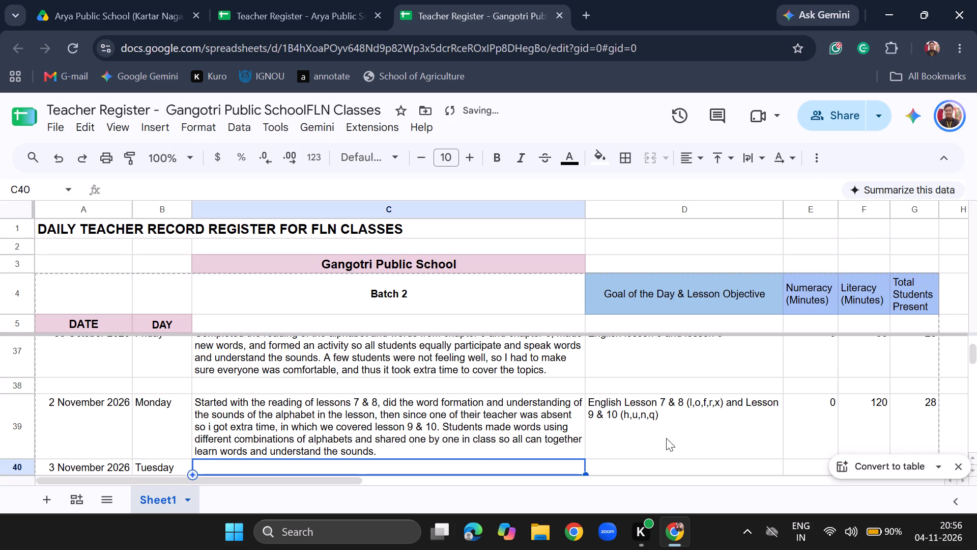
# For 3 November, enter 28 total students present, 80 numeracy minutes and 0 literacy minutes.
pyautogui.scroll(-1, 666, 438)
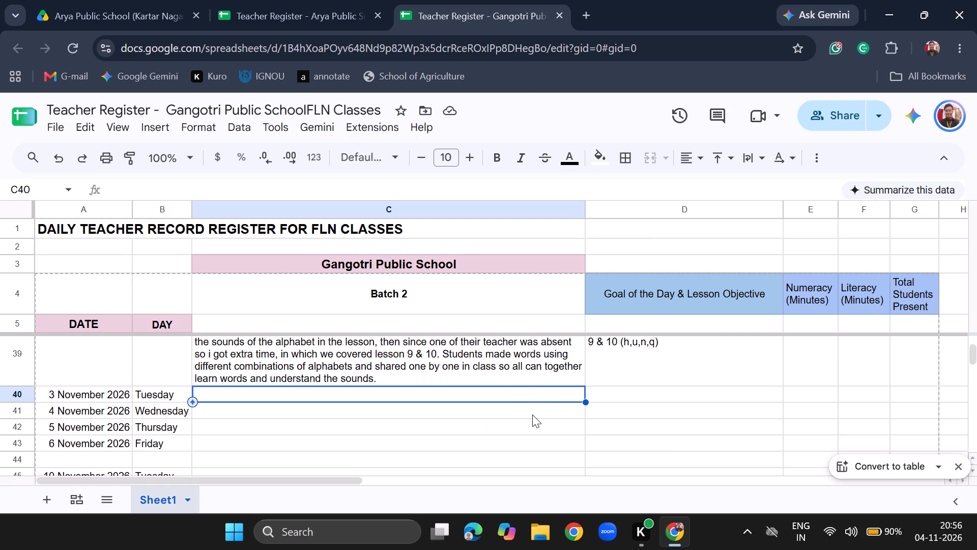
pyautogui.press('Right')
pyautogui.press('Right')
pyautogui.press('Right')
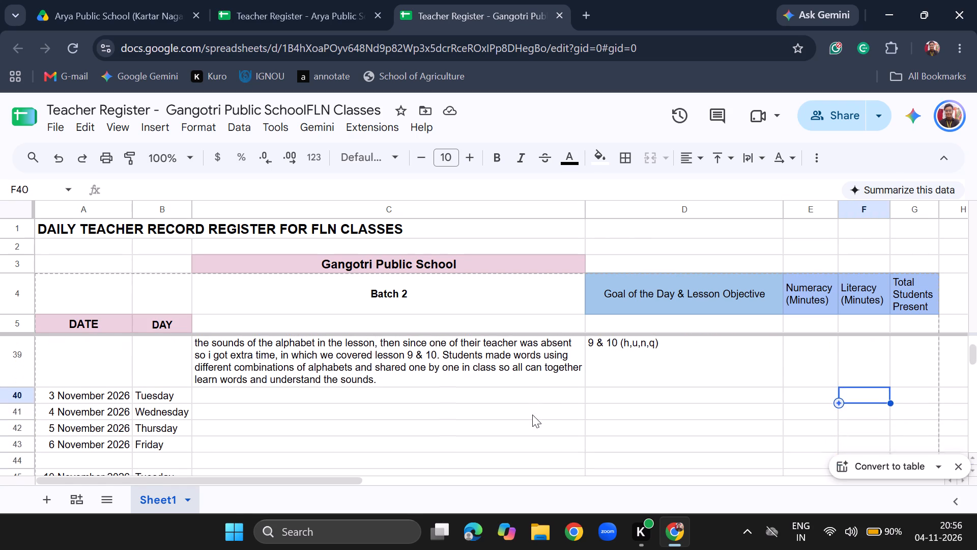
pyautogui.press('Right')
pyautogui.write('28')
pyautogui.press('Left')
pyautogui.press('Left')
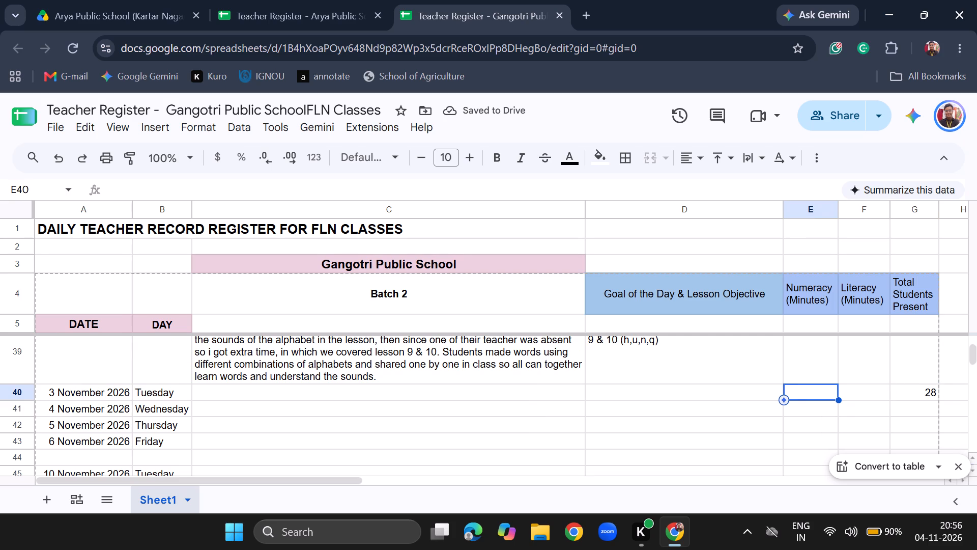
pyautogui.write('80')
pyautogui.press('Right')
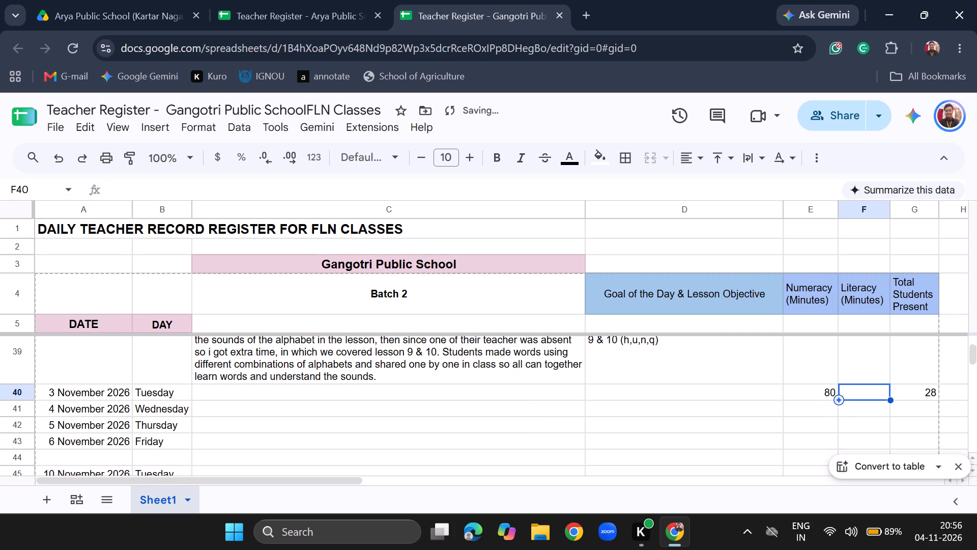
pyautogui.press('0')
# Enter "Basic of Subtraction" as the 3 November goal and lesson objective.
pyautogui.press('Left')
pyautogui.press('Left')
pyautogui.press('Left')
pyautogui.press('Right')
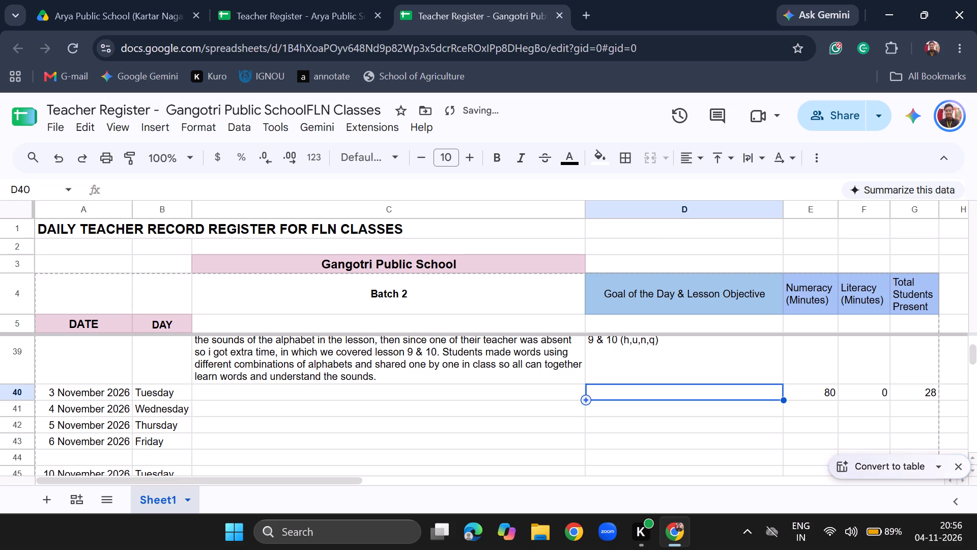
pyautogui.scroll(1, 532, 415)
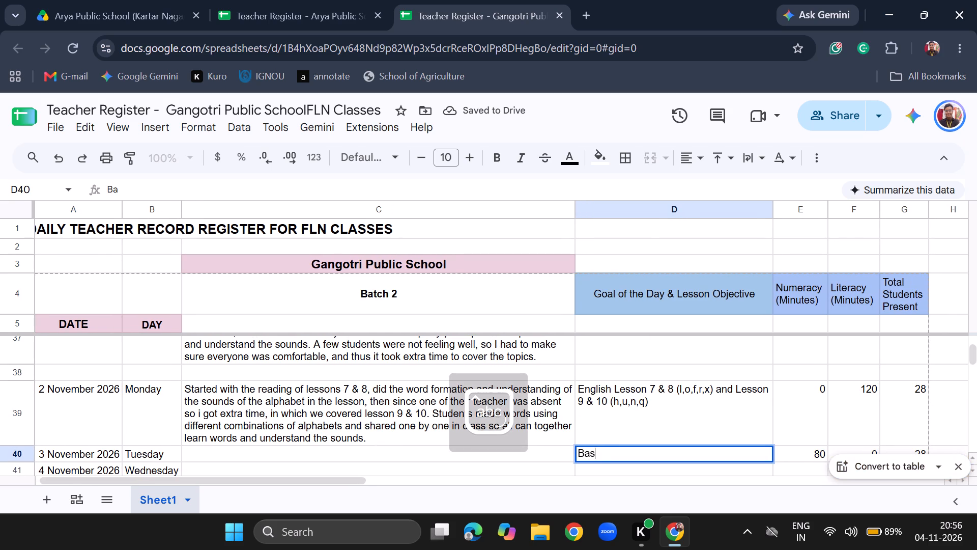
pyautogui.write('ubtraction')
pyautogui.press('Return')
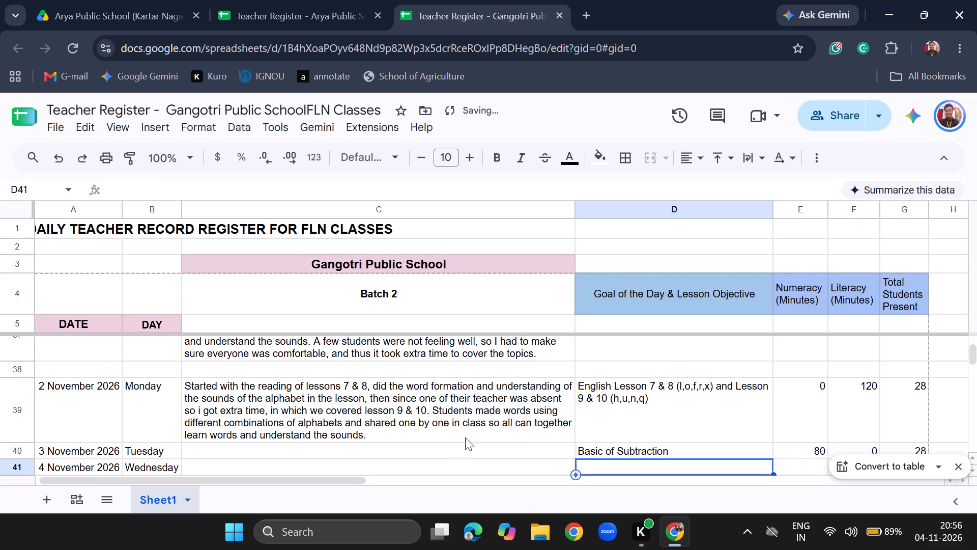
# Switch to the Arya Public School register and review its earlier daily class records from September and October.
pyautogui.click(466, 451)
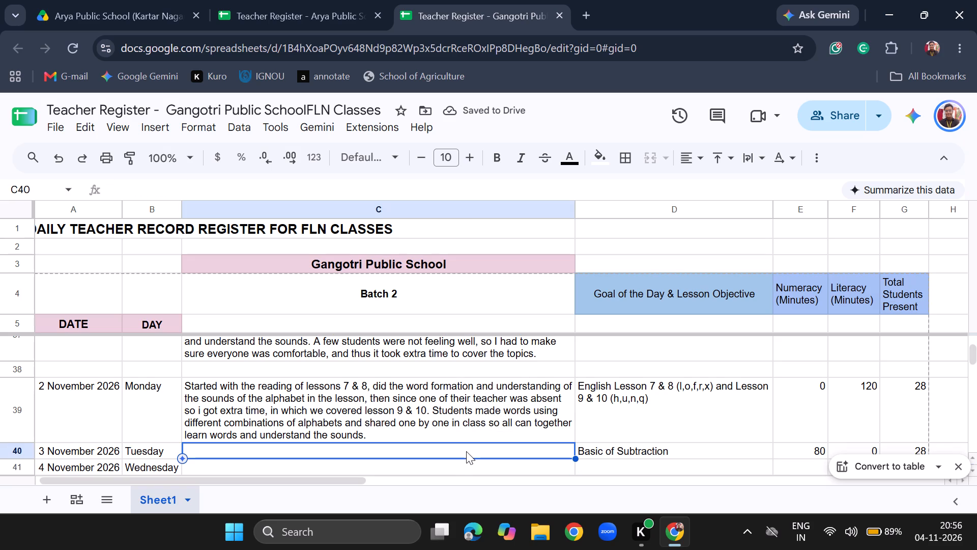
pyautogui.click(295, 5)
pyautogui.scroll(-2, 621, 438)
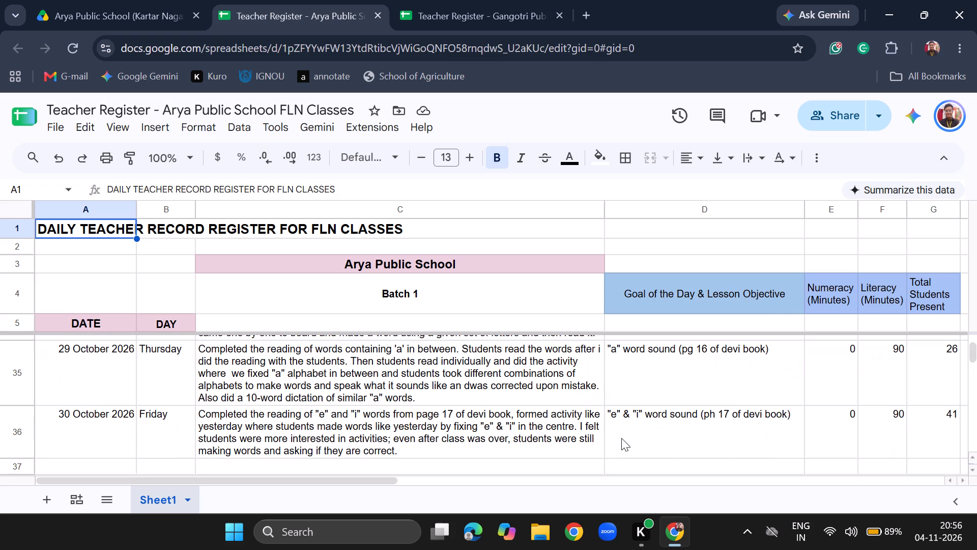
pyautogui.scroll(-2, 621, 438)
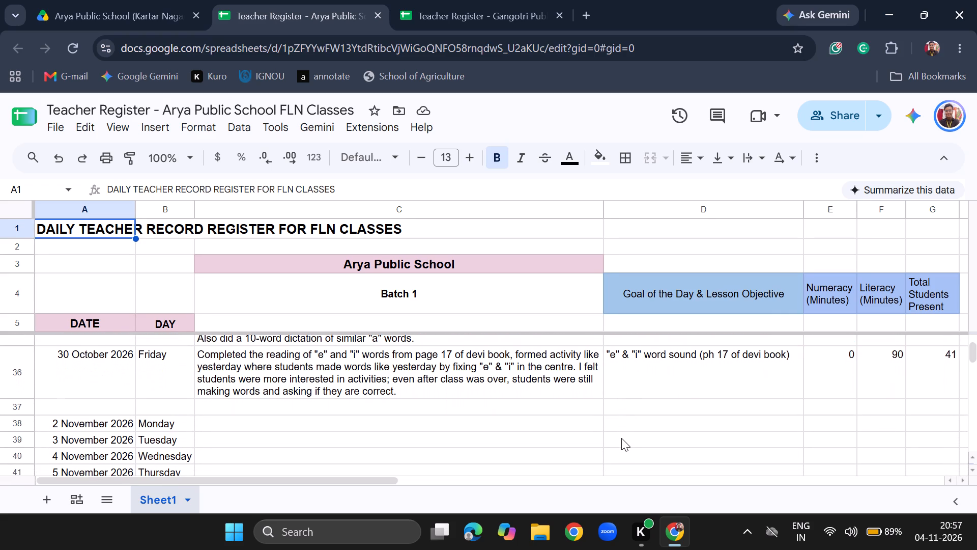
pyautogui.scroll(2, 621, 438)
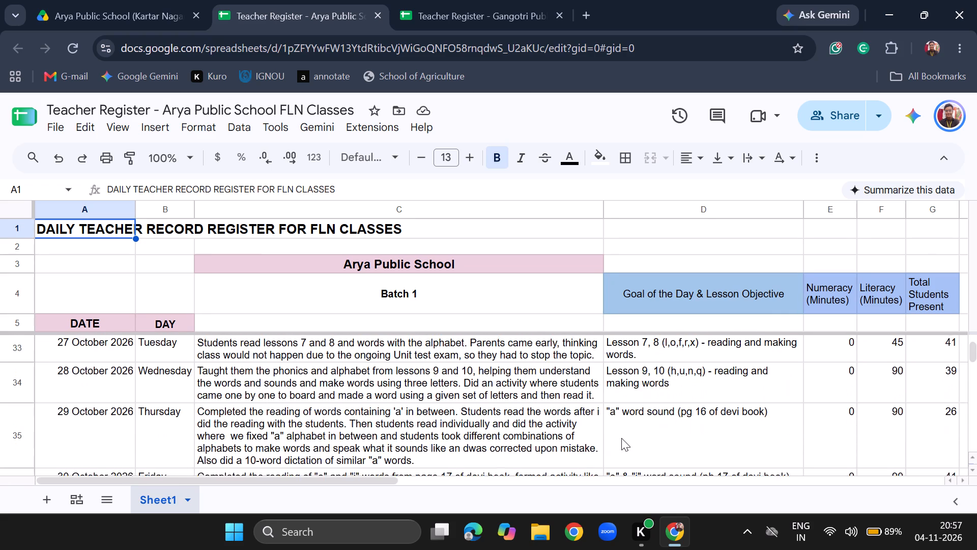
pyautogui.scroll(2, 621, 438)
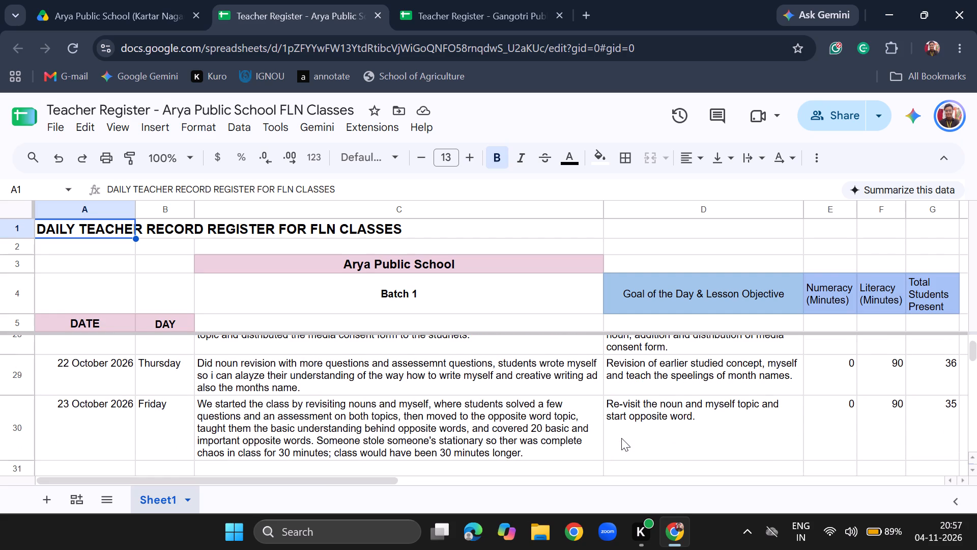
pyautogui.scroll(3, 621, 438)
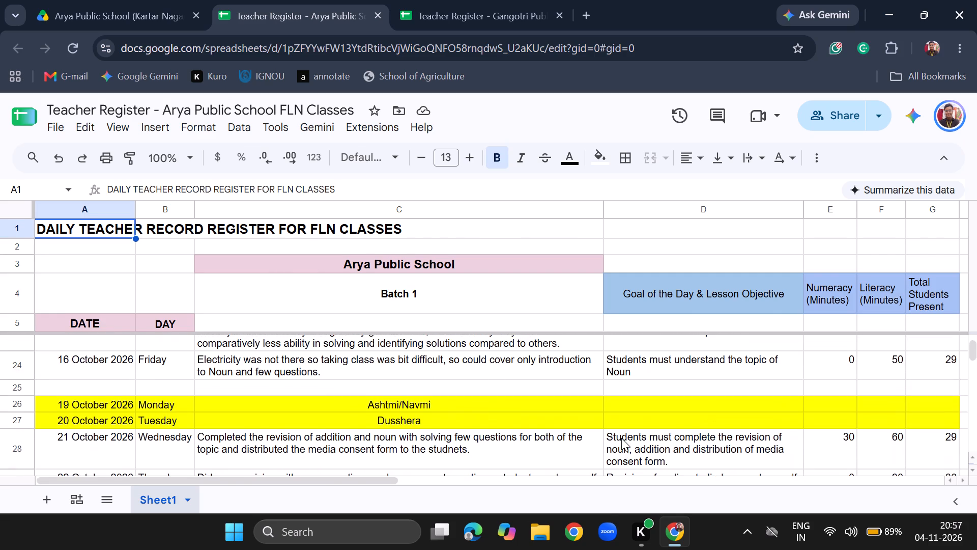
pyautogui.scroll(8, 621, 438)
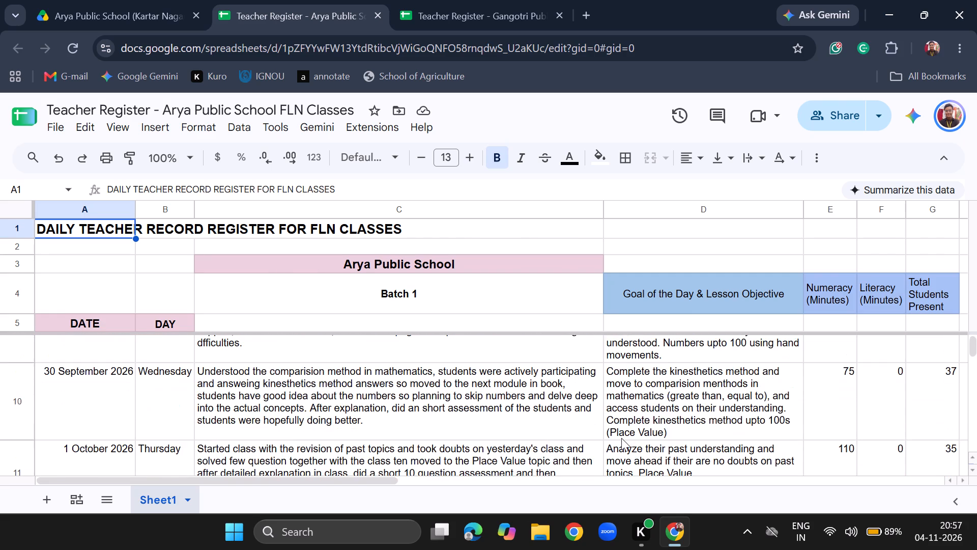
pyautogui.scroll(1, 621, 438)
pyautogui.scroll(-6, 621, 438)
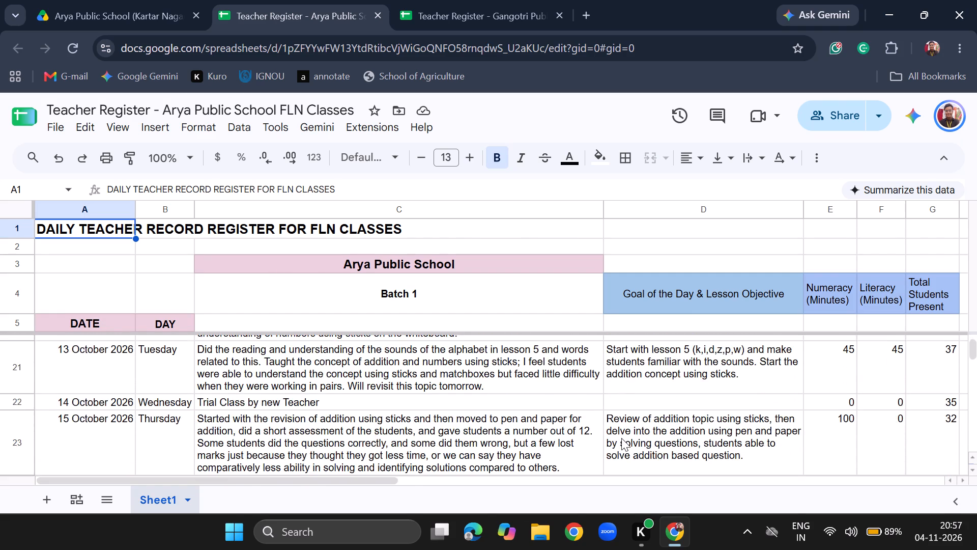
pyautogui.scroll(9, 621, 438)
pyautogui.scroll(-7, 621, 438)
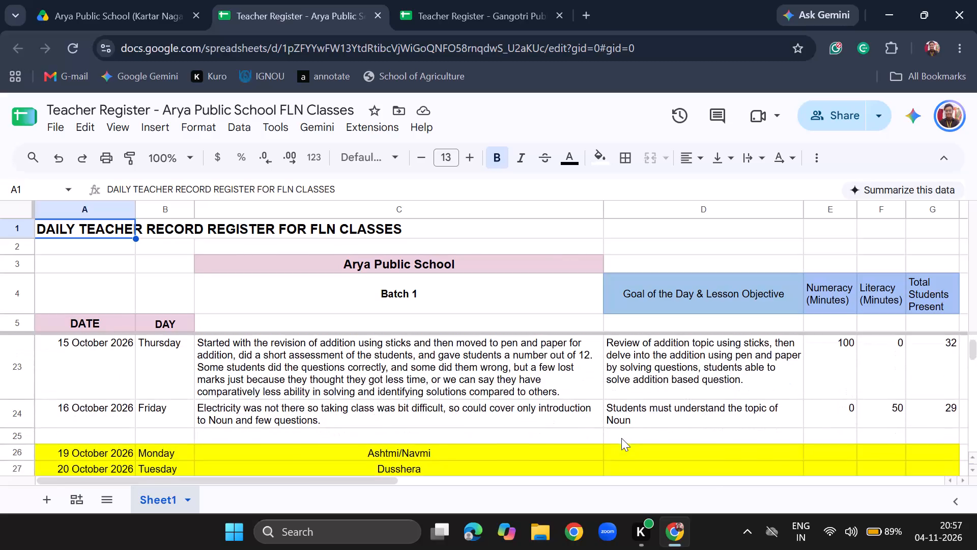
pyautogui.scroll(-4, 621, 438)
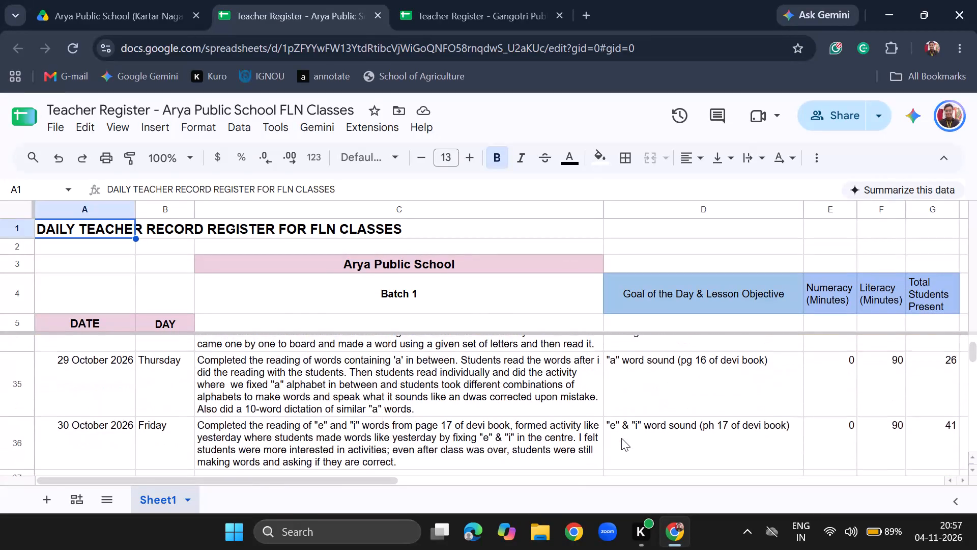
pyautogui.scroll(-1, 621, 438)
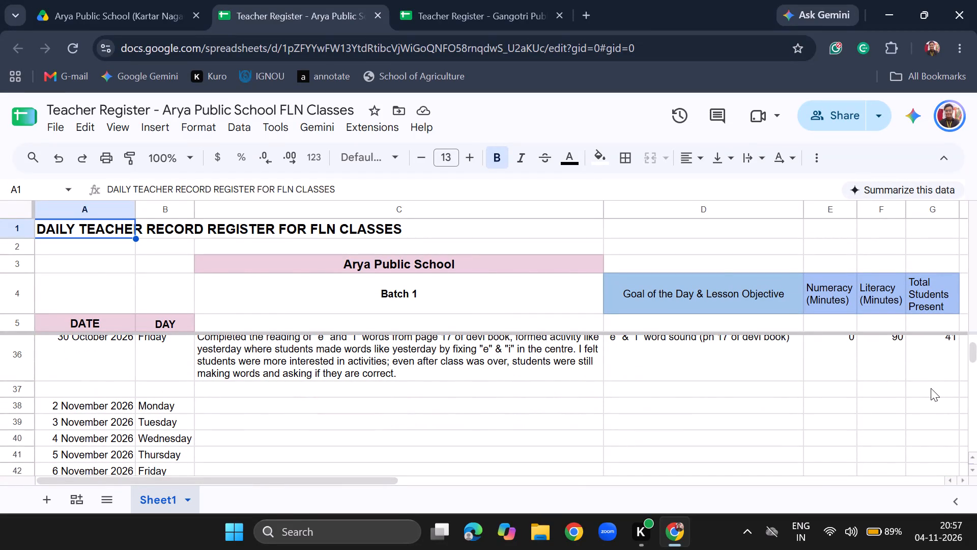
# In the blank row below 30 October, enter 38 total students present, 0 literacy minutes and 90 numeracy minutes.
pyautogui.click(931, 388)
pyautogui.scroll(1, 931, 388)
pyautogui.write('38')
pyautogui.press('Left')
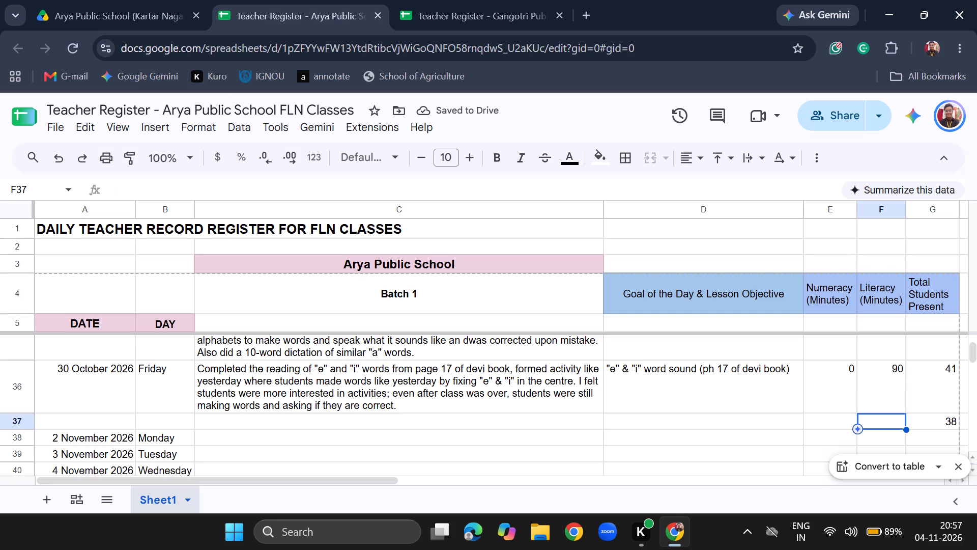
pyautogui.press('0')
pyautogui.press('Left')
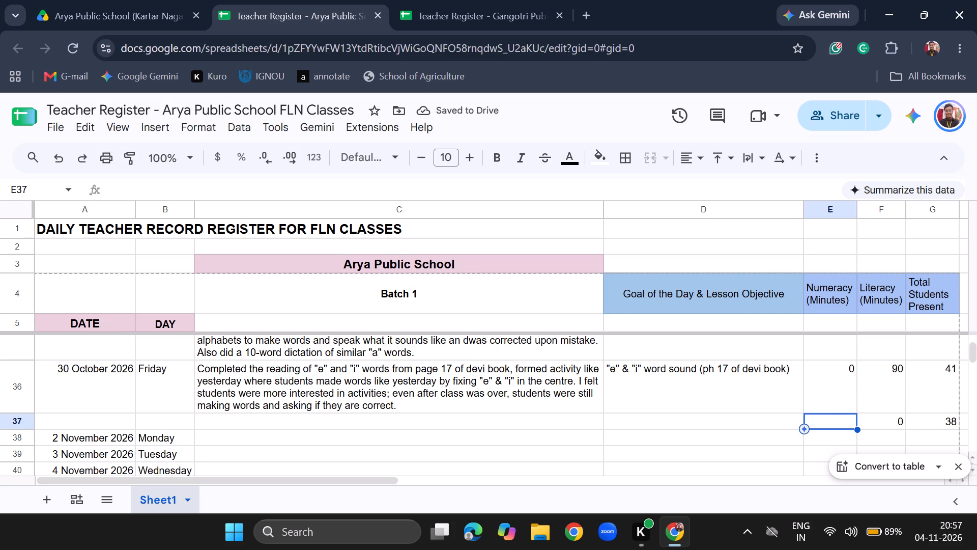
pyautogui.write('90')
pyautogui.press('Left')
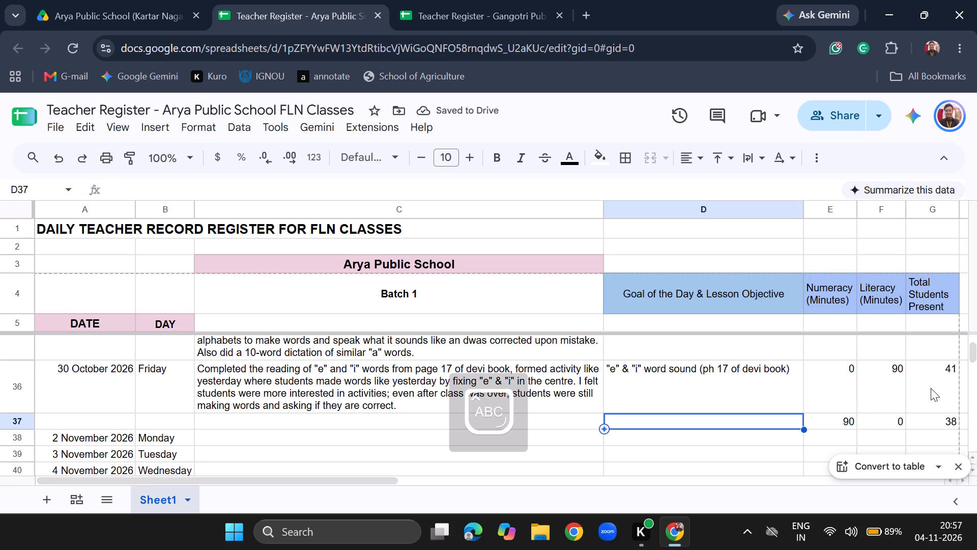
# Enter "Students must understand basic of subtraction using sticks and matchbox." as the goal and lesson objective in the same Arya row.
pyautogui.click(507, 0)
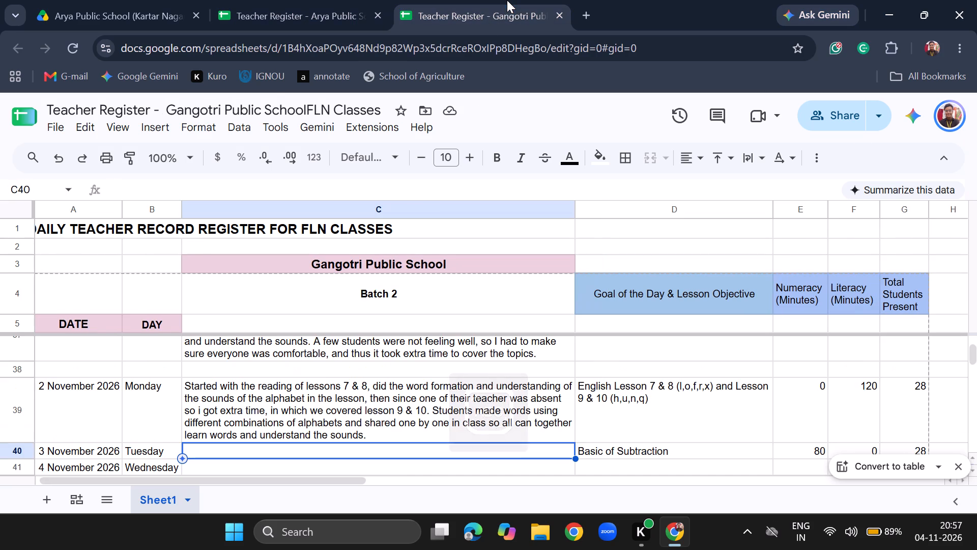
pyautogui.click(322, 1)
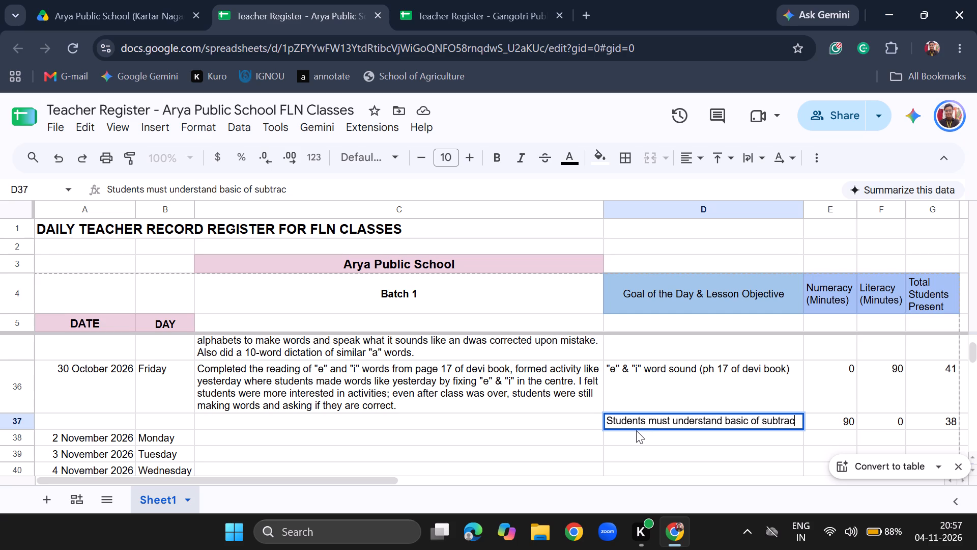
pyautogui.write('tion using sticks and')
pyautogui.press('space')
pyautogui.write('matchbox.')
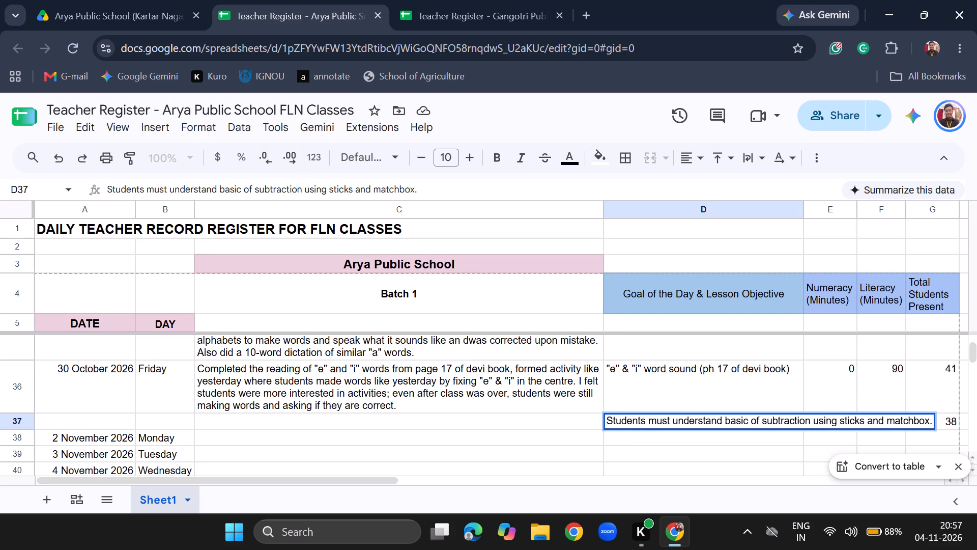
pyautogui.press('Return')
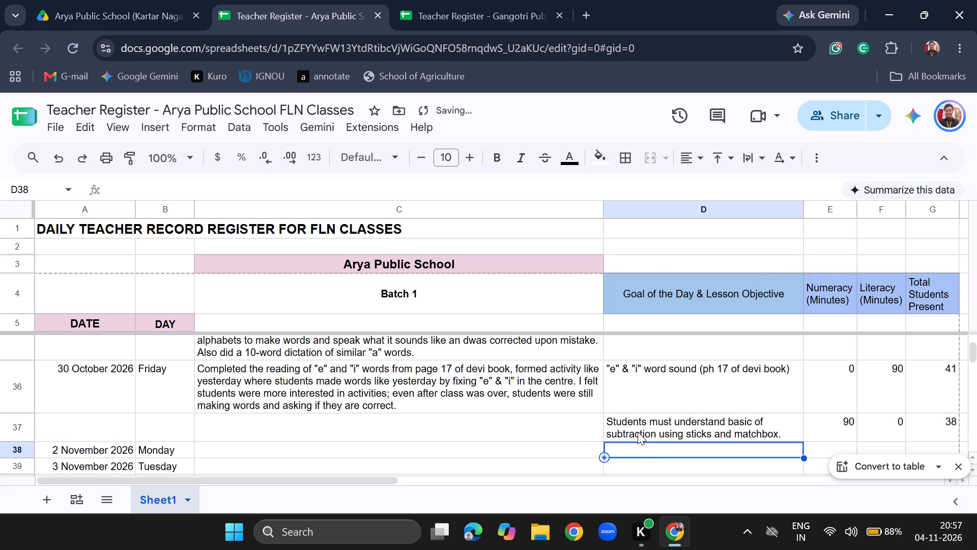
# Copy this subtraction goal from the Arya register over the 3 November goal in the Gangotri Public School register.
pyautogui.click(638, 432)
pyautogui.hotkey('ctrl', 'c')
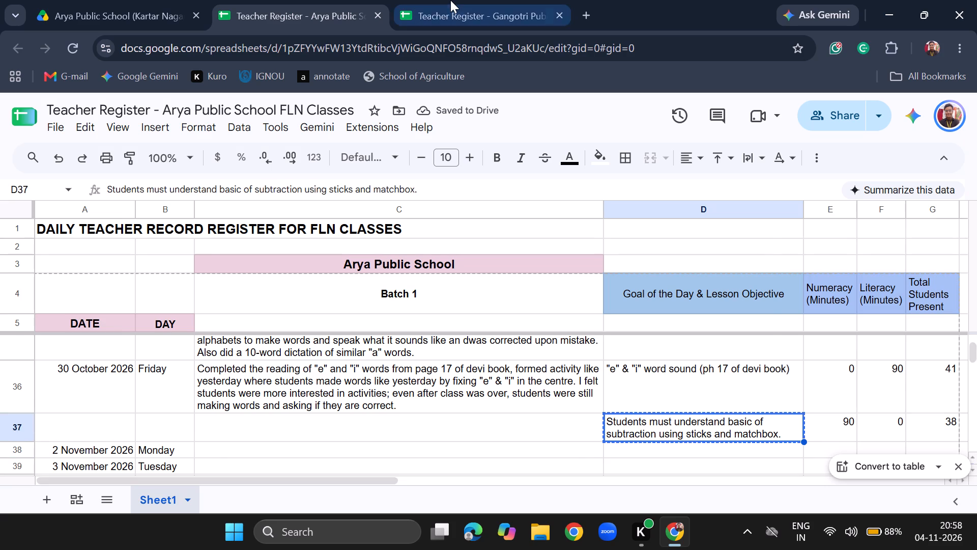
pyautogui.click(450, 0)
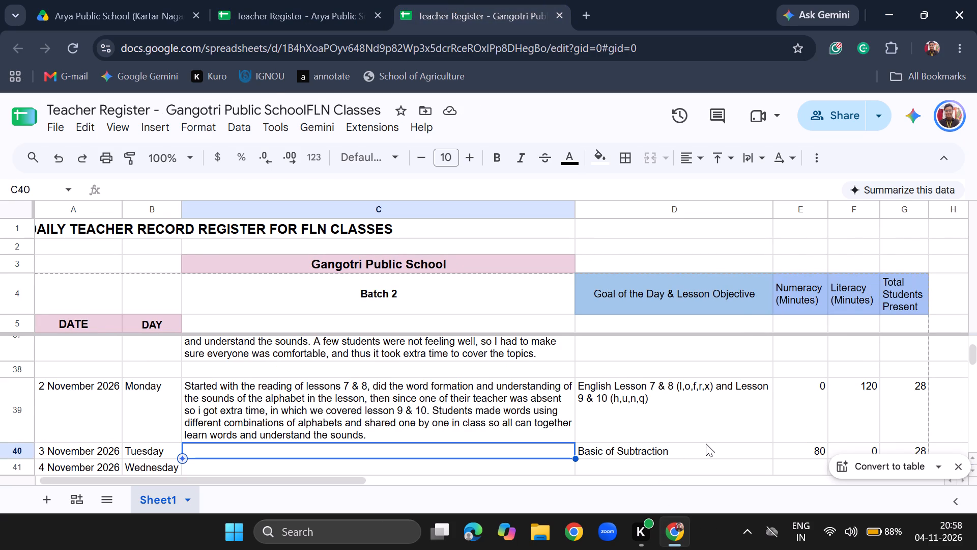
pyautogui.click(706, 444)
pyautogui.click(706, 450)
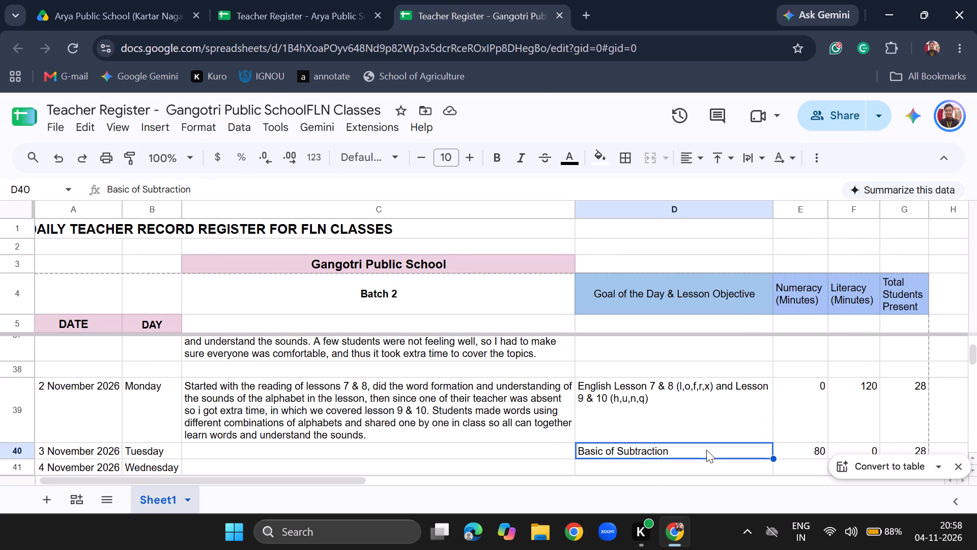
pyautogui.hotkey('ctrl', 'v')
# Start the 3 November Gangotri class record with "Taught them the basics of subtraction using sticks and matchbox.".
pyautogui.click(454, 458)
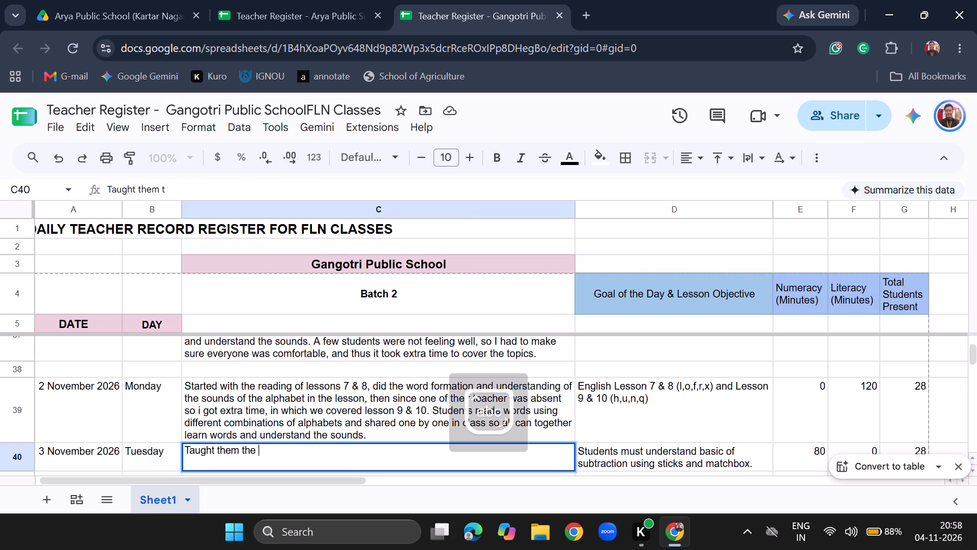
pyautogui.press('BackSpace')
pyautogui.press('BackSpace')
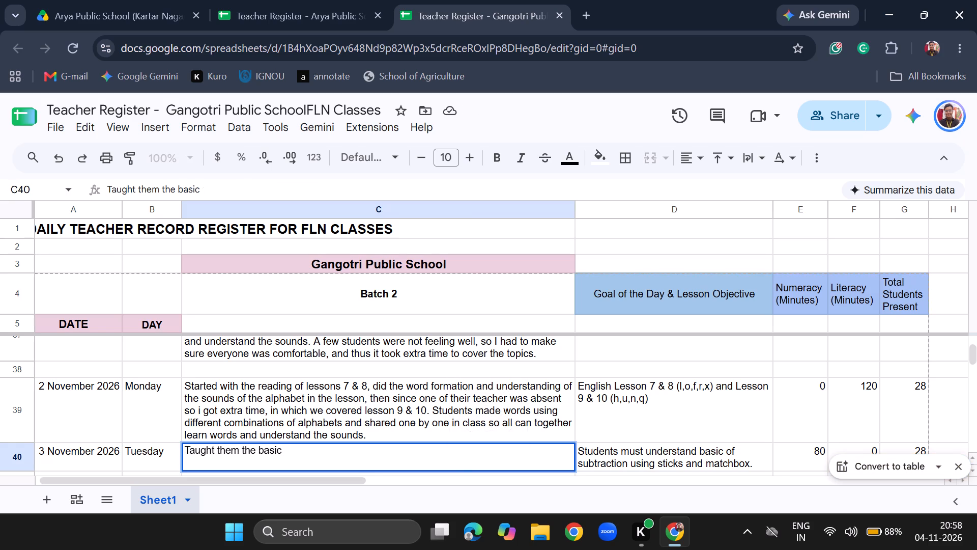
pyautogui.write('s of')
pyautogui.press('space')
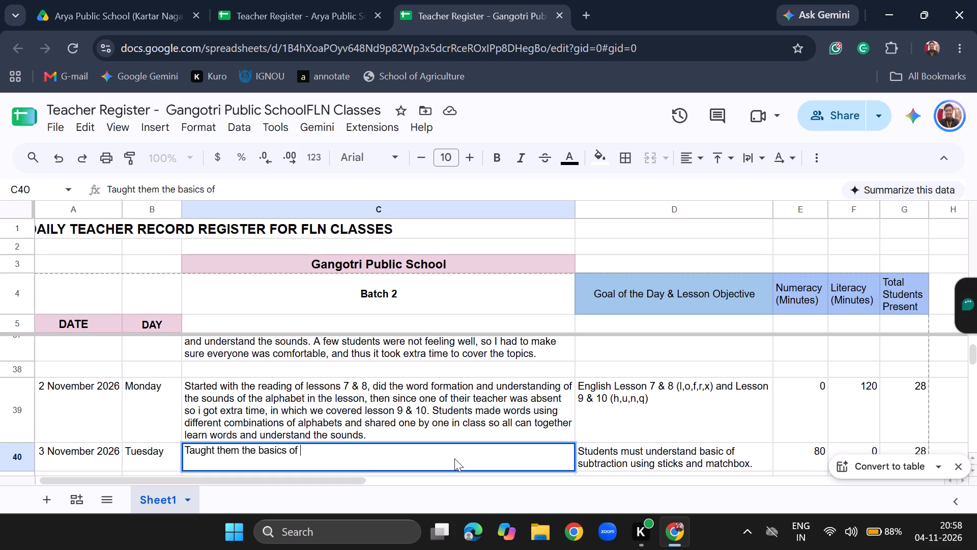
pyautogui.write('su')
pyautogui.write('btraction usinh')
pyautogui.press('space')
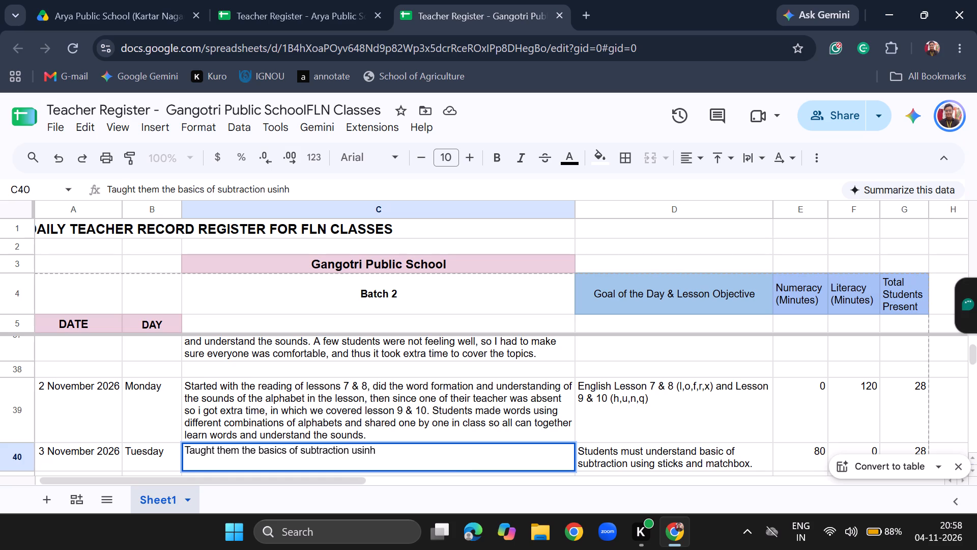
pyautogui.press('BackSpace')
pyautogui.press('BackSpace')
pyautogui.write('g sticks and mathbo')
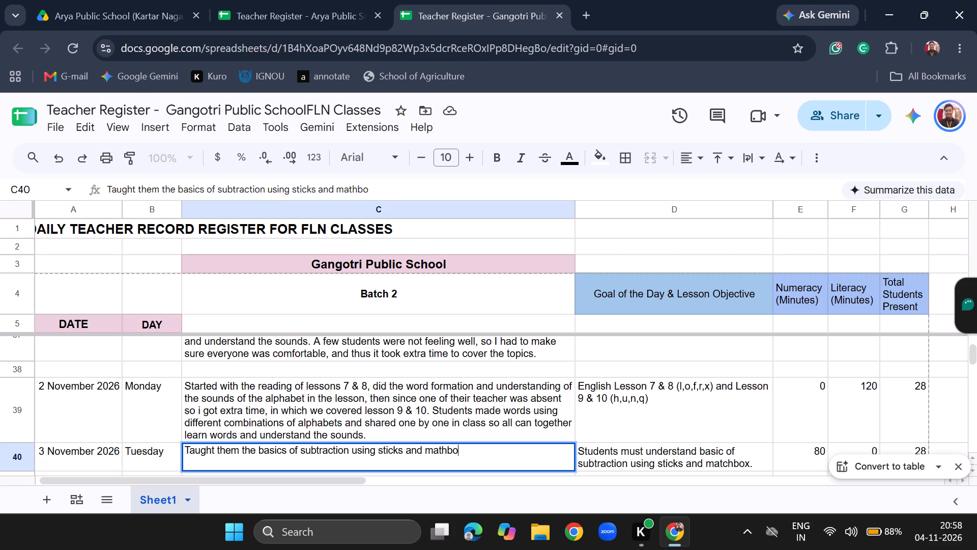
pyautogui.press('x')
pyautogui.press('BackSpace')
pyautogui.press('BackSpace')
pyautogui.press('BackSpace')
pyautogui.press('BackSpace')
pyautogui.write('ch')
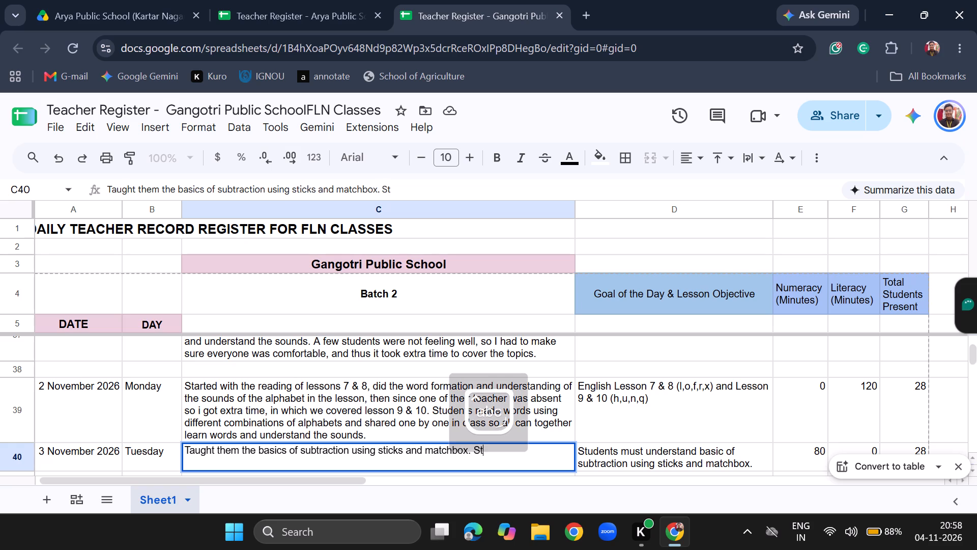
# Finish the 3 November record with "Students were showing very great enthusiasm when taught using external means rather than books.".
pyautogui.press('BackSpace')
pyautogui.write('dents were showig very')
pyautogui.press('space')
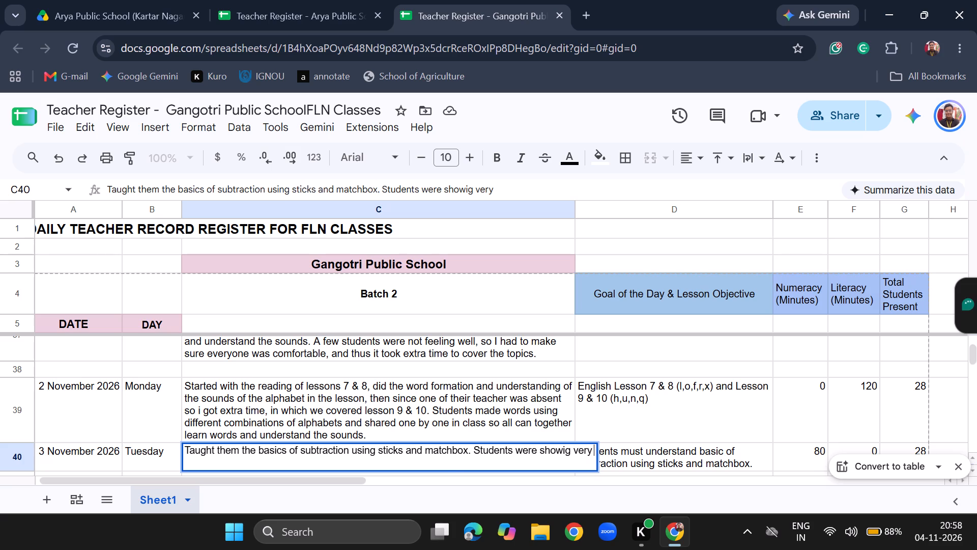
pyautogui.press('g')
pyautogui.press('BackSpace')
pyautogui.press('BackSpace')
pyautogui.press('BackSpace')
pyautogui.press('BackSpace')
pyautogui.press('BackSpace')
pyautogui.press('BackSpace')
pyautogui.press('BackSpace')
pyautogui.press('BackSpace')
pyautogui.write('ng very')
pyautogui.press('space')
pyautogui.write('great enthus')
pyautogui.write('iasm when taught using exrernal')
pyautogui.press('space')
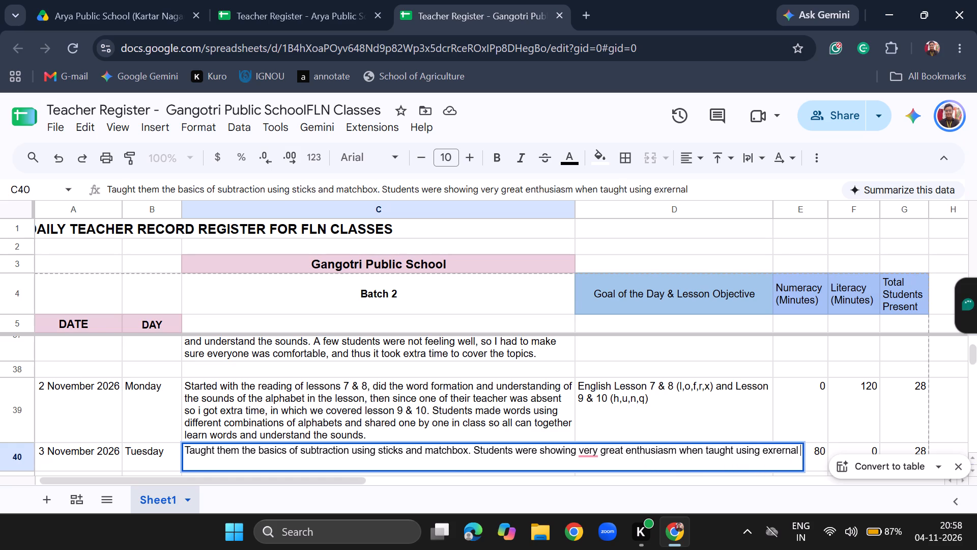
pyautogui.press('BackSpace')
pyautogui.press('BackSpace')
pyautogui.press('BackSpace')
pyautogui.press('BackSpace')
pyautogui.press('BackSpace')
pyautogui.press('BackSpace')
pyautogui.press('BackSpace')
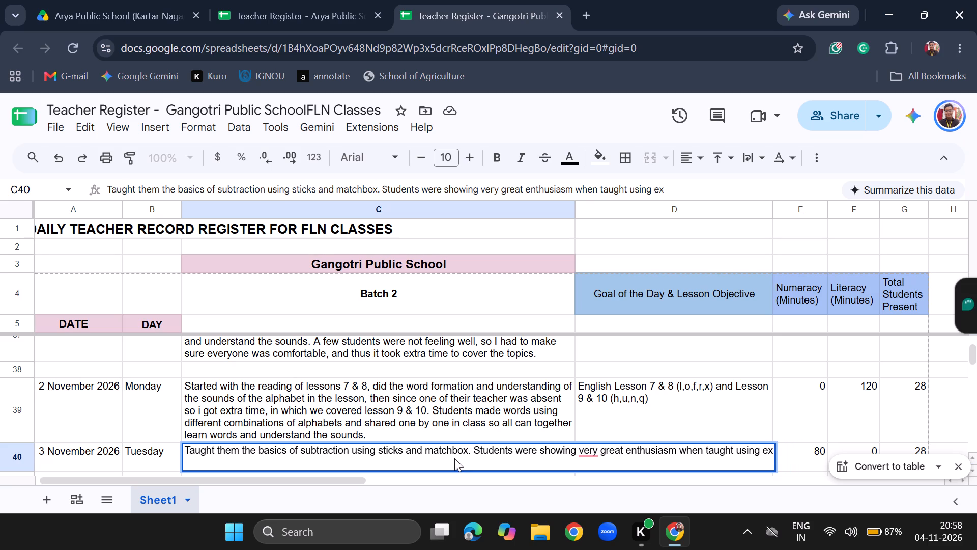
pyautogui.write('ternal means rather than books.')
pyautogui.press('Return')
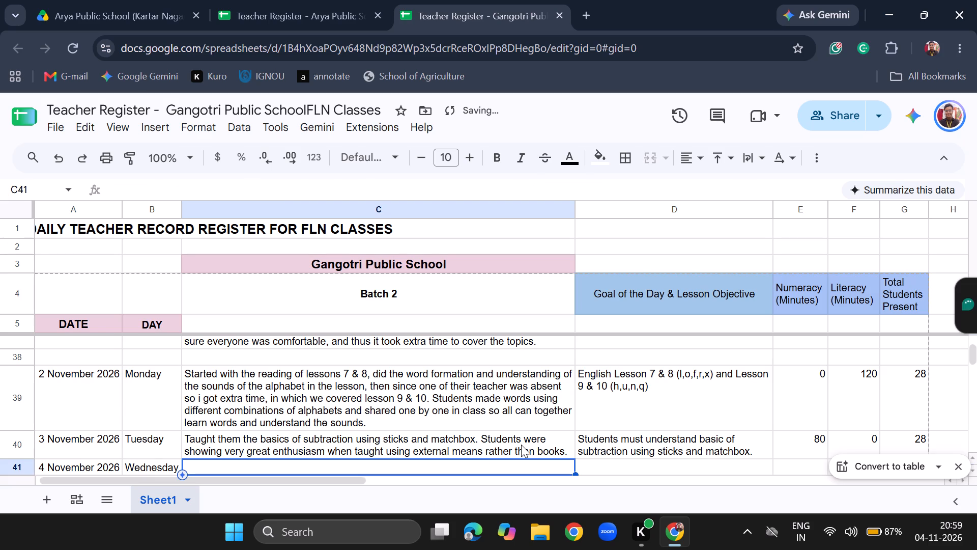
# Copy the 3 November class record from the Gangotri register into the 3 November row of the Arya Public School register.
pyautogui.click(521, 445)
pyautogui.hotkey('ctrl', 'c')
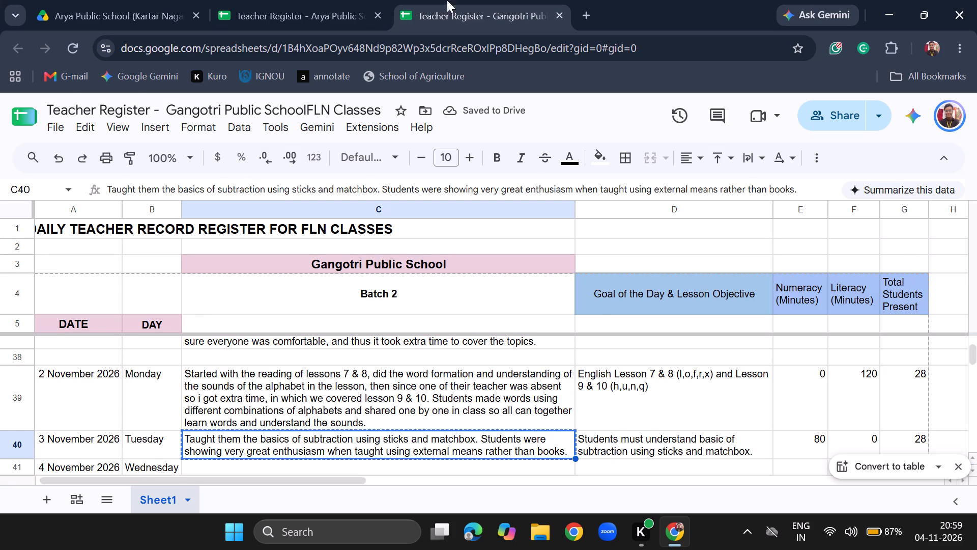
pyautogui.click(344, 0)
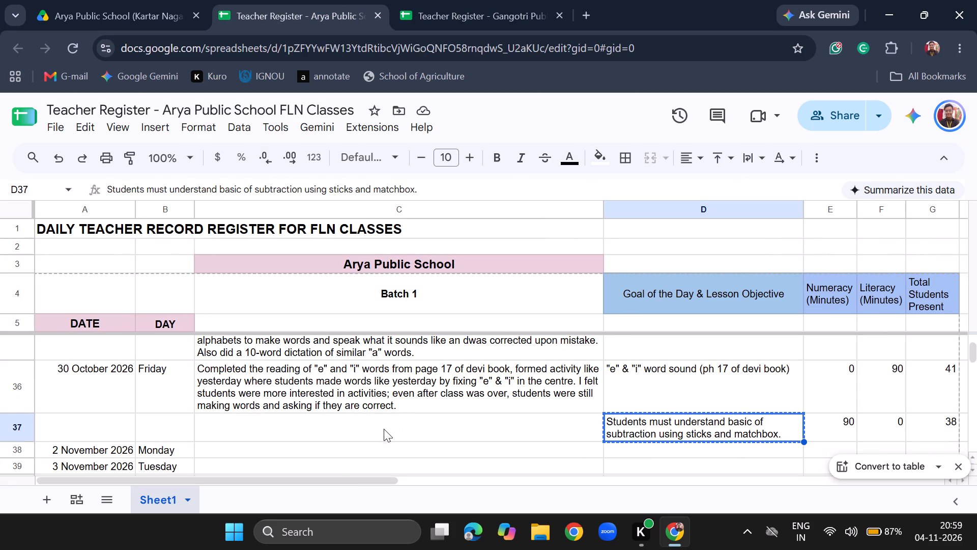
pyautogui.click(344, 451)
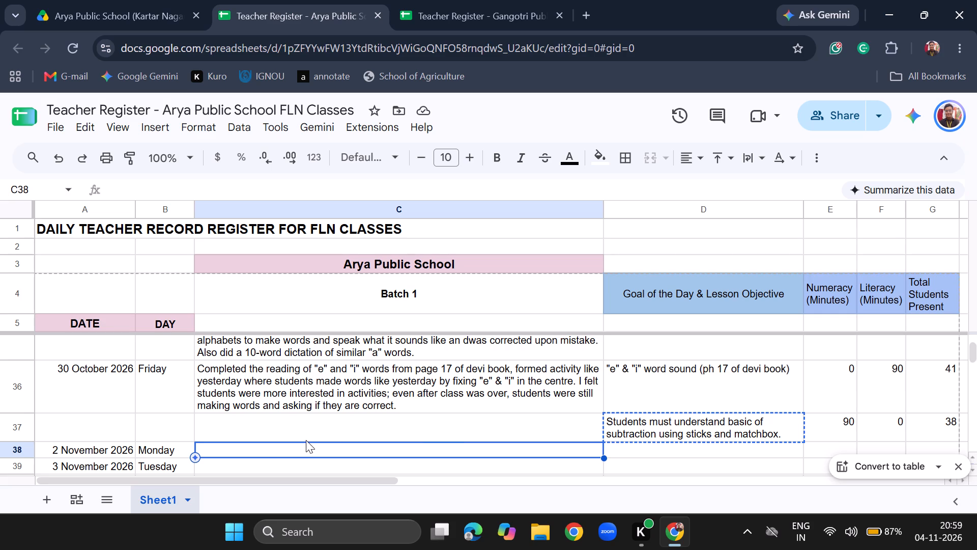
pyautogui.scroll(-1, 276, 453)
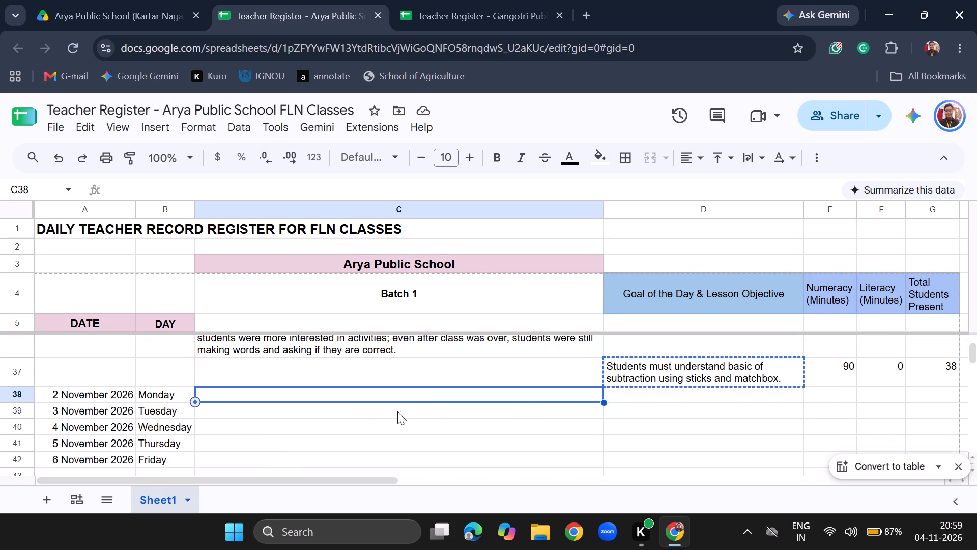
pyautogui.click(419, 412)
pyautogui.hotkey('ctrl', 'v')
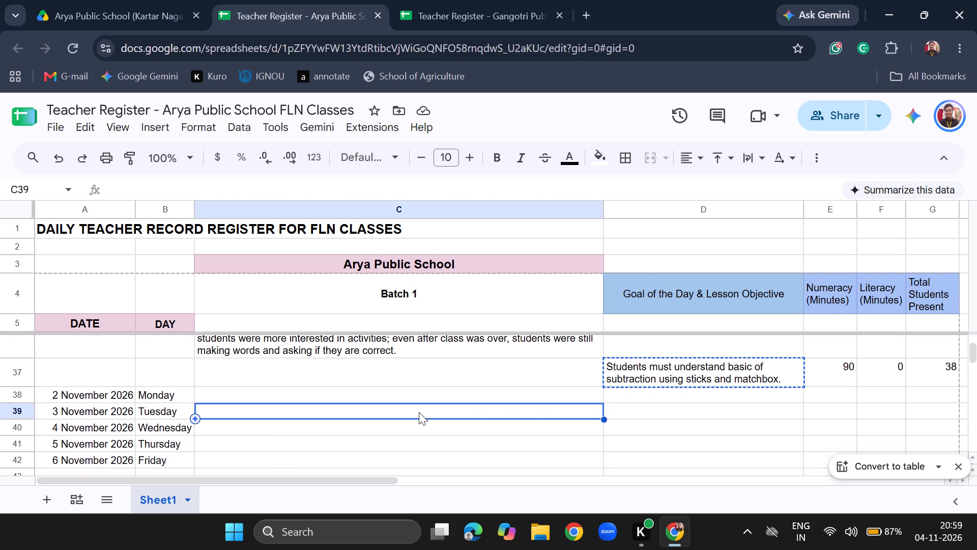
# Move the subtraction goal from the undated row above 2 November to the 3 November row of the Arya register.
pyautogui.press('Right')
pyautogui.press('Up')
pyautogui.press('Up')
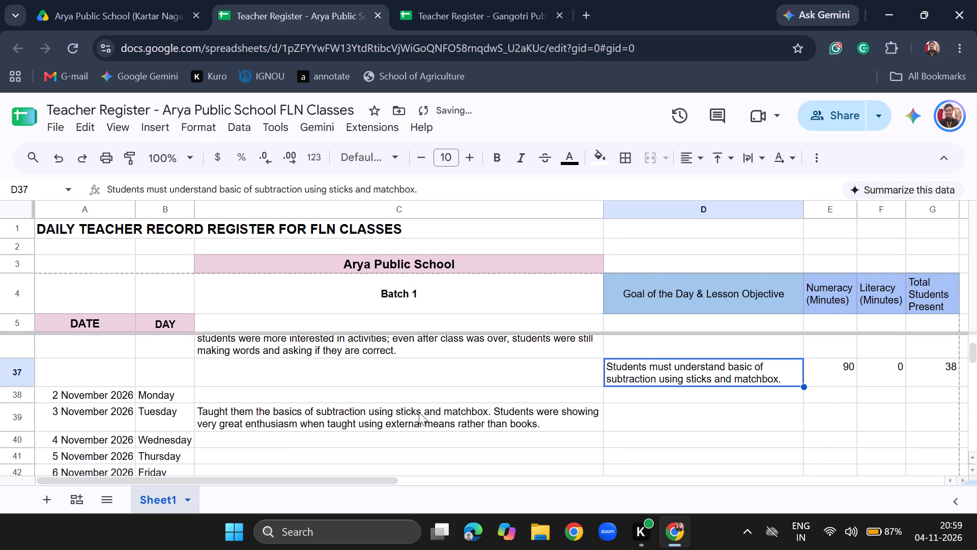
pyautogui.hotkey('ctrl', 'x')
pyautogui.press('Down')
pyautogui.press('Down')
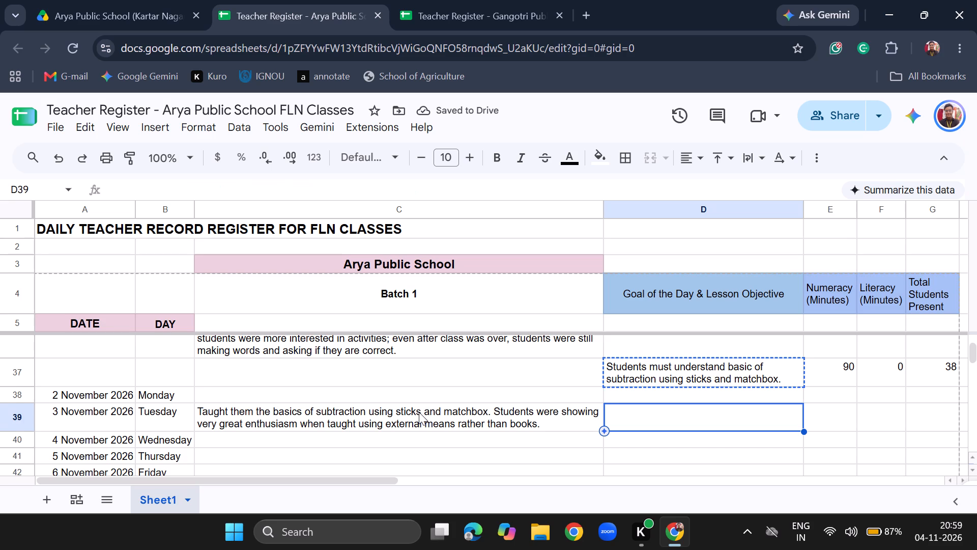
pyautogui.hotkey('ctrl', 'v')
# Enter 90 numeracy minutes, 0 literacy minutes and 38 students present for 3 November in the Arya register.
pyautogui.press('Right')
pyautogui.press('Right')
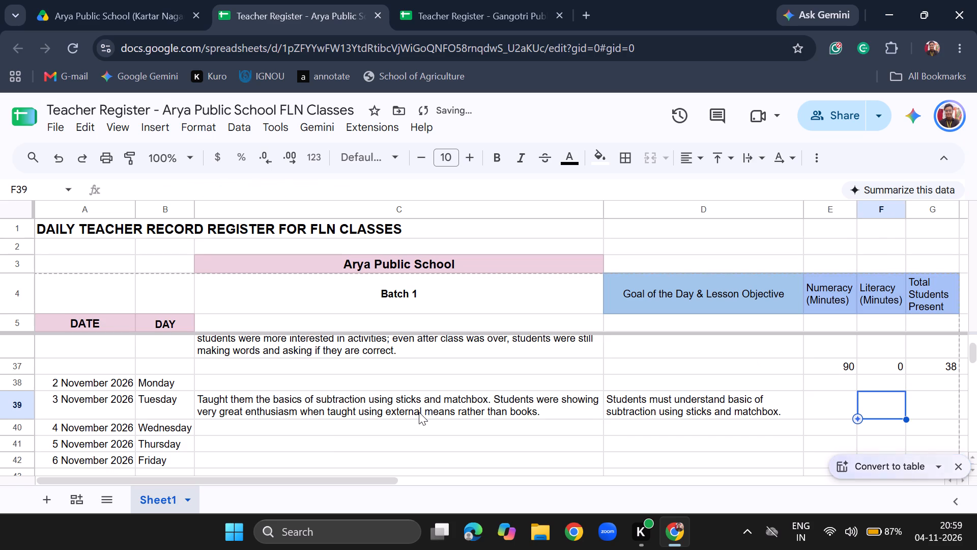
pyautogui.press('Left')
pyautogui.write('90')
pyautogui.press('Right')
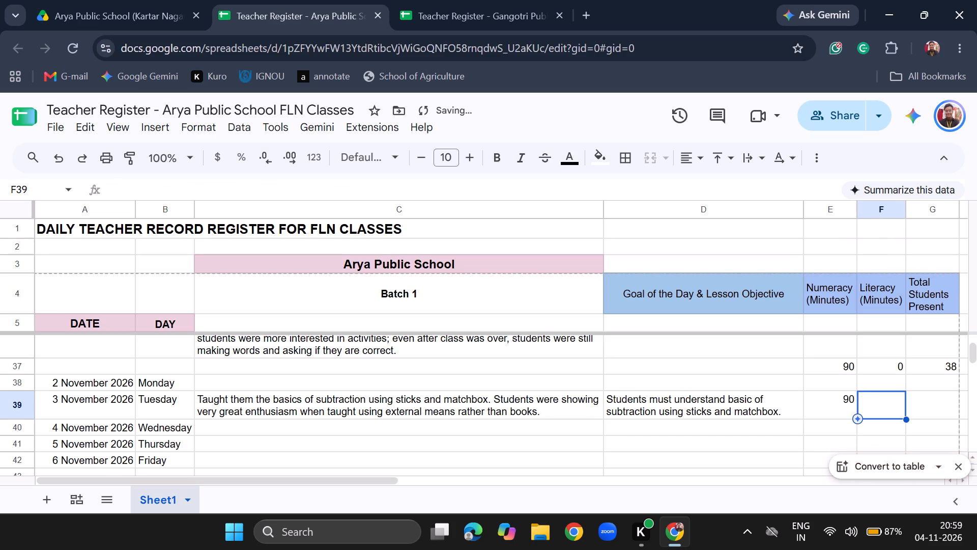
pyautogui.press('0')
pyautogui.press('Right')
pyautogui.write('38')
# Clear the leftover student count, literacy and numeracy values from the undated row above 2 November in the Arya register.
pyautogui.press('Up')
pyautogui.press('Up')
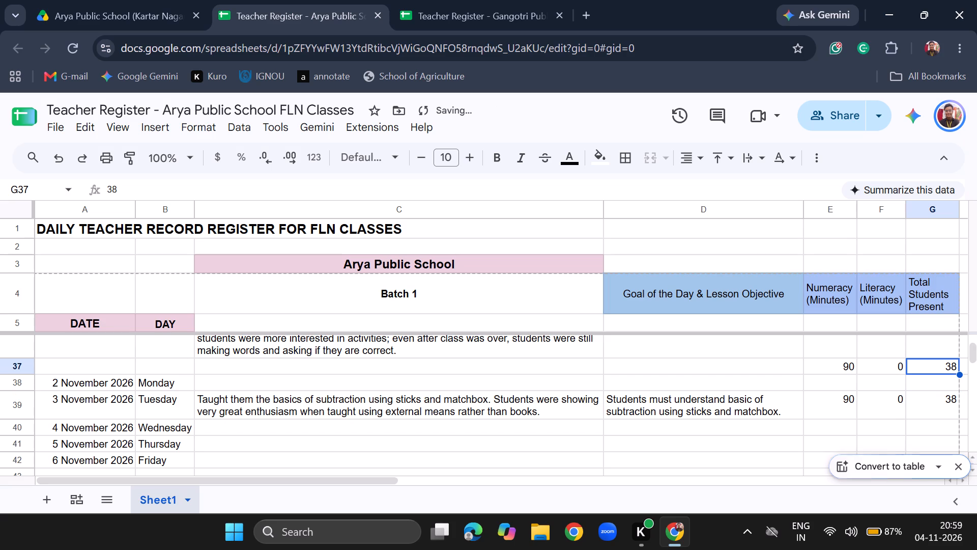
pyautogui.press('Delete')
pyautogui.press('Left')
pyautogui.press('Delete')
pyautogui.press('Left')
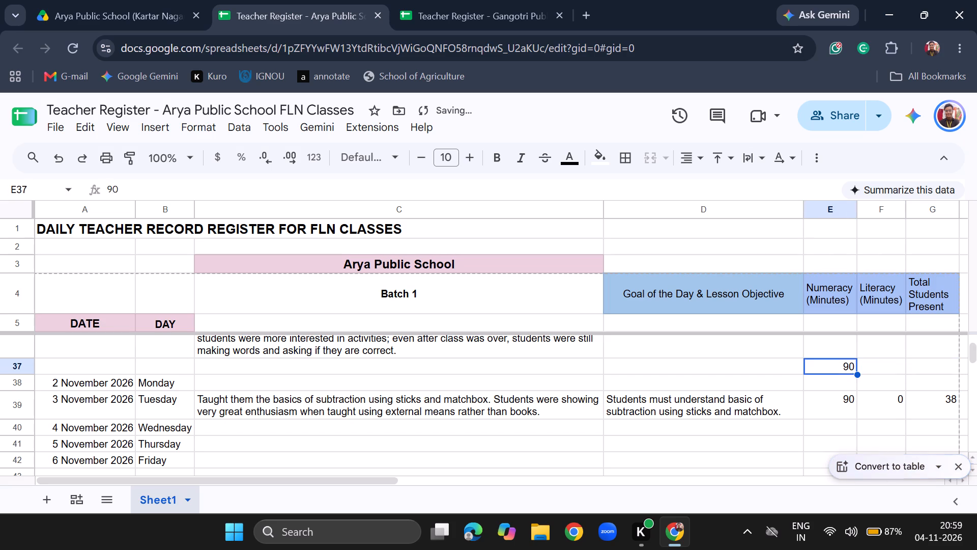
pyautogui.press('Delete')
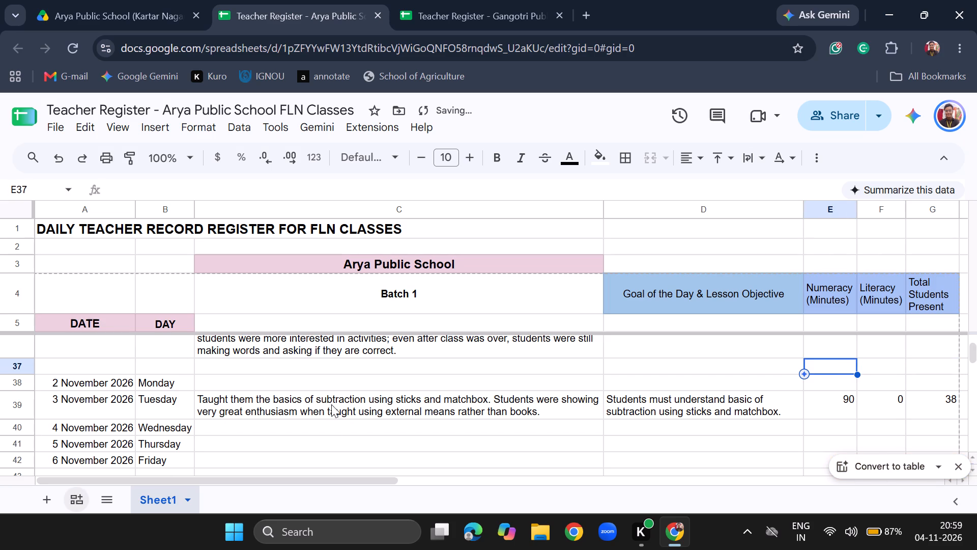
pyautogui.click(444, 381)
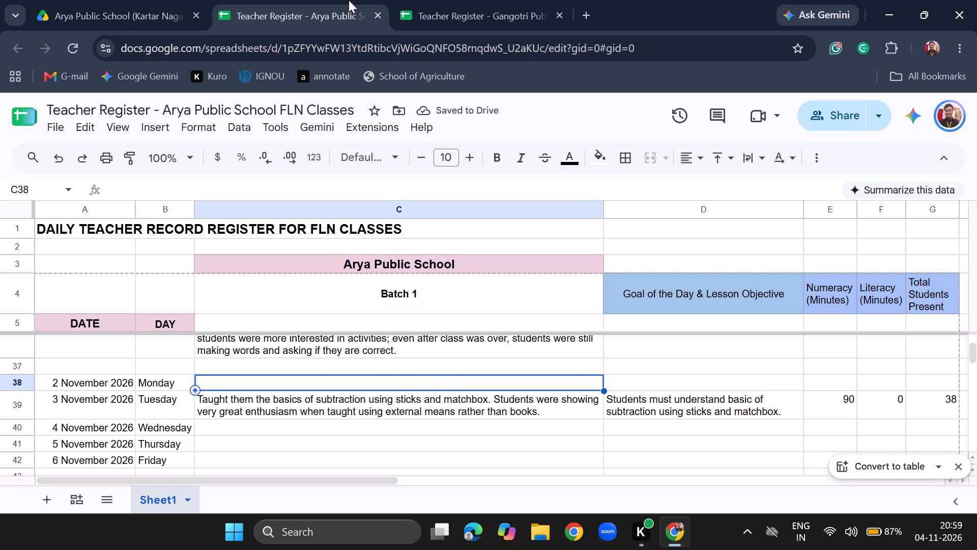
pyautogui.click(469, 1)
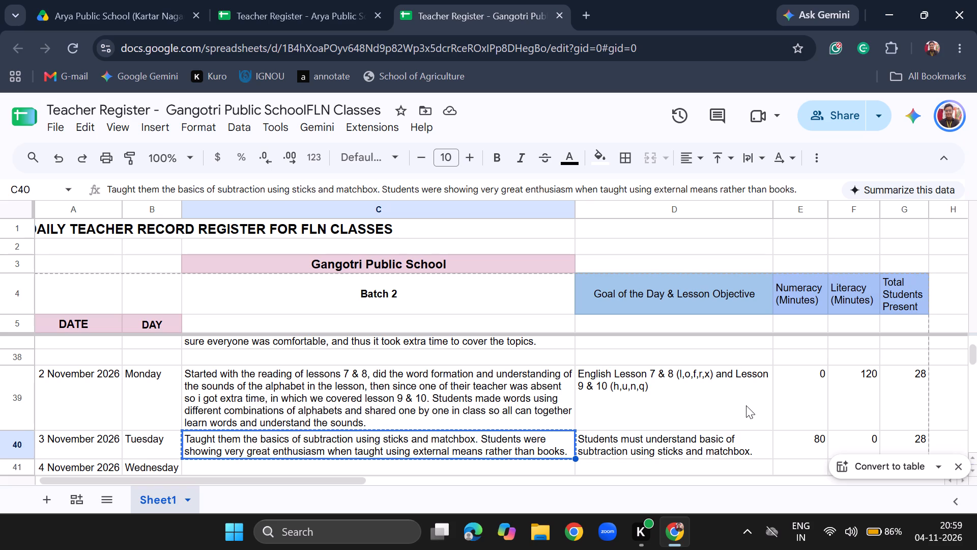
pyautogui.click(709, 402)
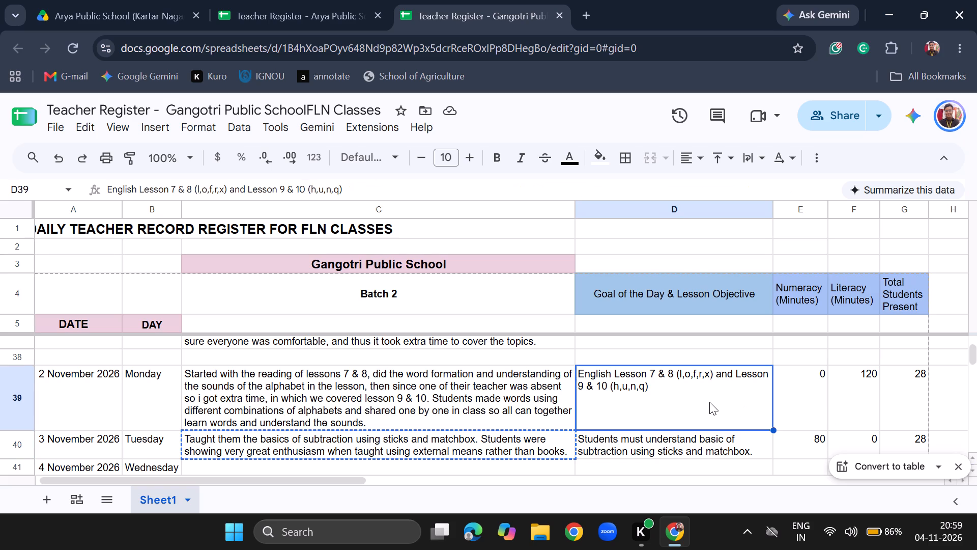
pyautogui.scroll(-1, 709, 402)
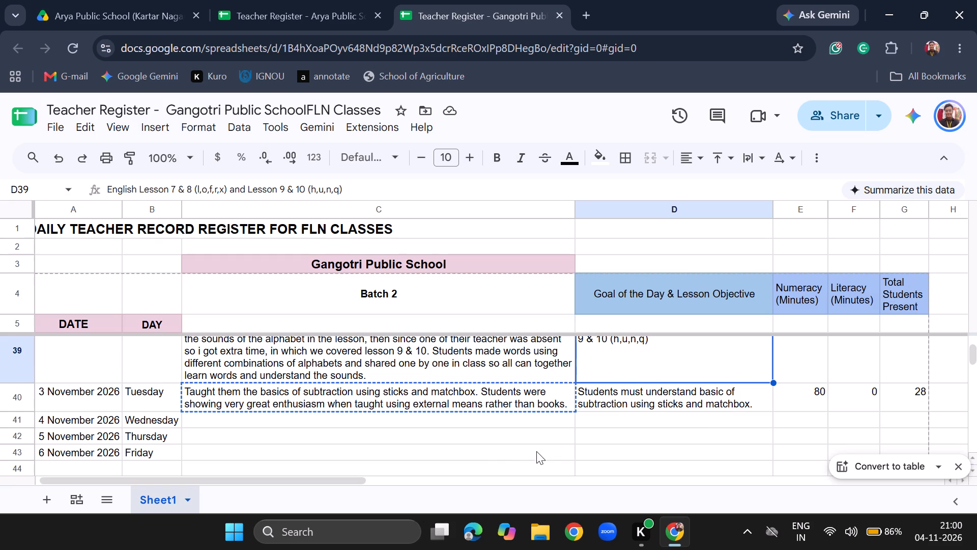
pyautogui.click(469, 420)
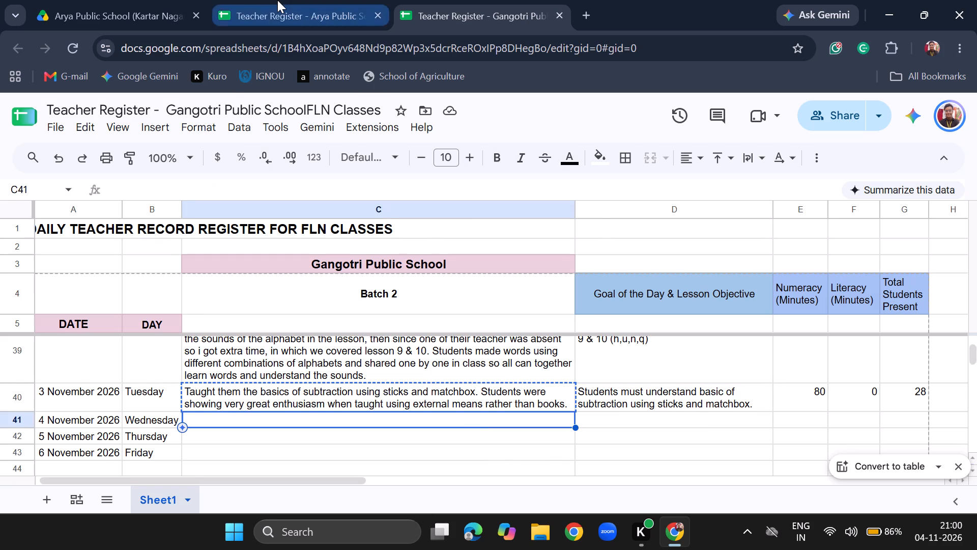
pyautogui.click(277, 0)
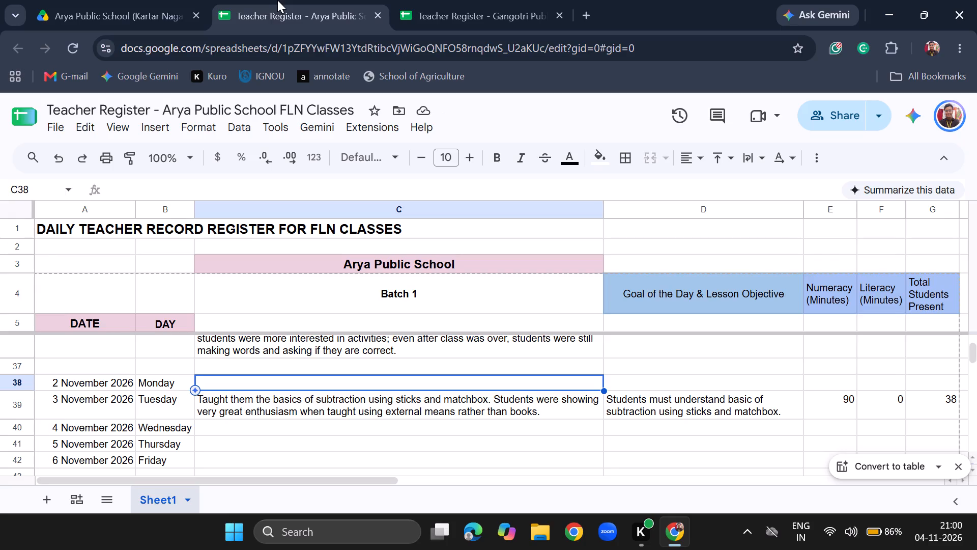
# Open the Competency Mapping with Topics spreadsheet from the FLN Operations folder in Drive.
pyautogui.click(157, 2)
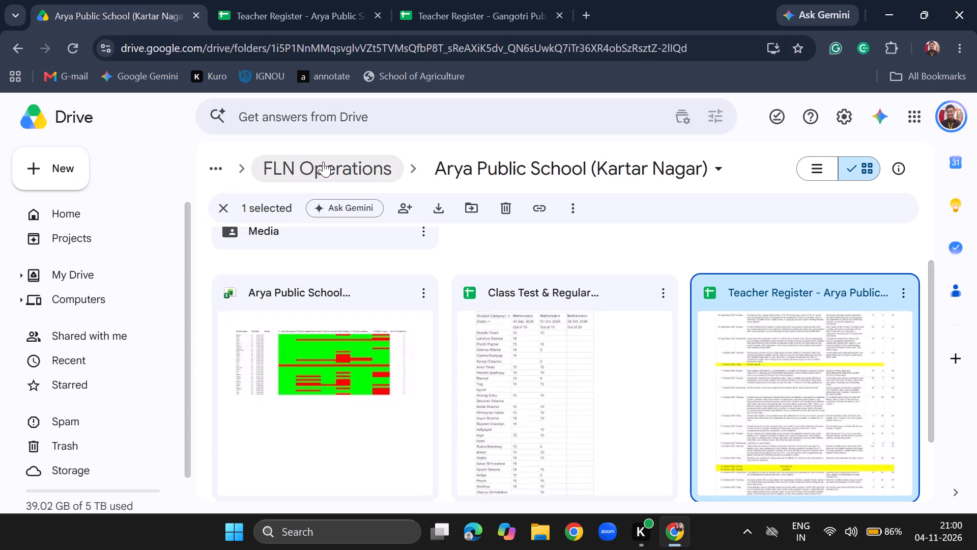
pyautogui.click(325, 163)
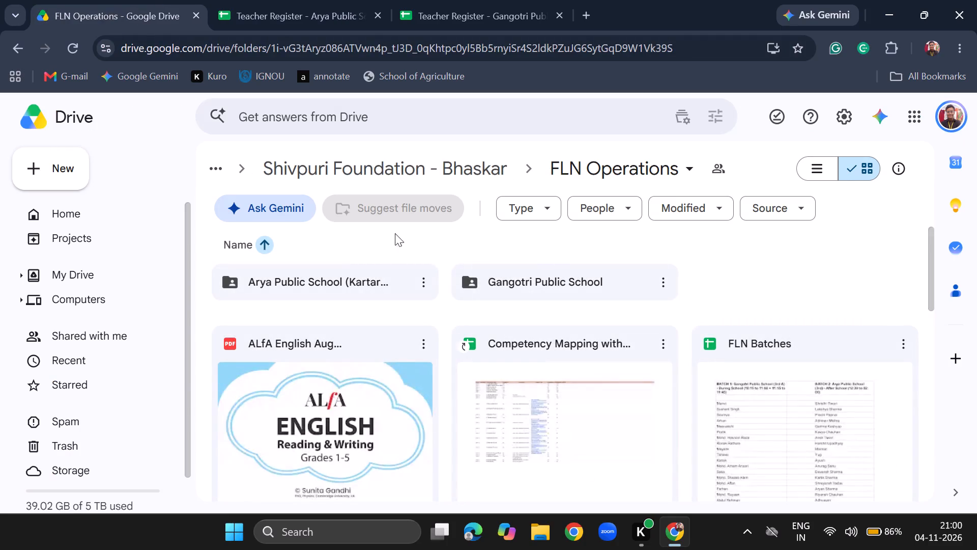
pyautogui.click(391, 171)
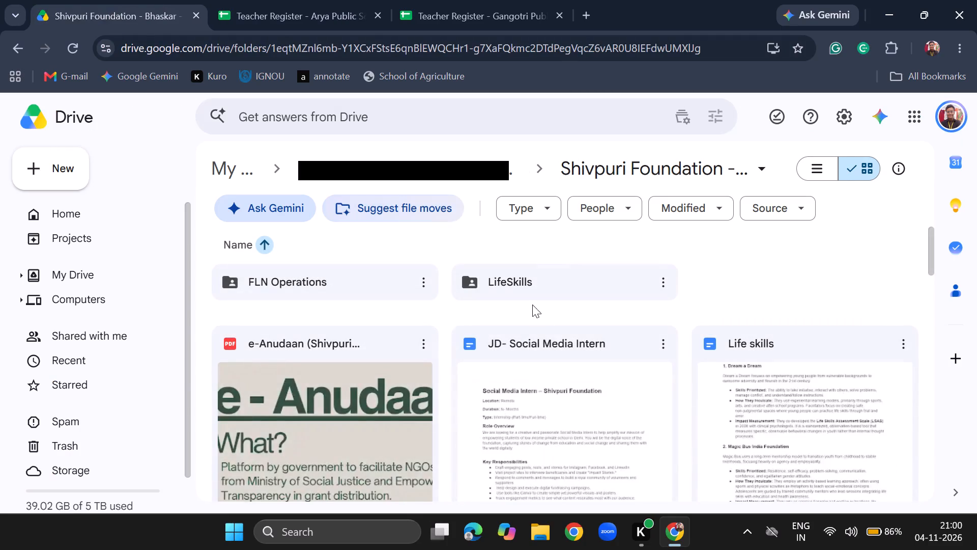
pyautogui.doubleClick(368, 270)
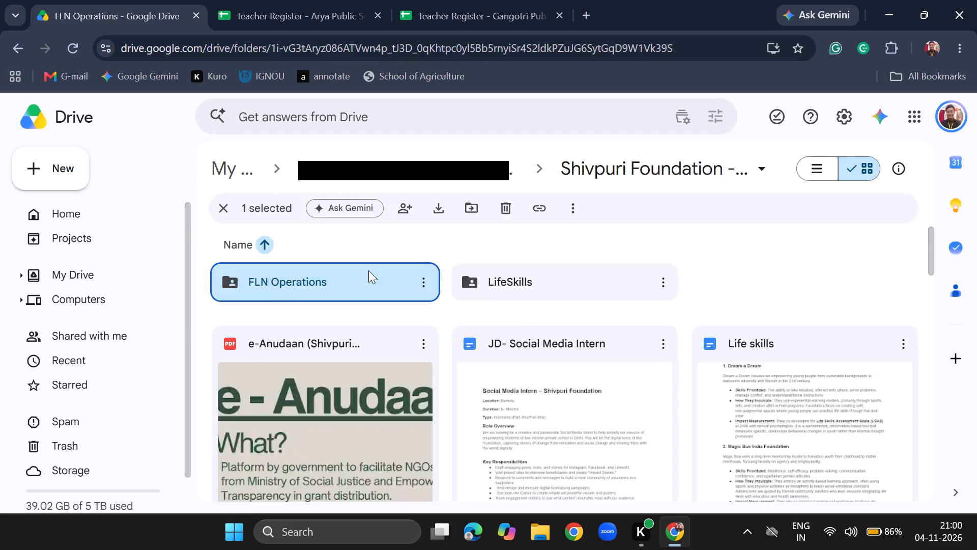
pyautogui.doubleClick(618, 407)
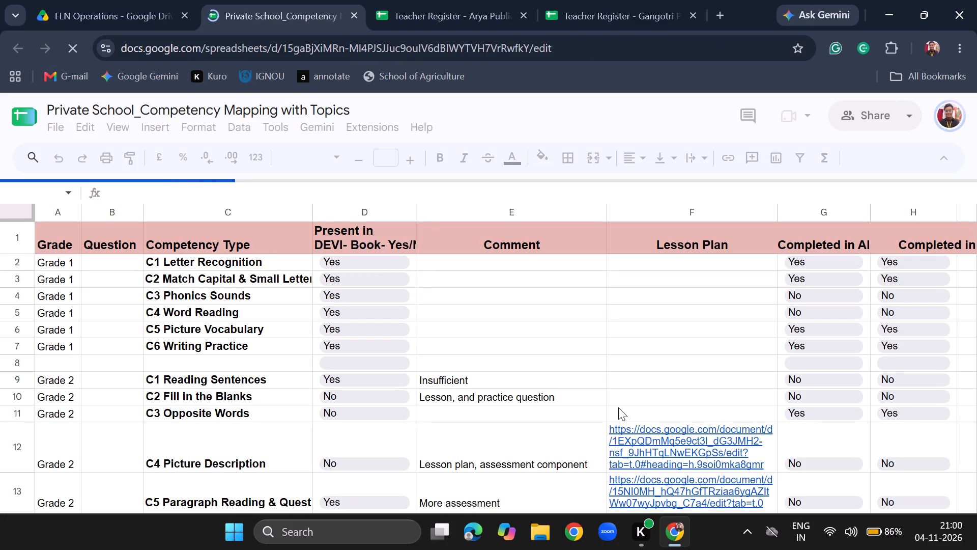
# Review the Grade 1 to 3 English competencies and their completion status for both schools in the competency mapping.
pyautogui.scroll(-2, 618, 407)
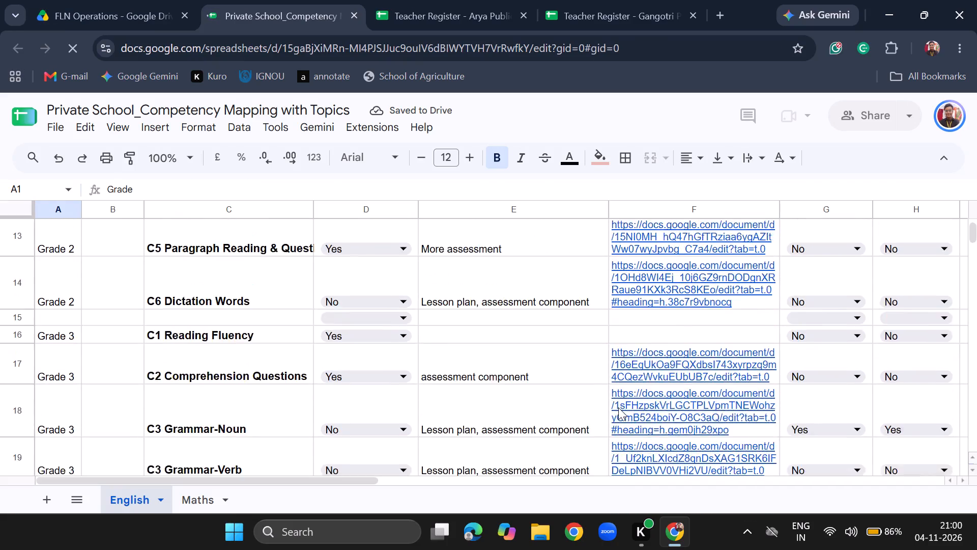
pyautogui.scroll(-3, 618, 407)
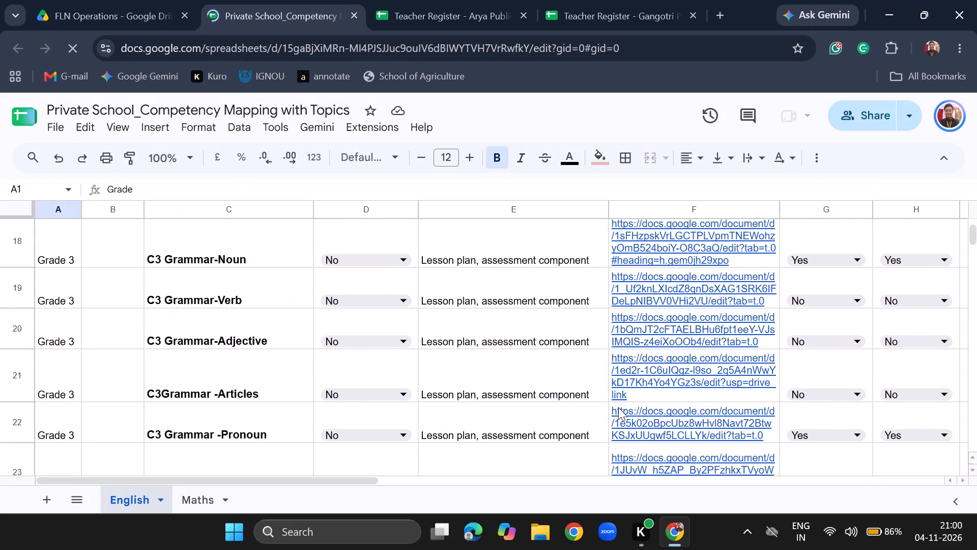
pyautogui.scroll(-2, 618, 407)
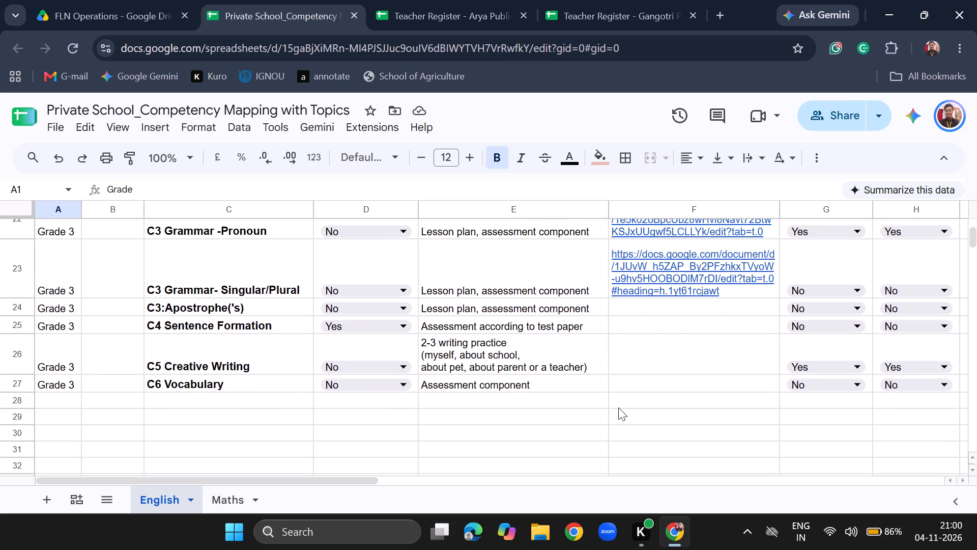
pyautogui.scroll(3, 618, 407)
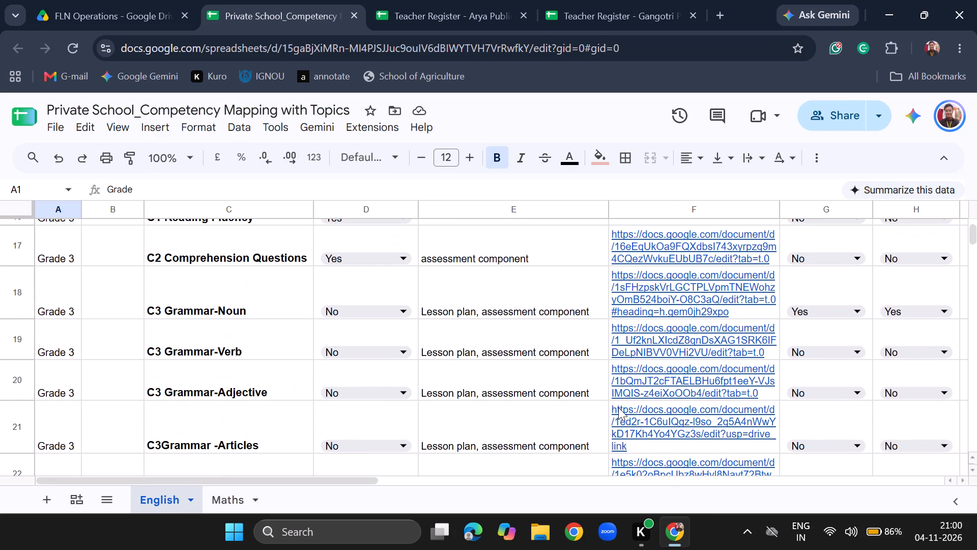
pyautogui.scroll(4, 618, 407)
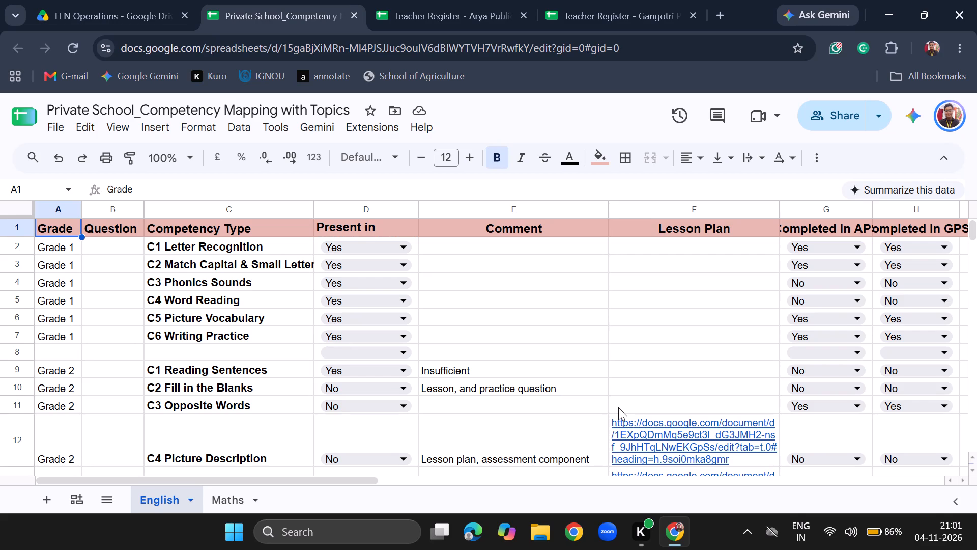
pyautogui.scroll(-3, 440, 369)
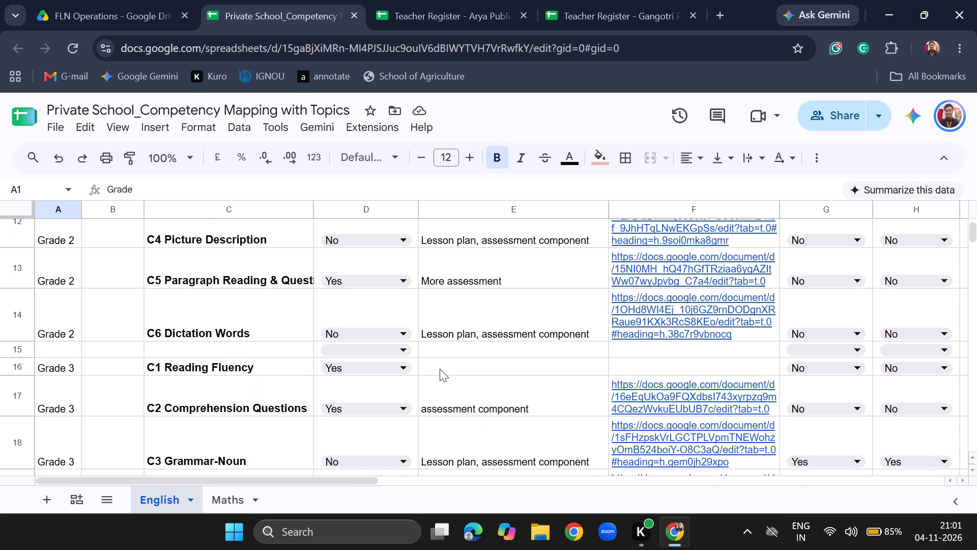
# Review the Grade 1 to 3 Maths competencies and their completion status in the competency mapping.
pyautogui.click(237, 497)
pyautogui.scroll(-1, 405, 391)
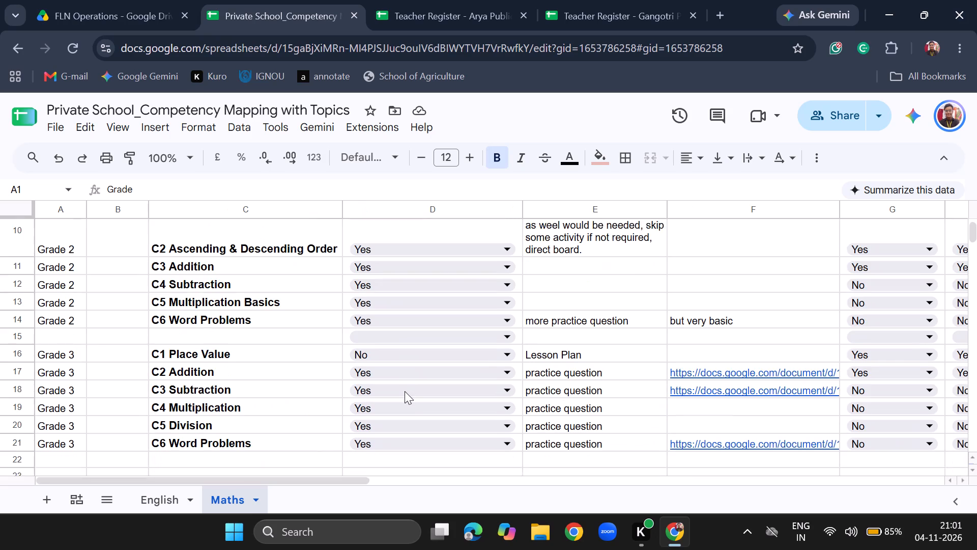
pyautogui.scroll(-2, 405, 391)
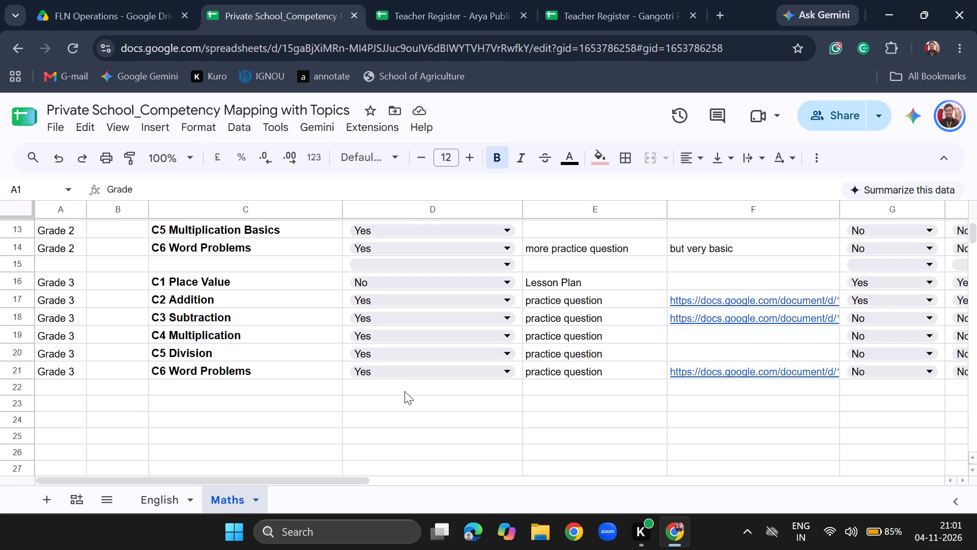
pyautogui.scroll(1, 405, 391)
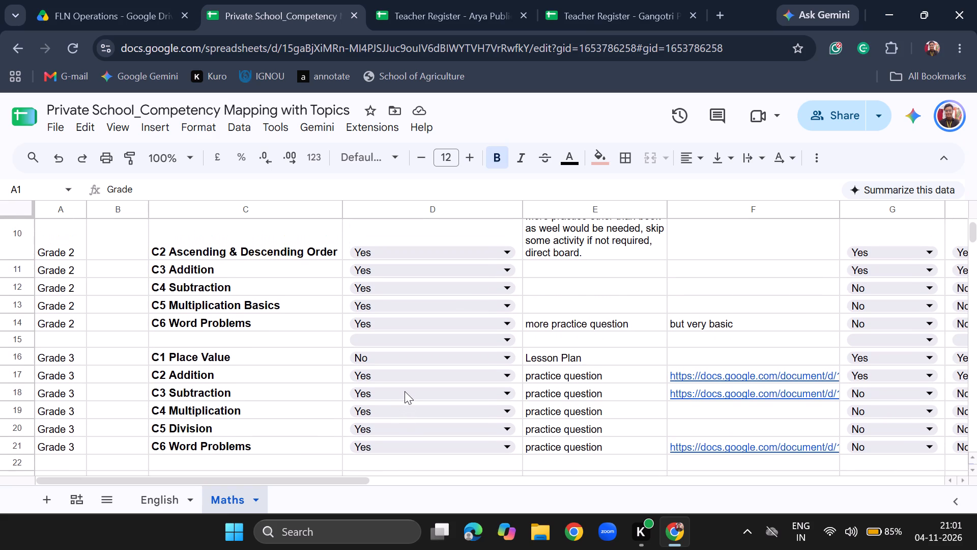
pyautogui.scroll(4, 405, 391)
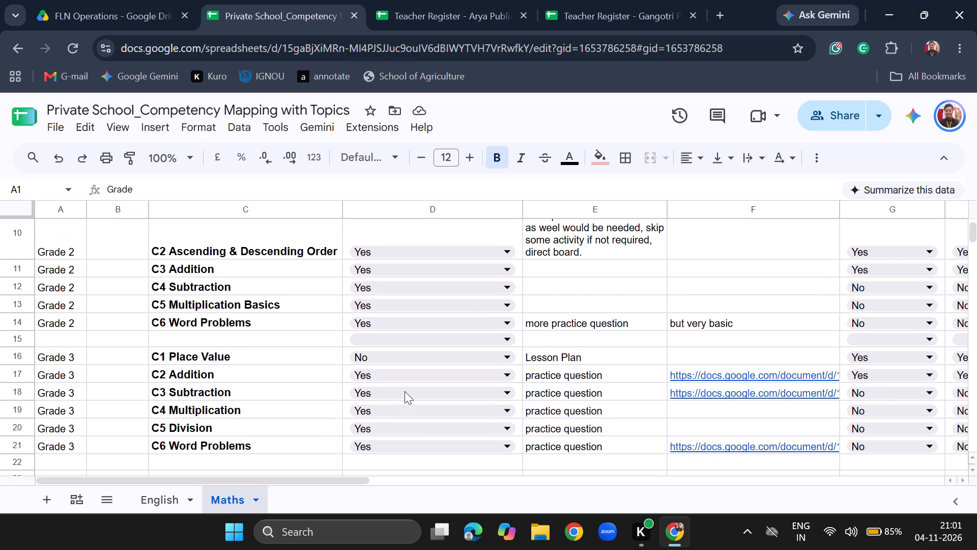
pyautogui.scroll(1, 404, 405)
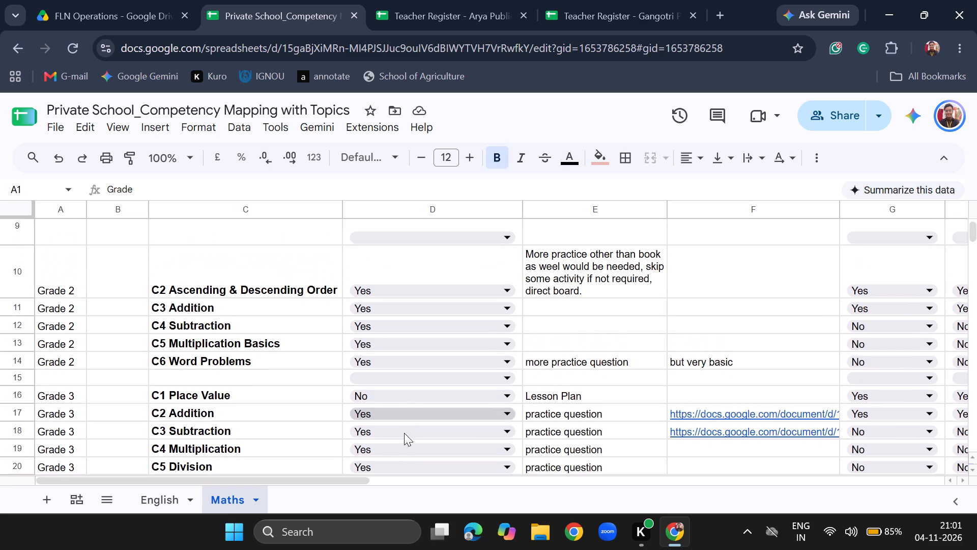
pyautogui.click(299, 346)
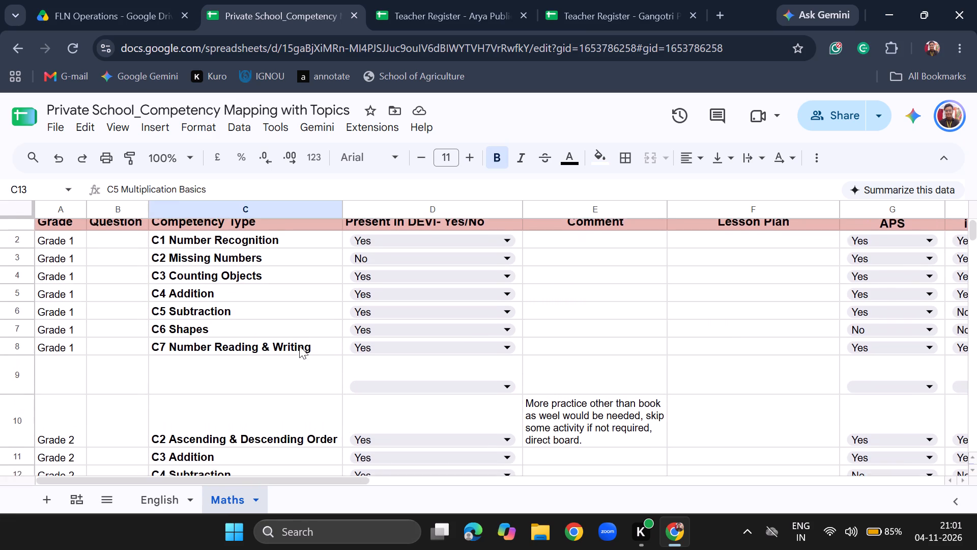
# Re-examine the Grade 1 to 3 Maths competencies with their comments, lesson plan links and completion columns for both schools.
pyautogui.scroll(-1, 242, 363)
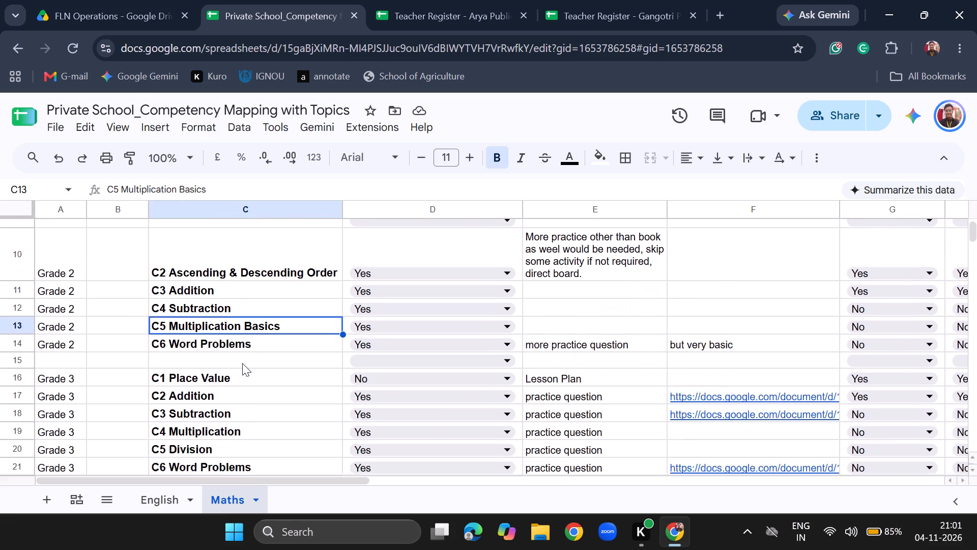
pyautogui.scroll(-1, 242, 363)
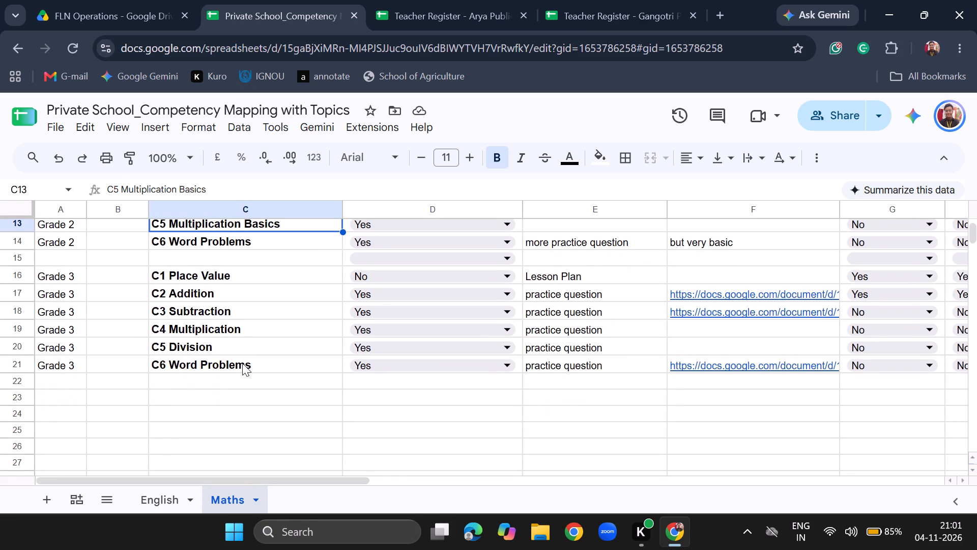
pyautogui.scroll(-1, 242, 363)
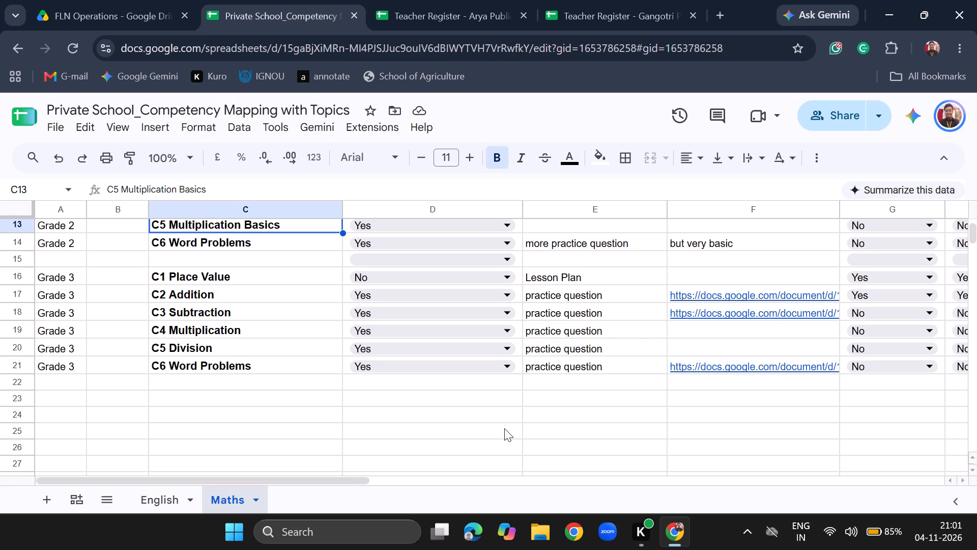
pyautogui.scroll(4, 504, 428)
pyautogui.scroll(-3, 504, 428)
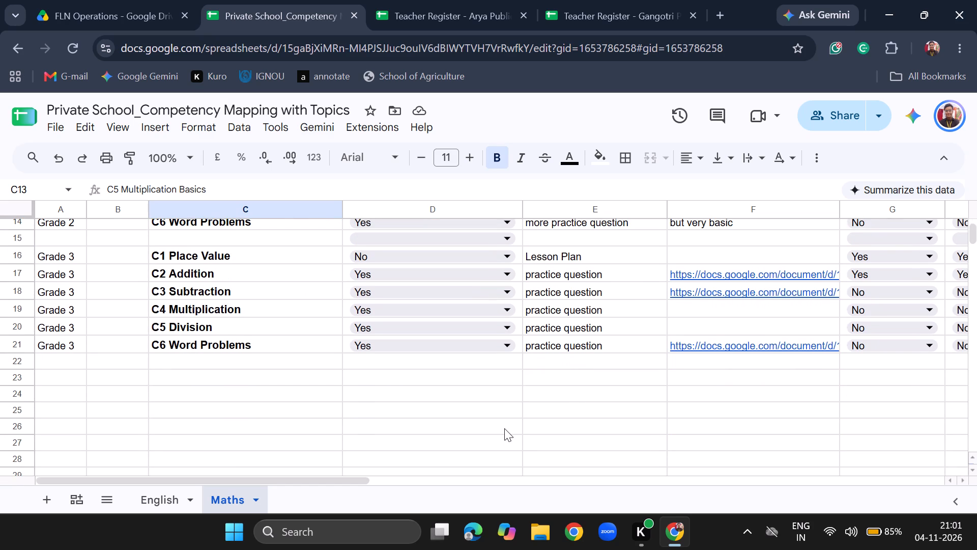
pyautogui.scroll(1, 504, 428)
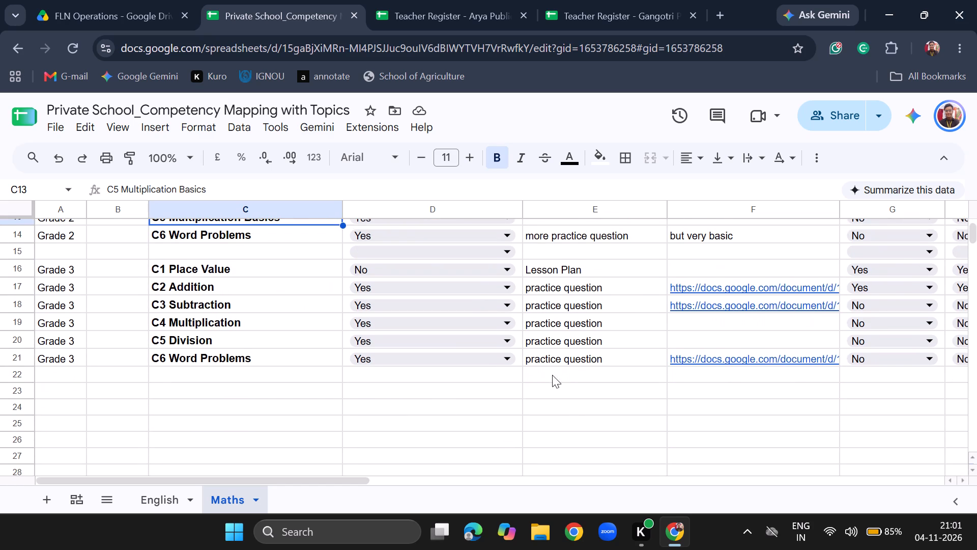
pyautogui.hscroll(1, 576, 379)
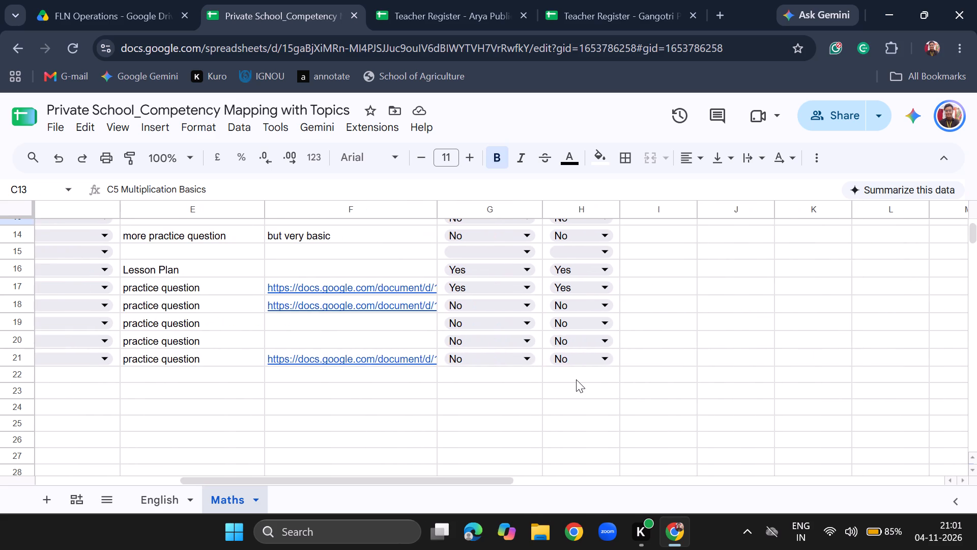
pyautogui.hscroll(1, 576, 379)
pyautogui.scroll(4, 571, 381)
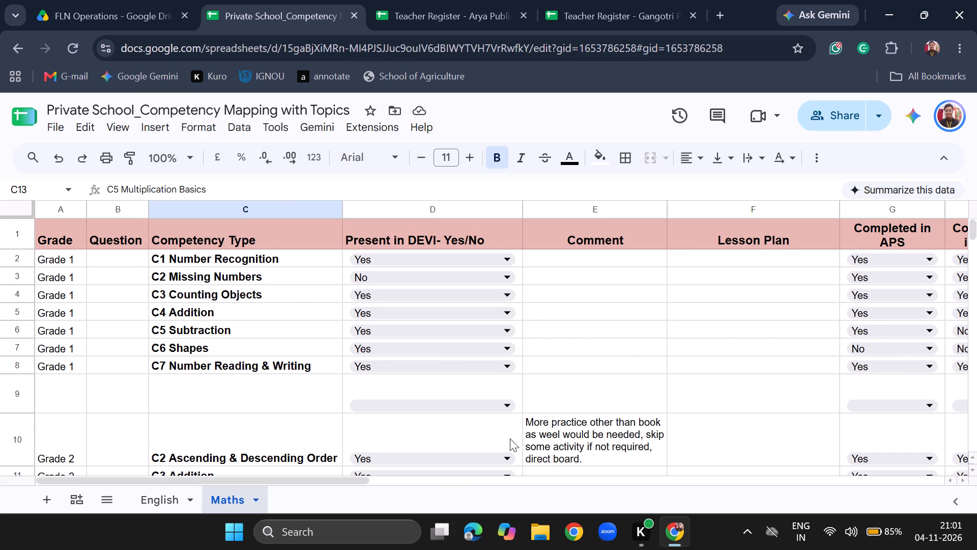
pyautogui.click(556, 339)
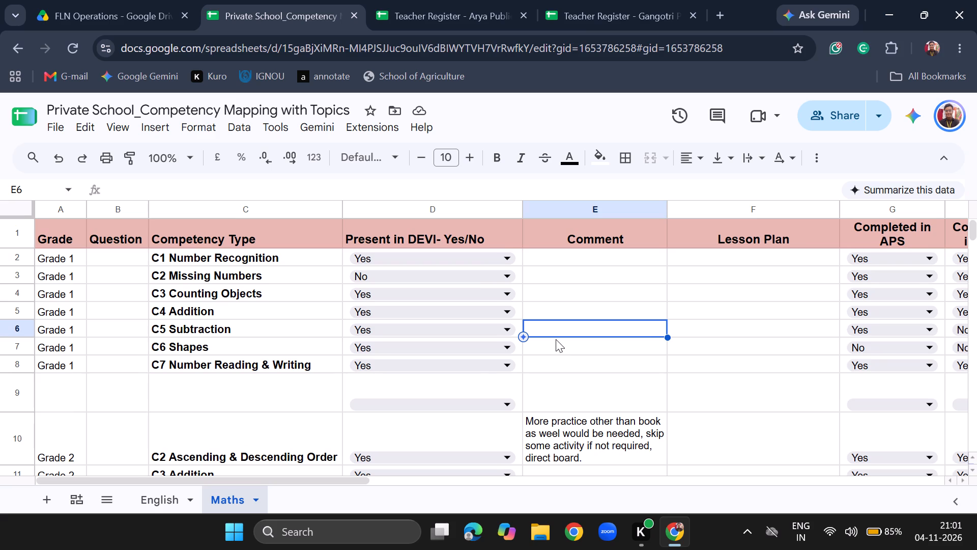
pyautogui.scroll(1, 556, 339)
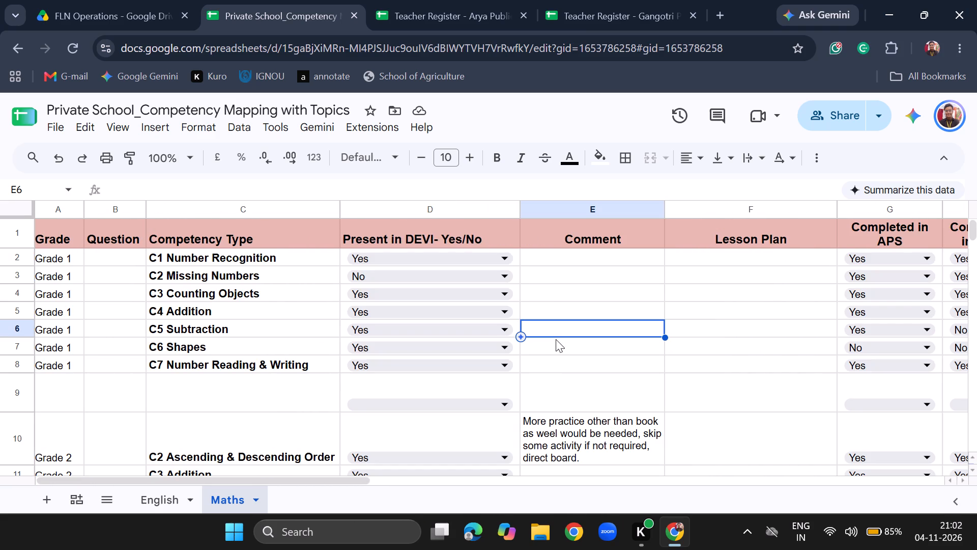
pyautogui.scroll(1, 556, 339)
pyautogui.click(575, 345)
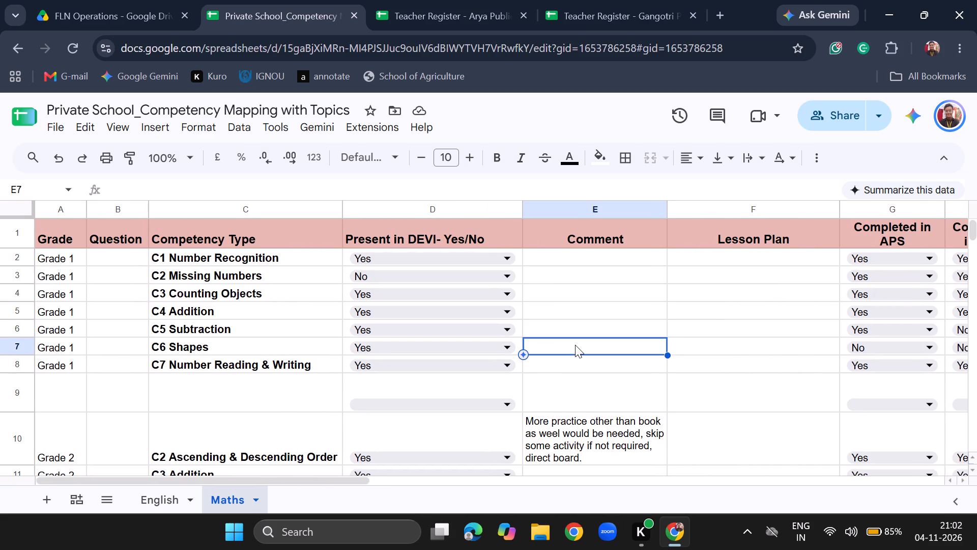
pyautogui.scroll(-1, 575, 345)
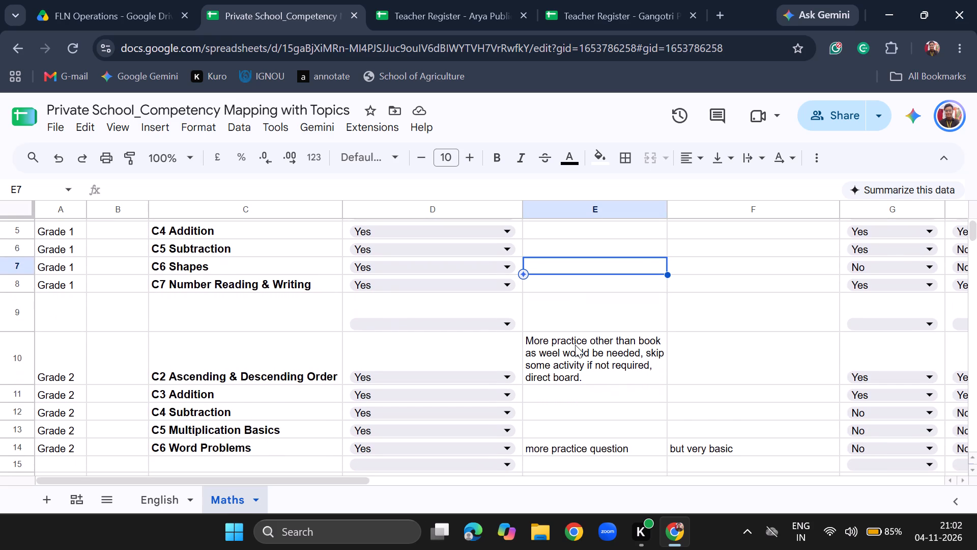
pyautogui.scroll(1, 575, 345)
pyautogui.scroll(-2, 575, 345)
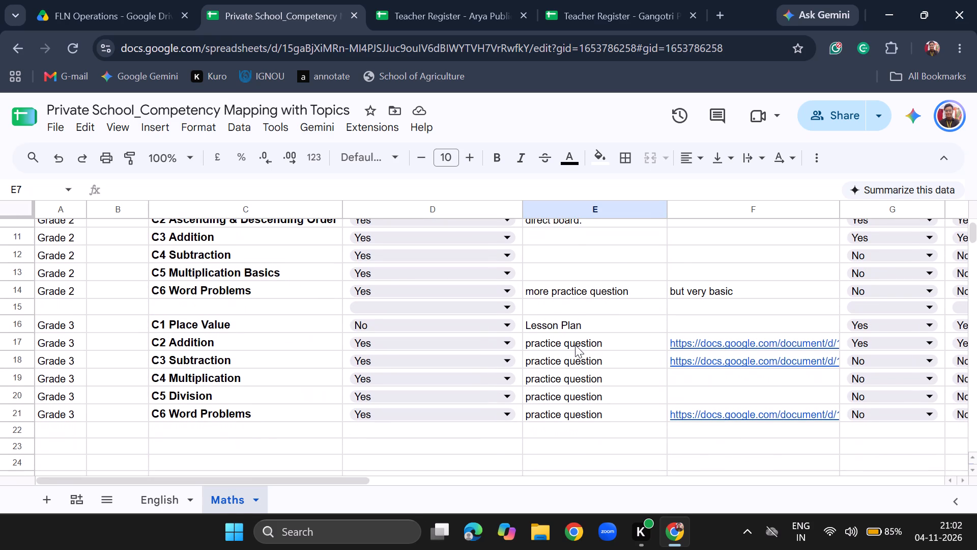
pyautogui.scroll(-2, 575, 345)
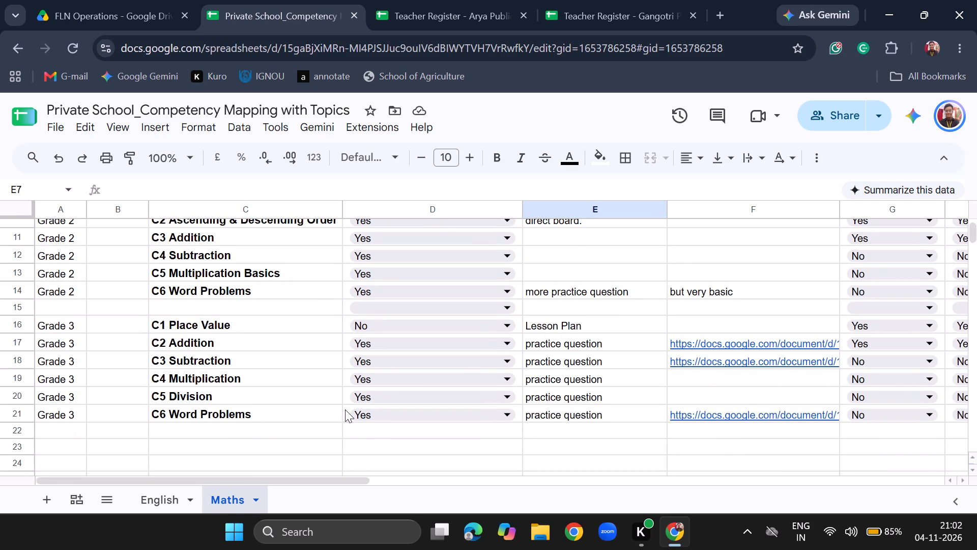
pyautogui.scroll(1, 302, 308)
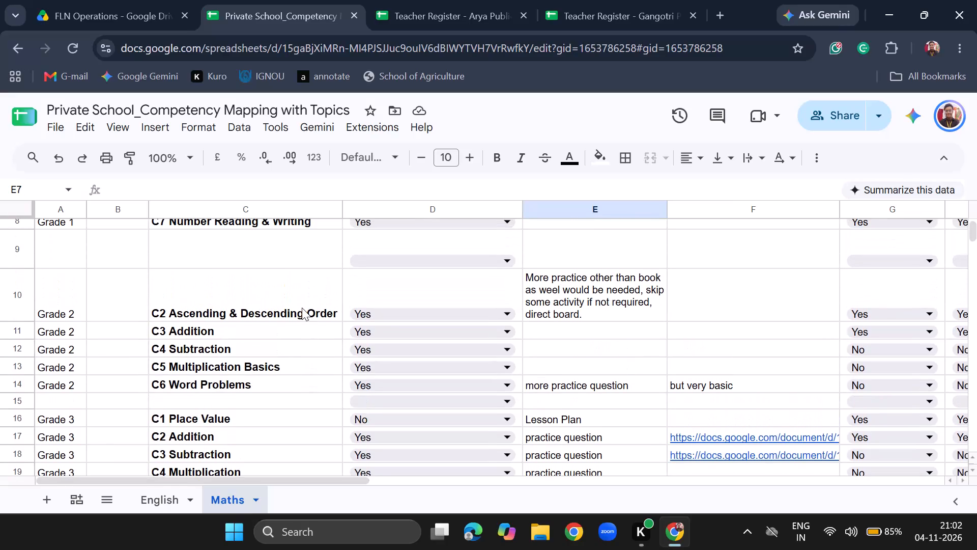
pyautogui.scroll(1, 302, 308)
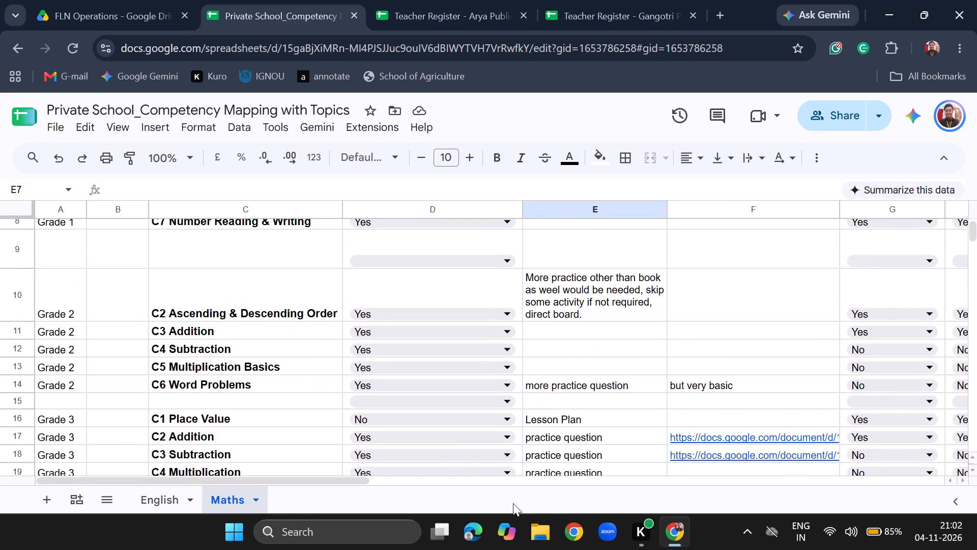
pyautogui.click(531, 546)
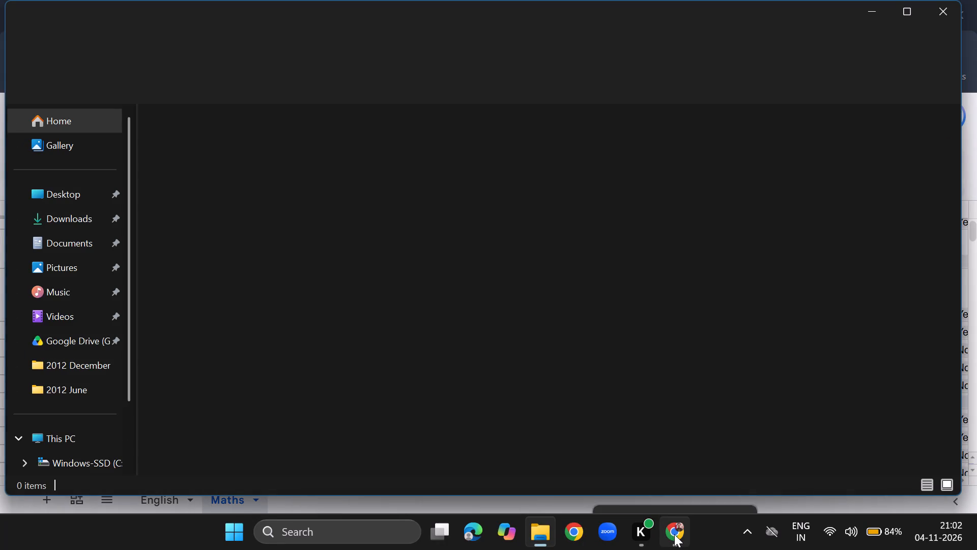
pyautogui.click(674, 534)
# Add Fraction and Measurement as two consecutive entries in the Competency Type column, one blank row below the Grade 3 Maths competencies.
pyautogui.scroll(-2, 320, 370)
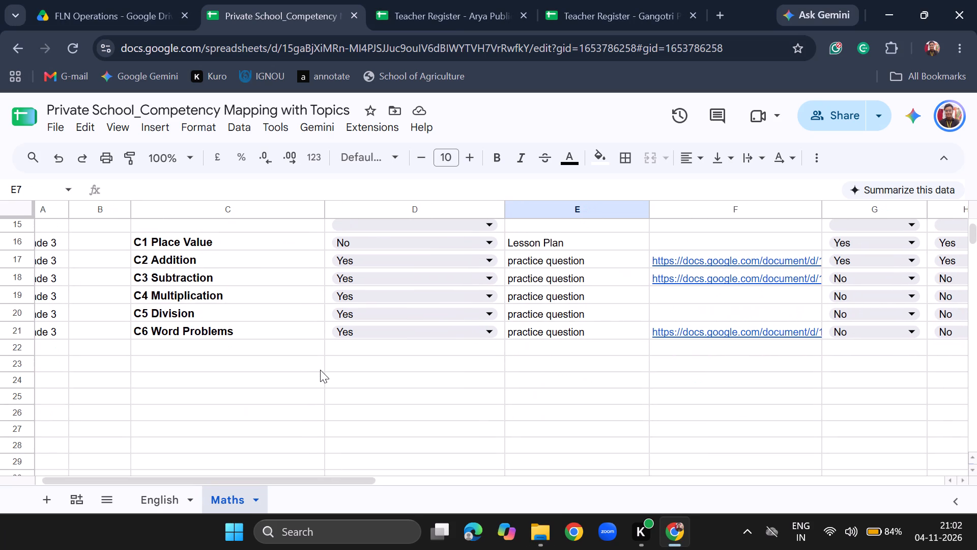
pyautogui.click(214, 367)
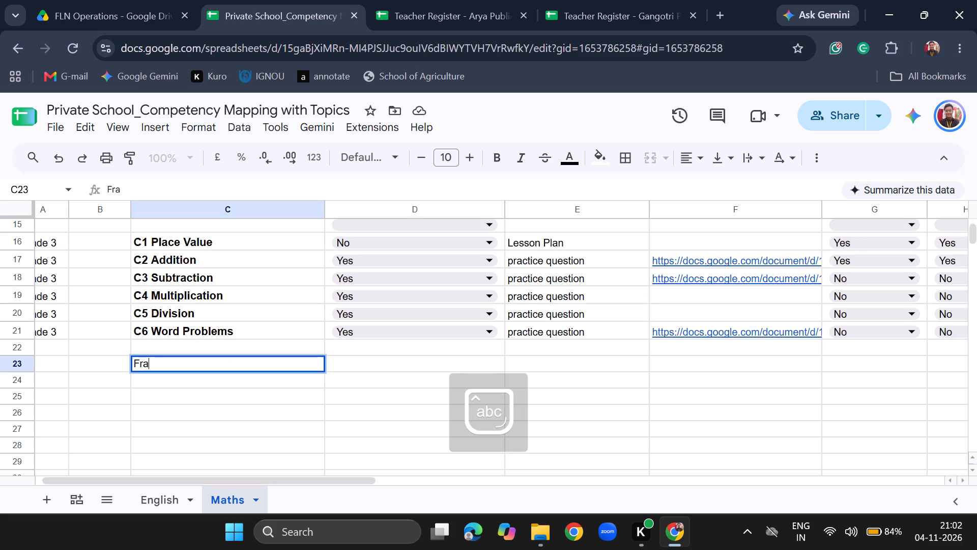
pyautogui.write('ction')
pyautogui.press('Return')
pyautogui.write('easurement')
pyautogui.press('Return')
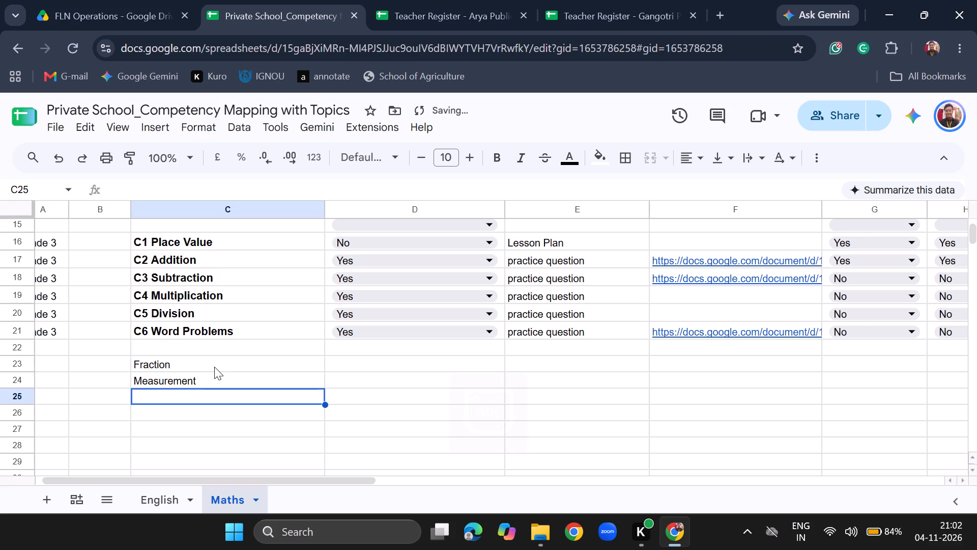
pyautogui.press('Up')
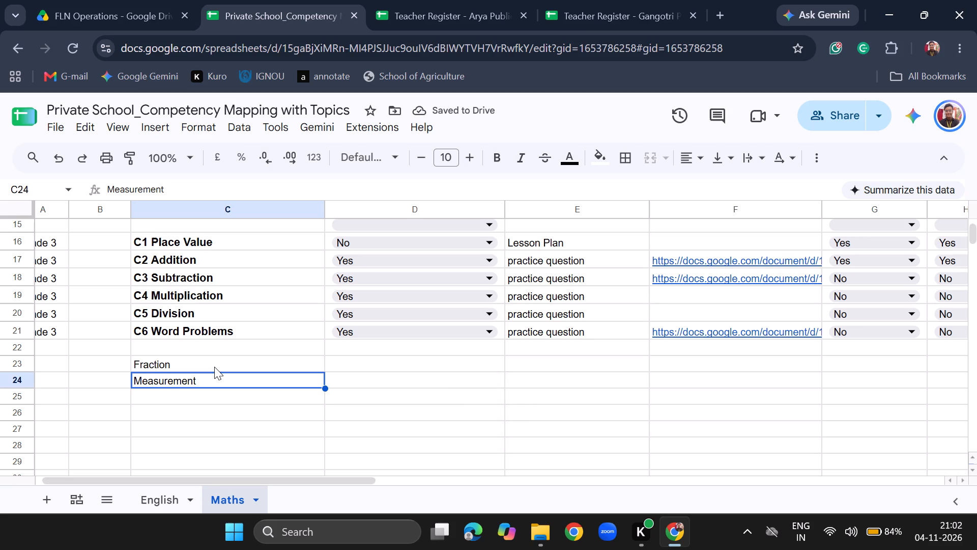
pyautogui.doubleClick(232, 379)
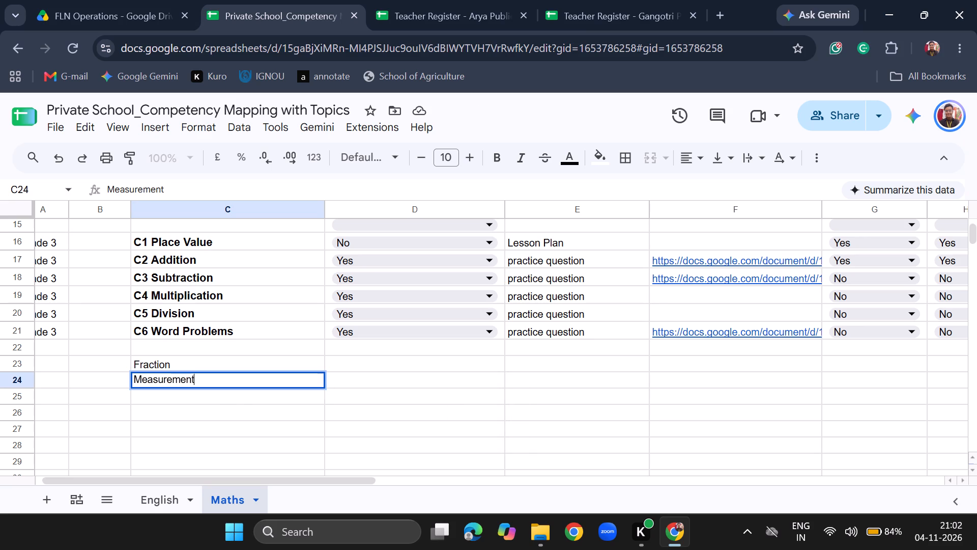
pyautogui.press('Return')
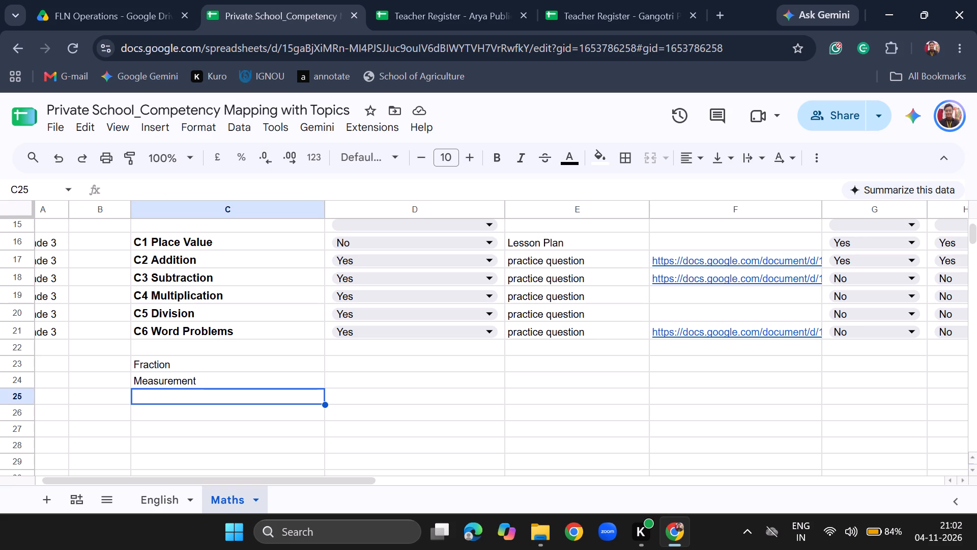
# Open the English FLN Numeracy Book for Grades 1 to 5 (2026) PDF from the computer's Downloads folder.
pyautogui.scroll(3, 232, 379)
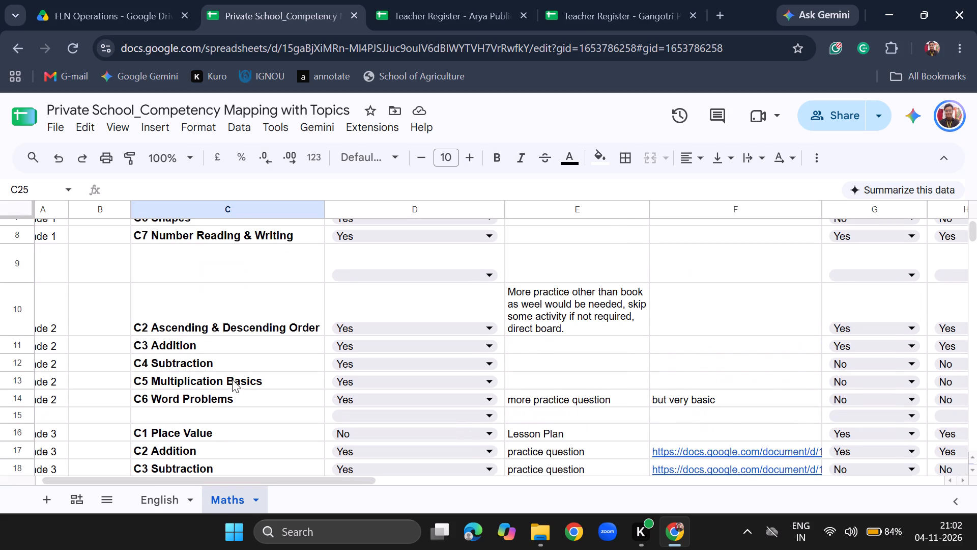
pyautogui.scroll(2, 232, 379)
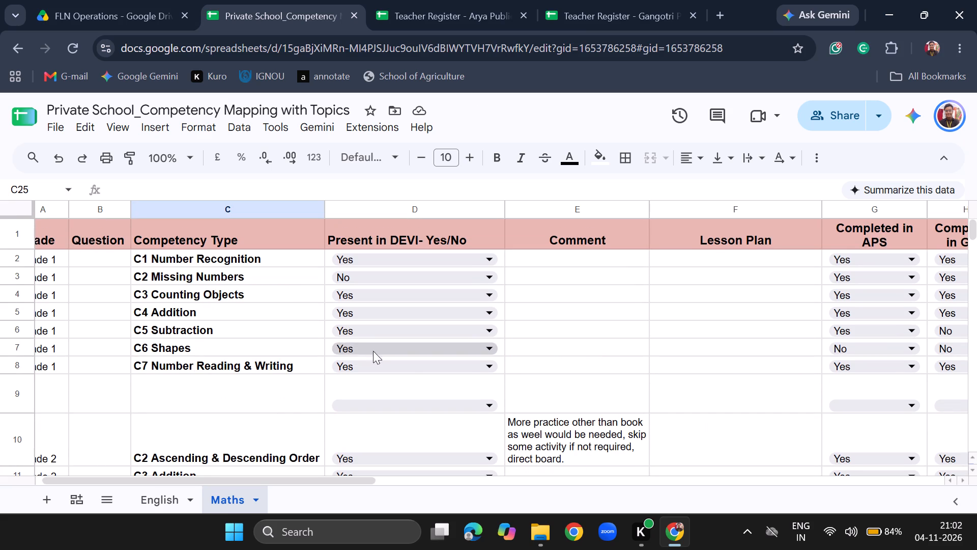
pyautogui.scroll(-1, 567, 353)
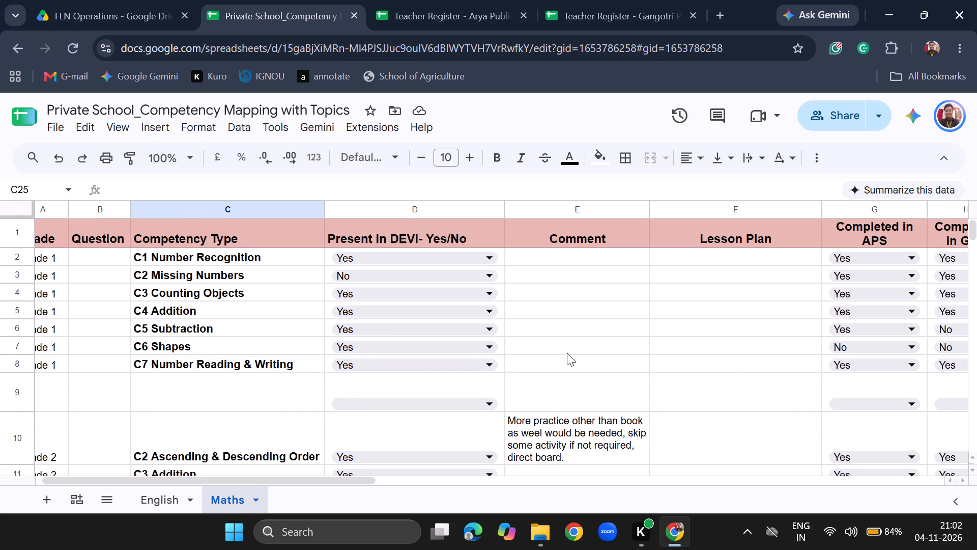
pyautogui.scroll(-2, 567, 353)
pyautogui.click(548, 530)
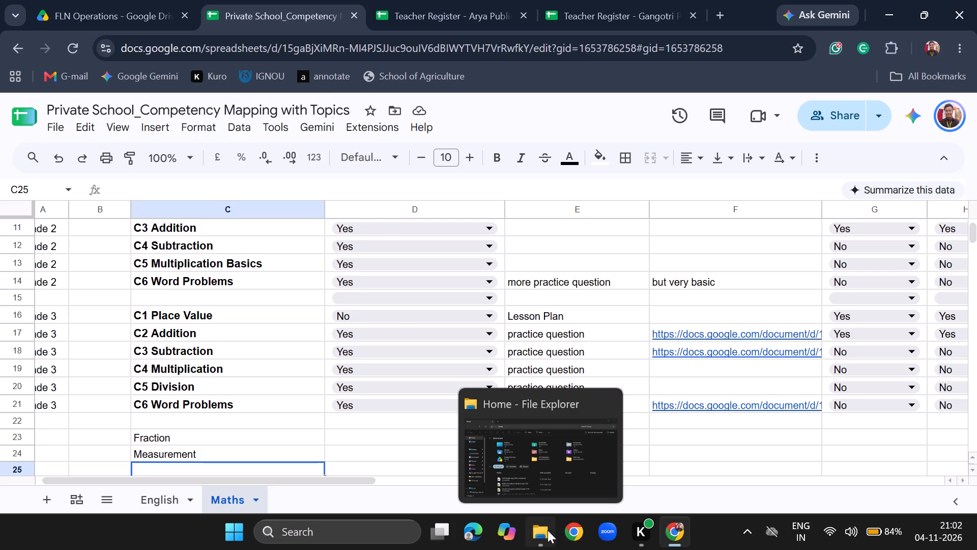
pyautogui.doubleClick(486, 158)
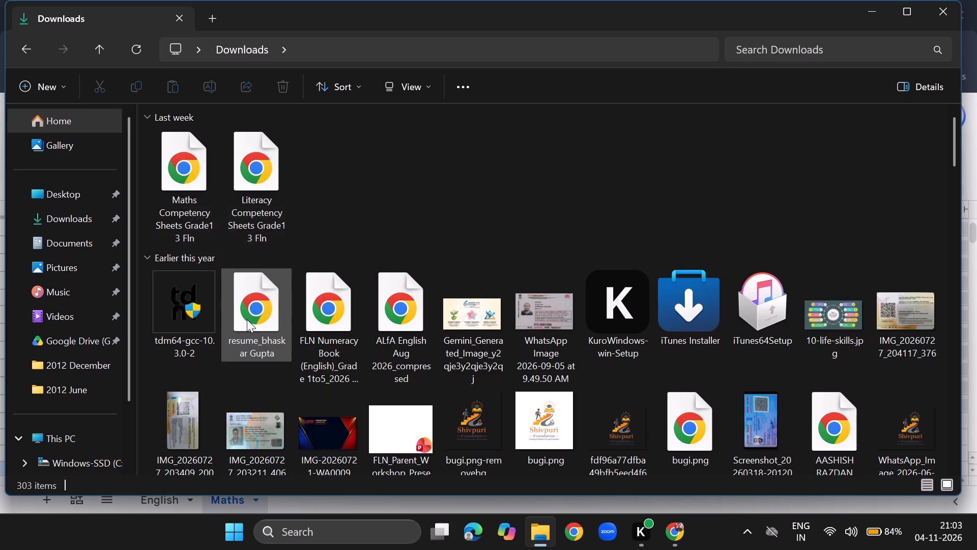
pyautogui.doubleClick(340, 324)
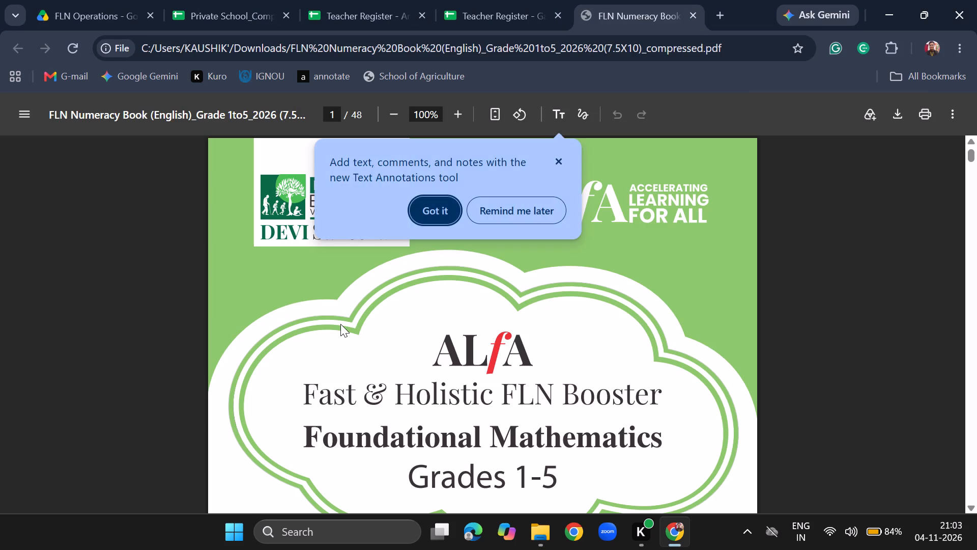
# Dismiss the text annotations tip and look through the numeracy book's introduction and early modules up to Module 7.
pyautogui.scroll(-4, 471, 351)
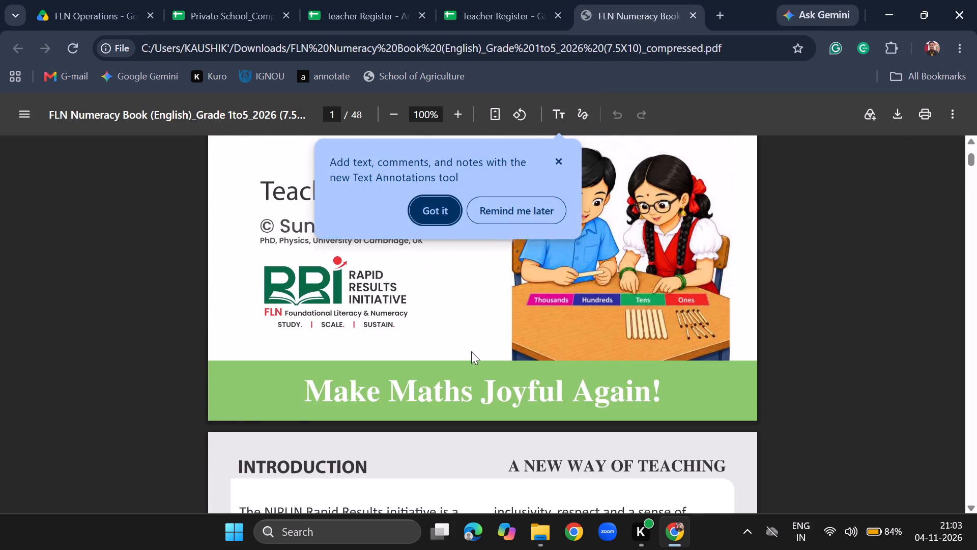
pyautogui.scroll(-5, 471, 351)
pyautogui.click(421, 209)
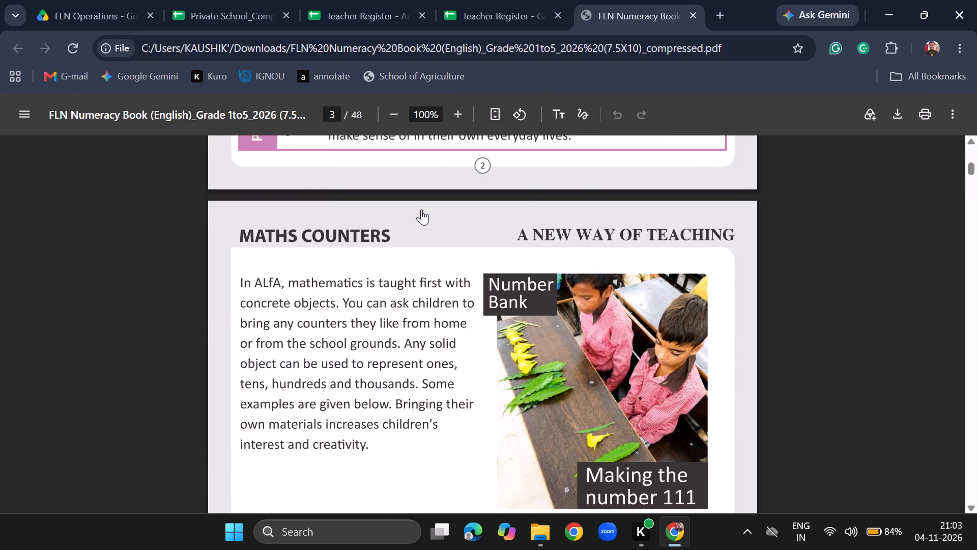
pyautogui.scroll(-11, 560, 340)
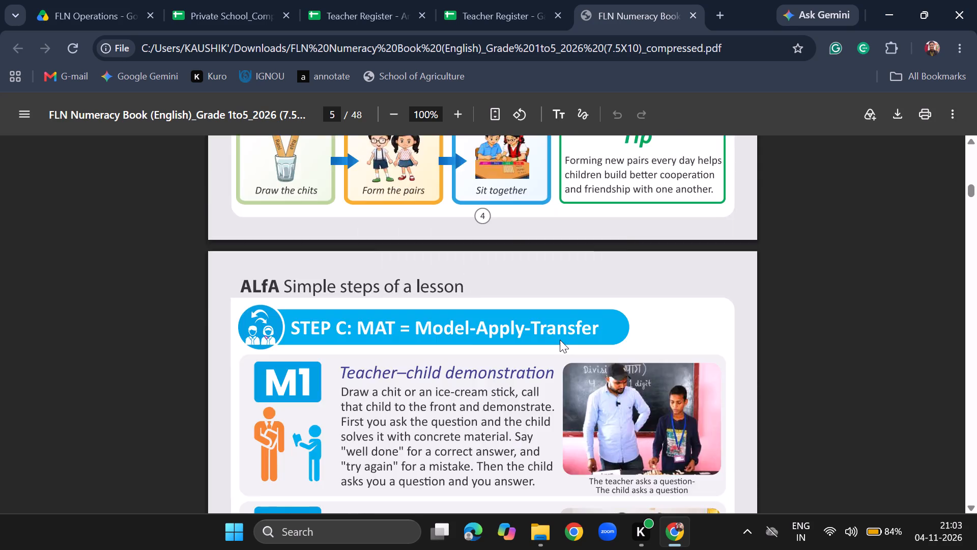
pyautogui.scroll(-9, 560, 340)
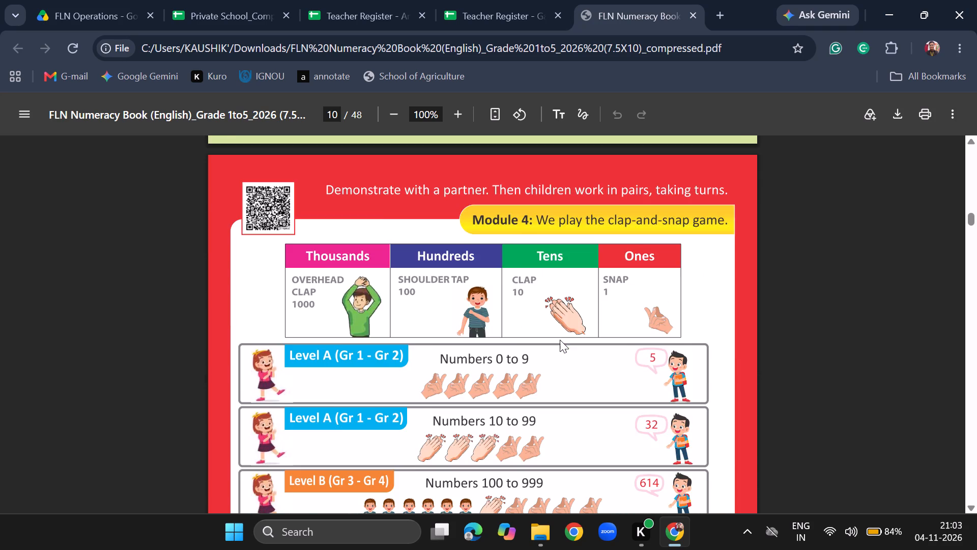
pyautogui.scroll(-4, 560, 340)
pyautogui.press('Right')
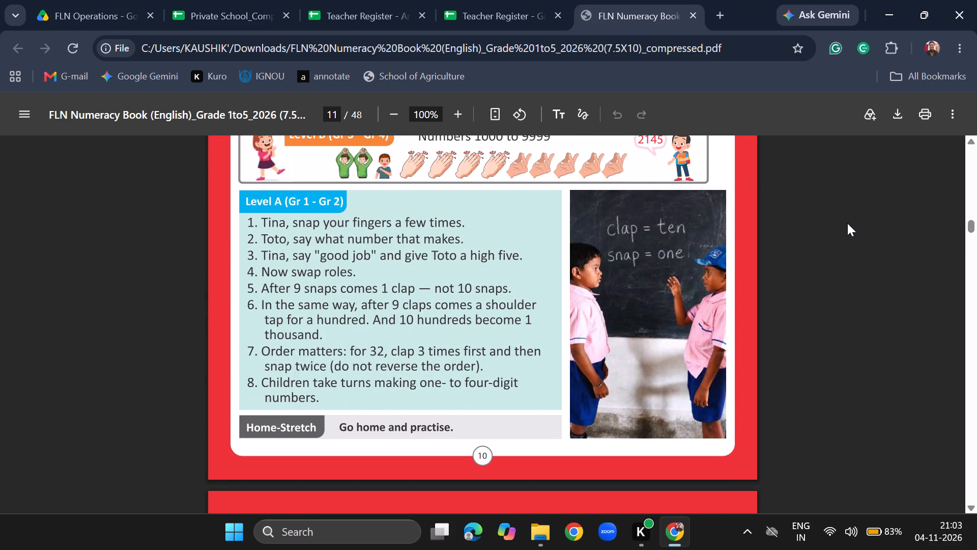
pyautogui.press('Right')
pyautogui.press('Right')
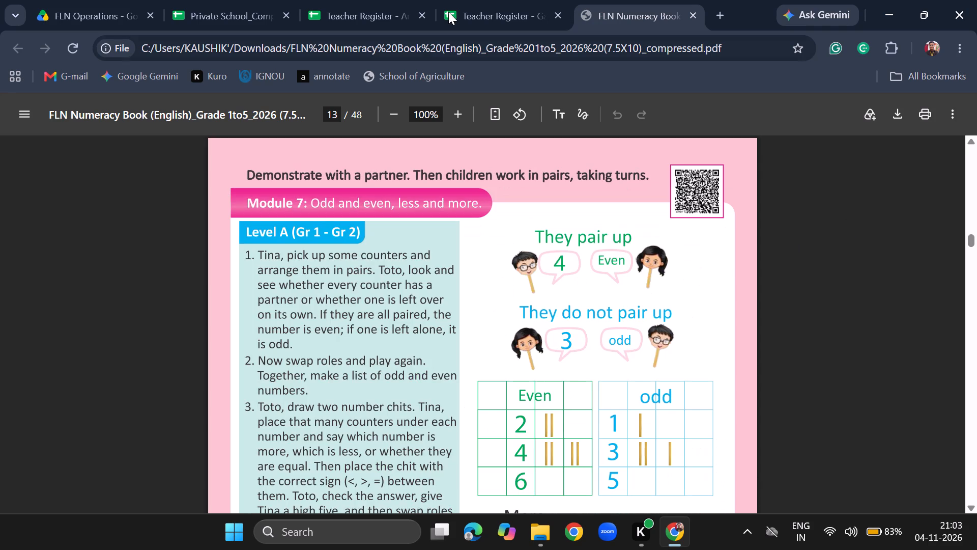
# Zoom the numeracy book out to 67% and look through the addition, multiplication and division modules up to Module 17.
pyautogui.doubleClick(397, 115)
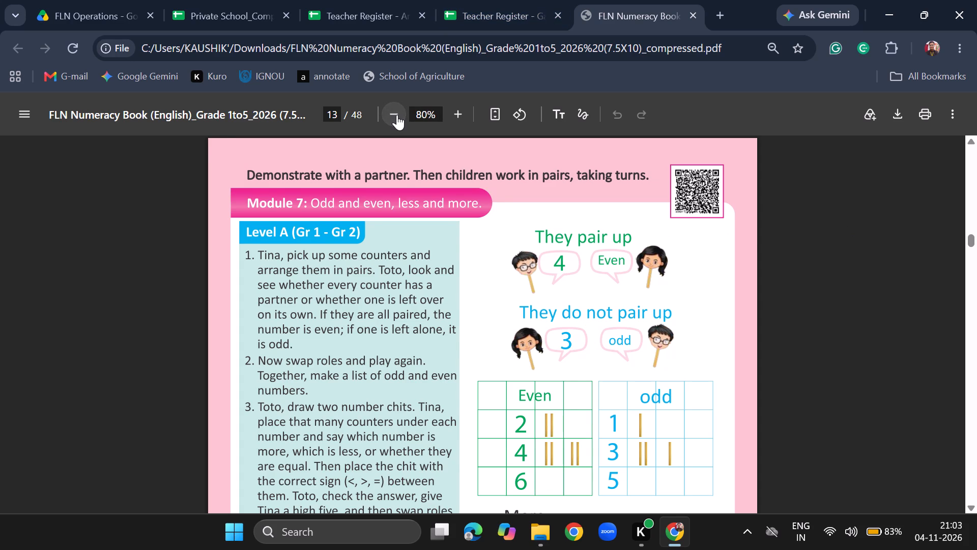
pyautogui.click(397, 115)
pyautogui.click(397, 115)
pyautogui.press('Right')
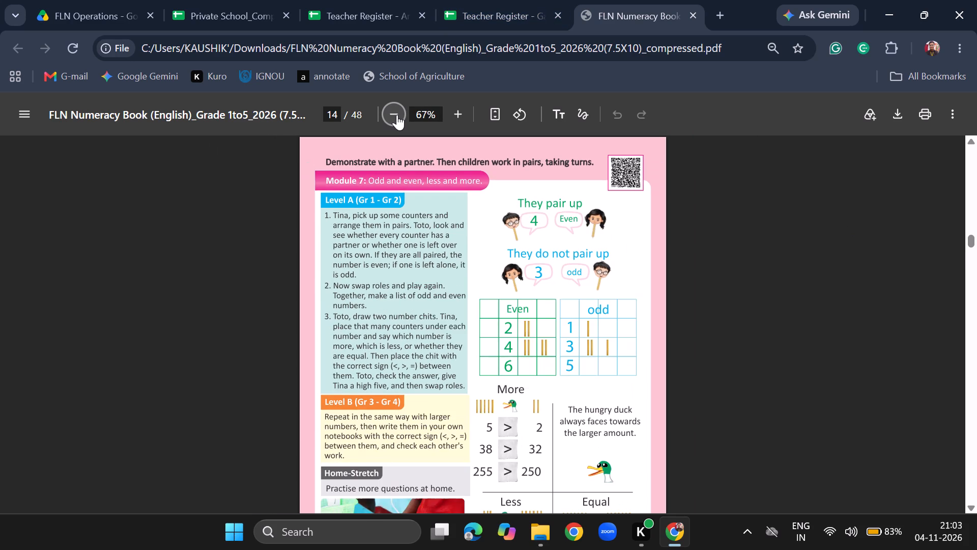
pyautogui.press('Right')
pyautogui.press('Right')
pyautogui.press('Right')
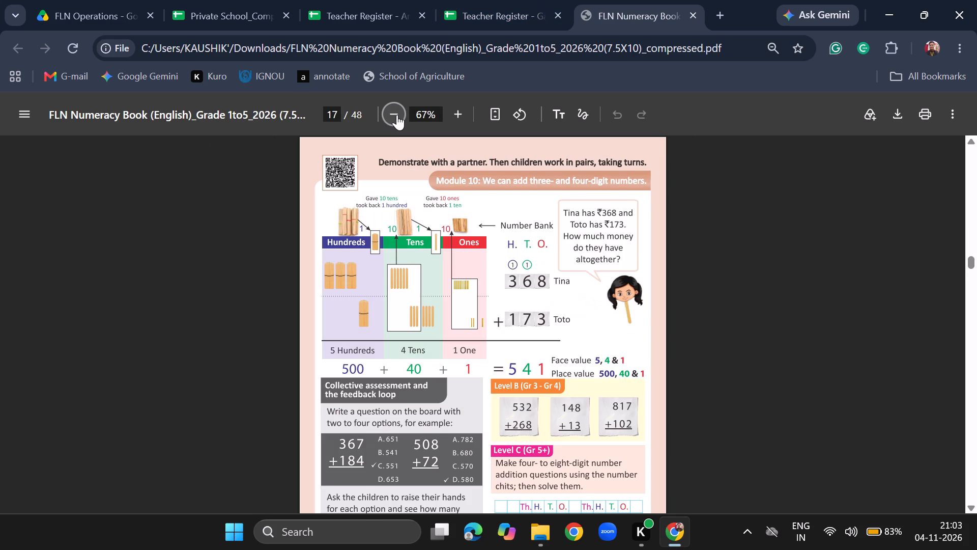
pyautogui.press('Right')
pyautogui.press('Right')
pyautogui.press('Right')
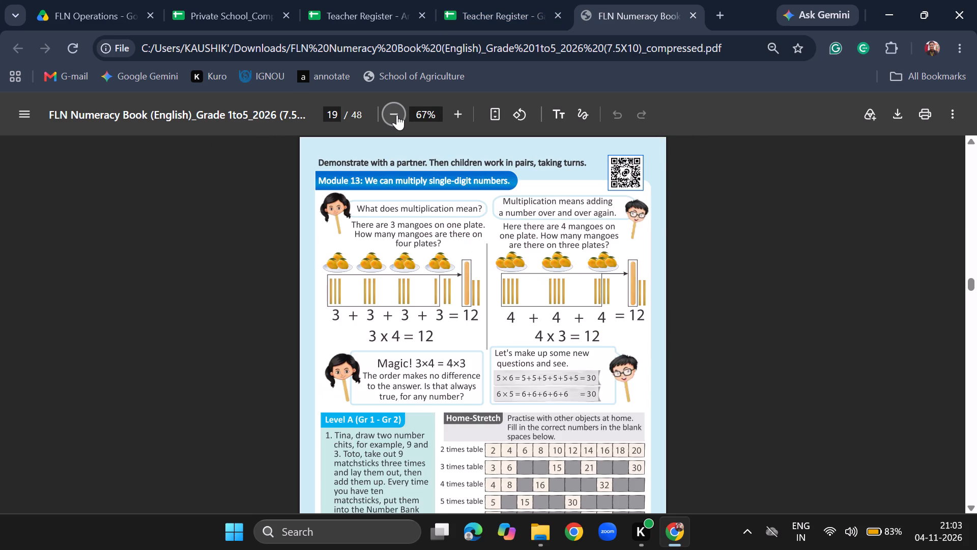
pyautogui.press('Right')
pyautogui.press('Right')
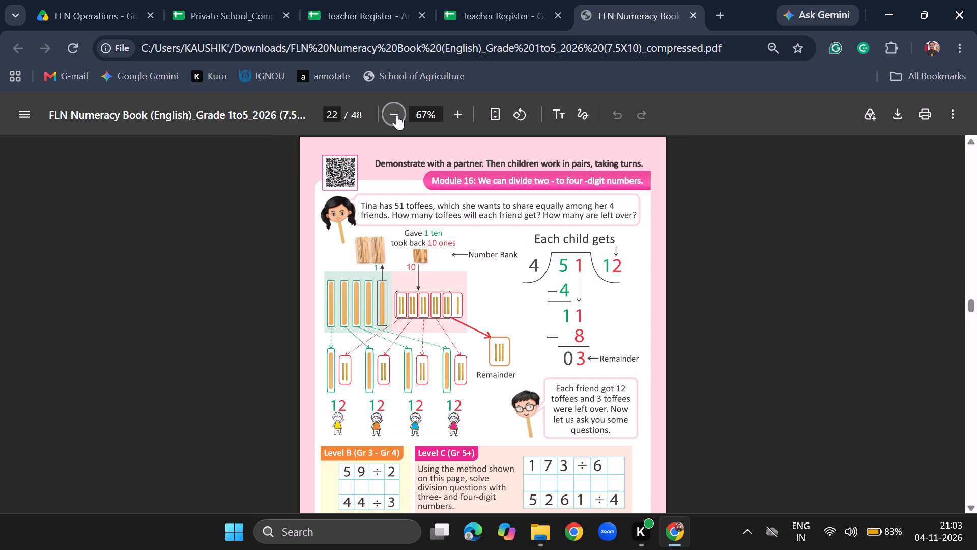
pyautogui.press('Right')
pyautogui.press('Right')
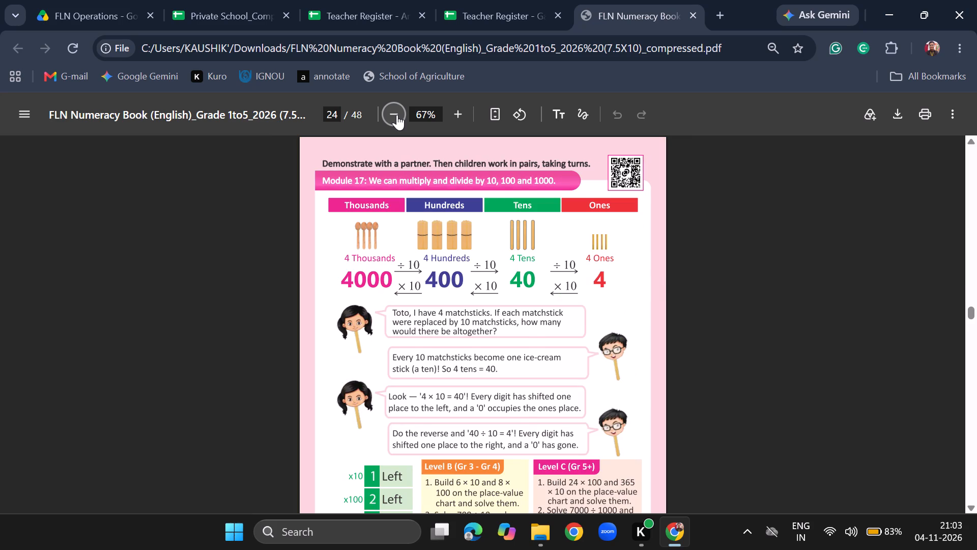
# Look through the numeracy book's modules on money, factors and primes, graphs, magic squares and number patterns, Modules 19 to 24.
pyautogui.press('Right')
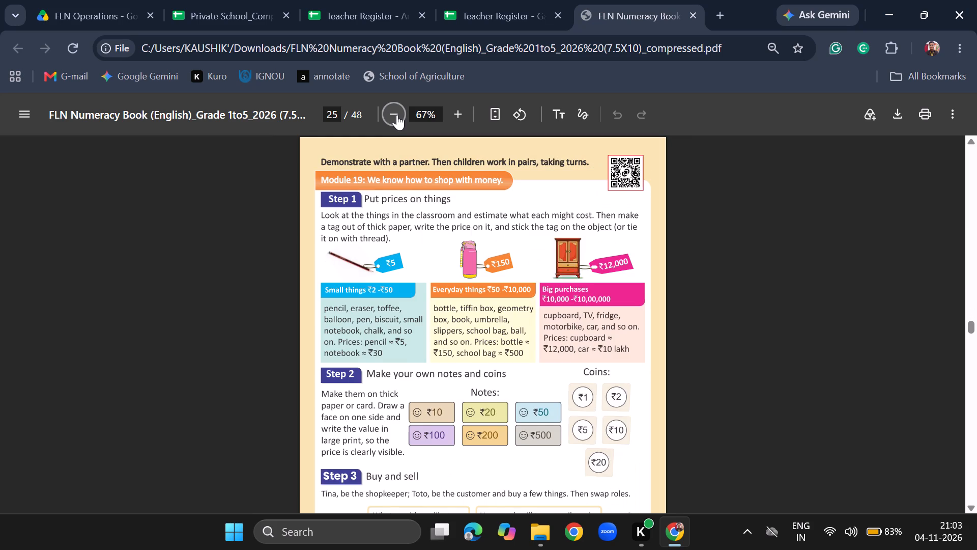
pyautogui.press('Right')
pyautogui.press('Right')
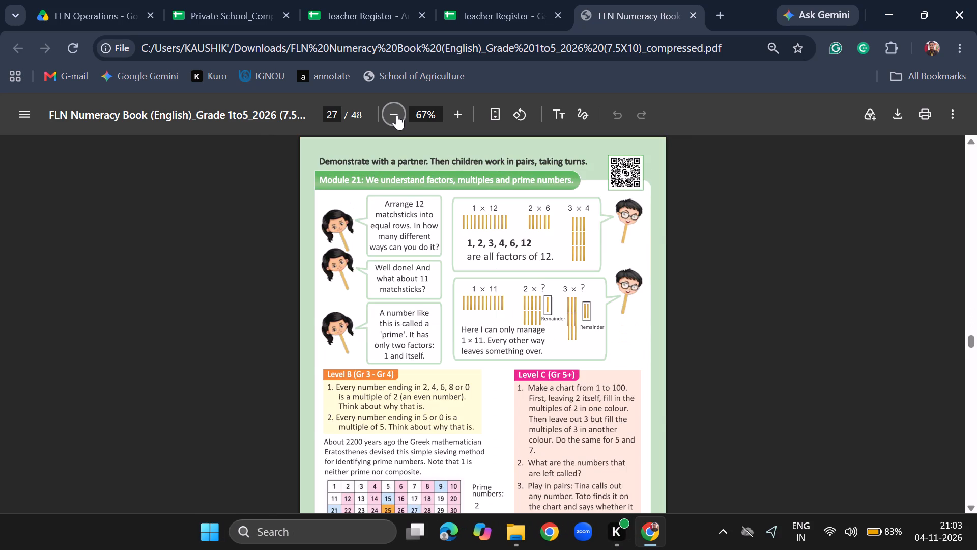
pyautogui.press('Right')
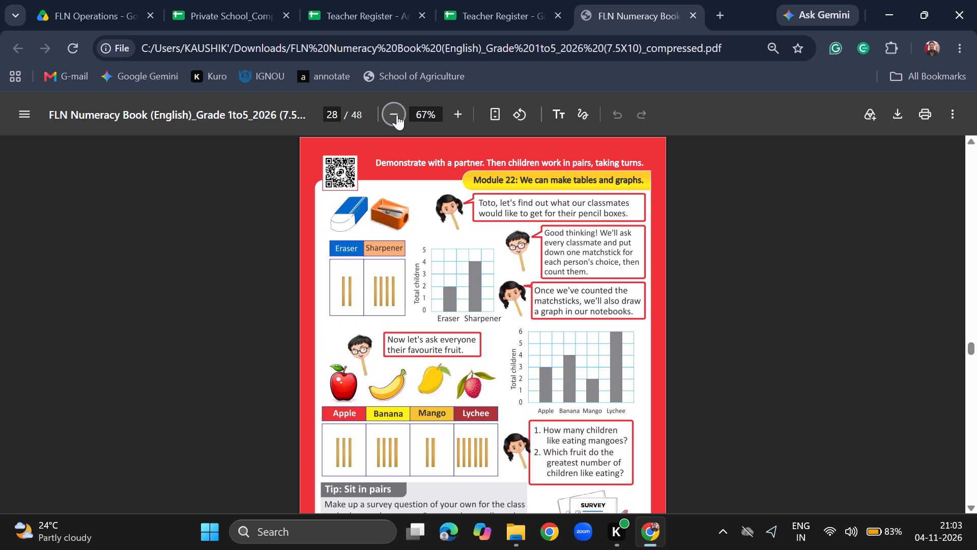
pyautogui.press('Right')
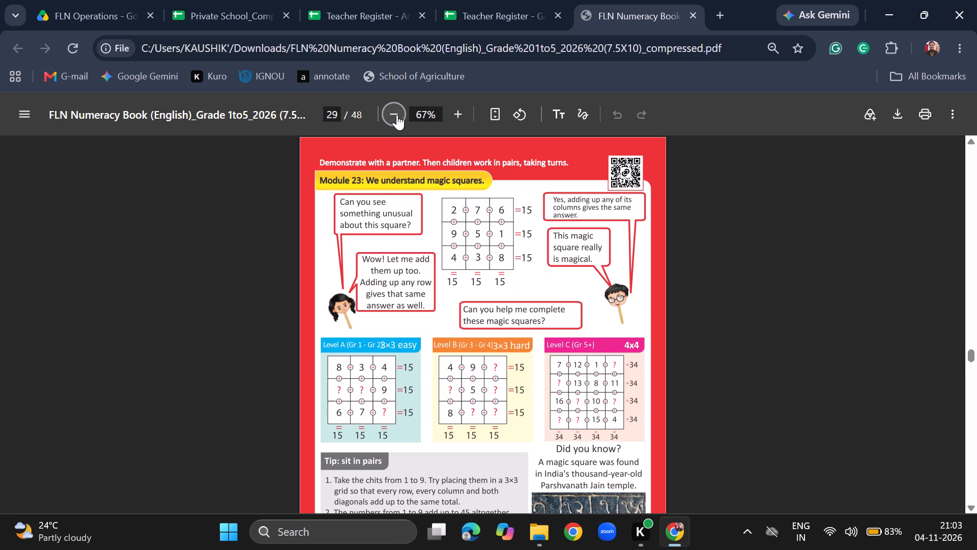
pyautogui.press('Right')
pyautogui.press('Right')
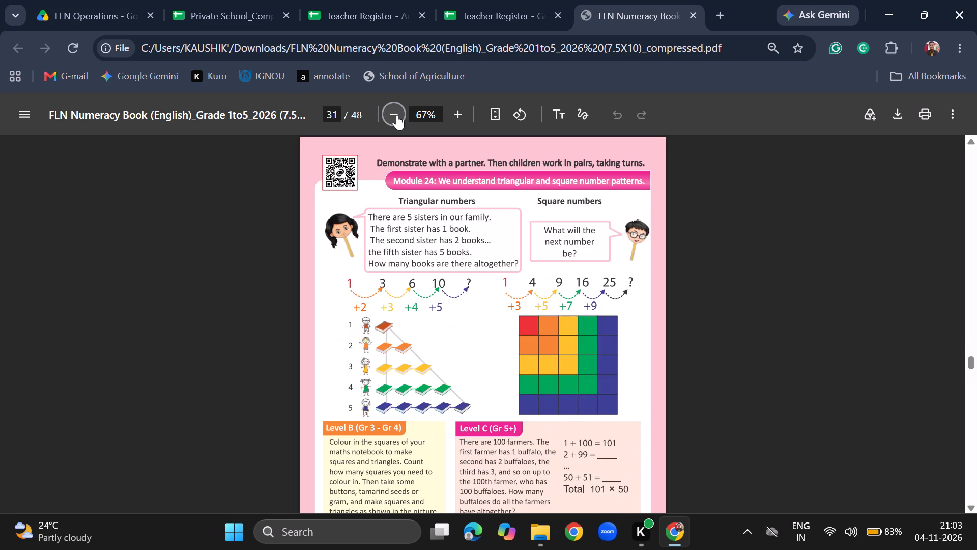
# Review the numeracy book's time and measurement modules, Modules 26 to 32, comparing the weight and capacity pages.
pyautogui.press('Right')
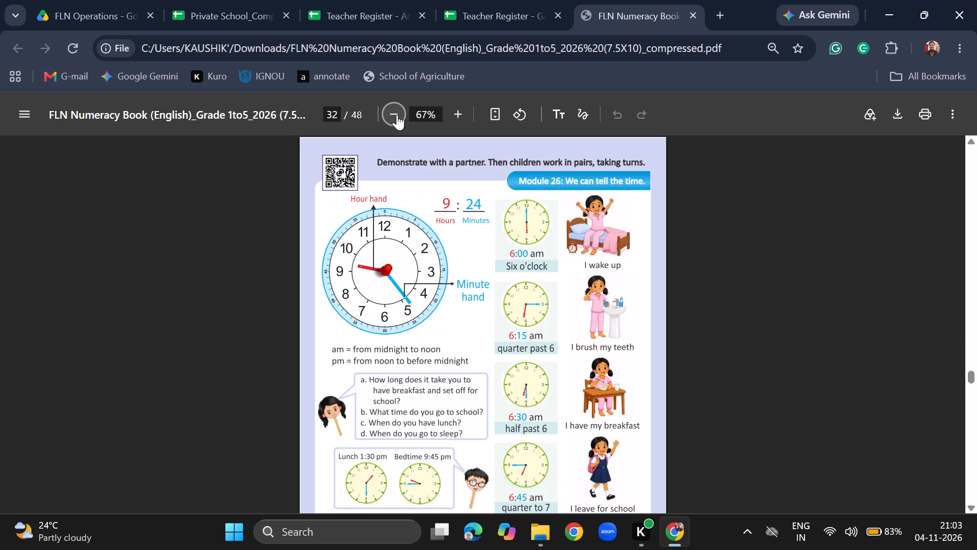
pyautogui.press('Right')
pyautogui.press('Right')
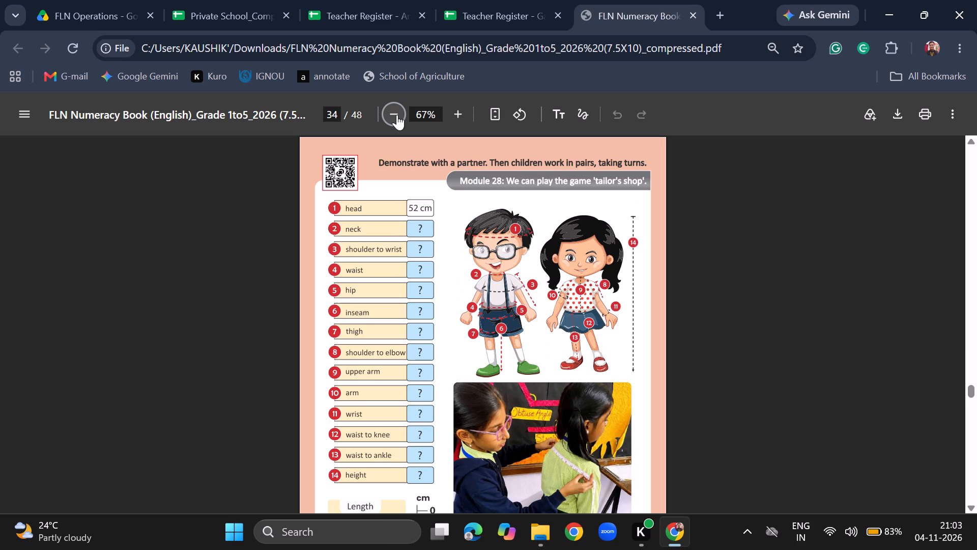
pyautogui.press('Right')
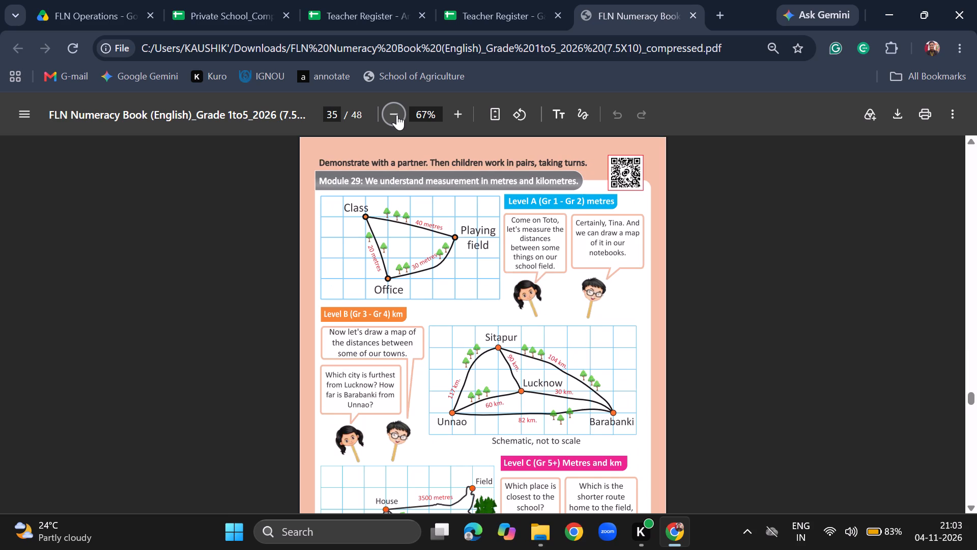
pyautogui.press('Right')
pyautogui.press('Right')
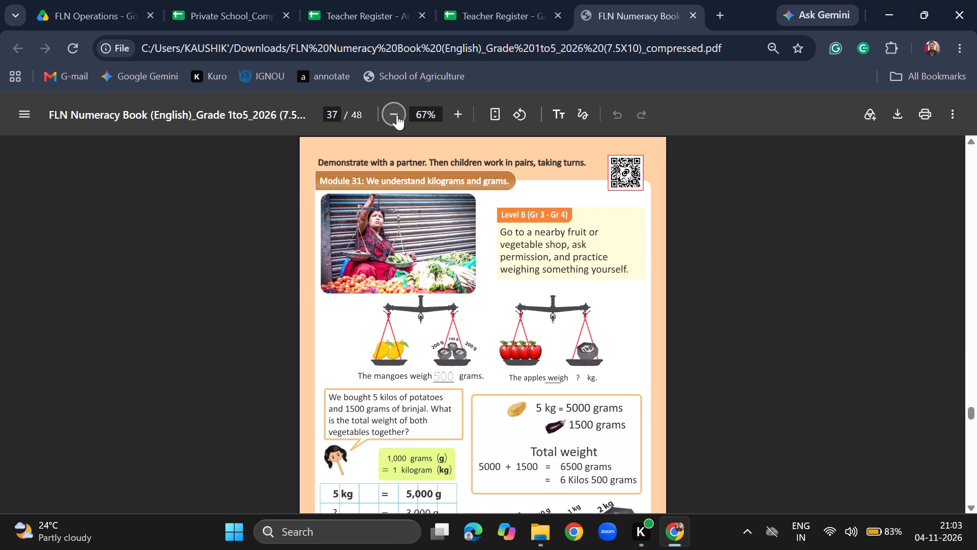
pyautogui.press('Right')
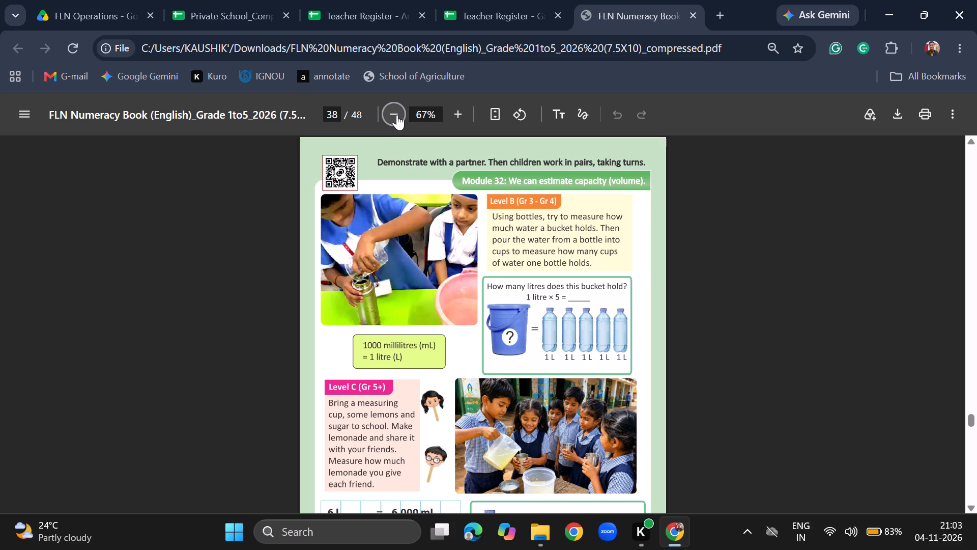
pyautogui.press('Left')
pyautogui.press('Left')
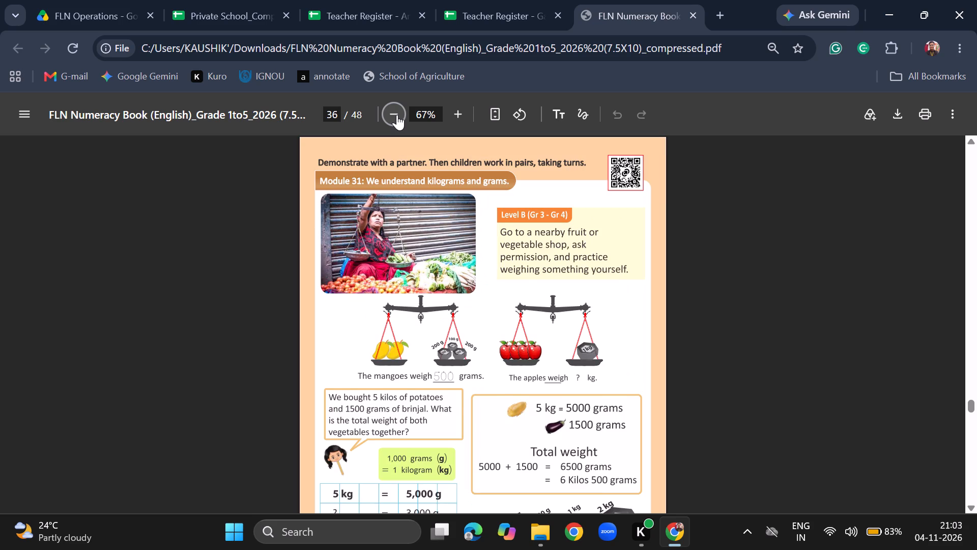
pyautogui.press('Right')
pyautogui.press('Right')
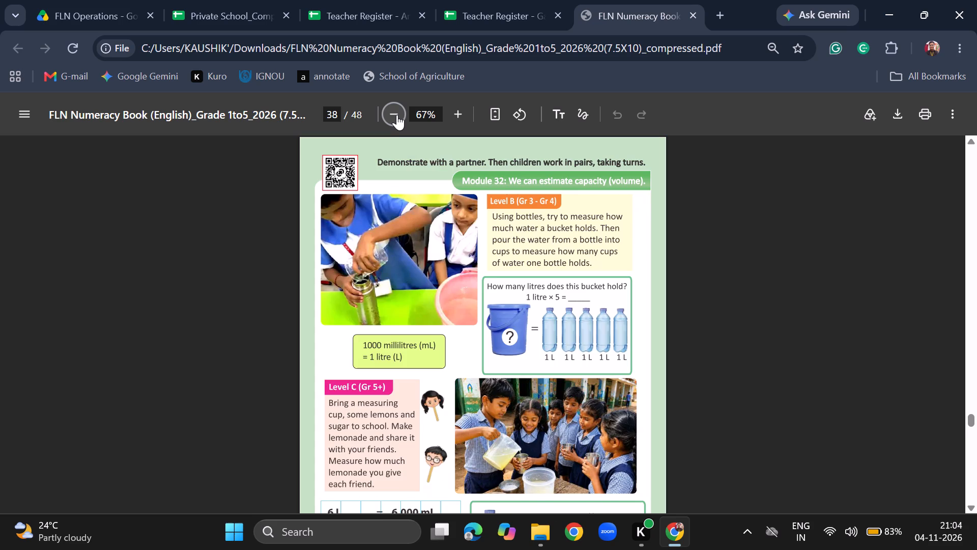
pyautogui.press('Left')
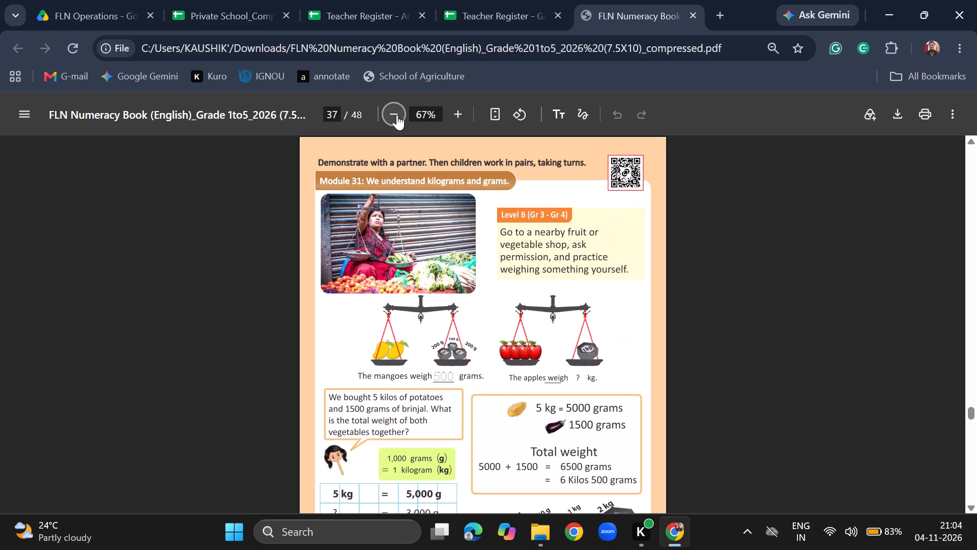
pyautogui.press('Right')
# Examine the numeracy book's modules on shapes, area, perimeter, angles, fractions and decimals, Modules 33 to 40, going back to Module 36.
pyautogui.press('Right')
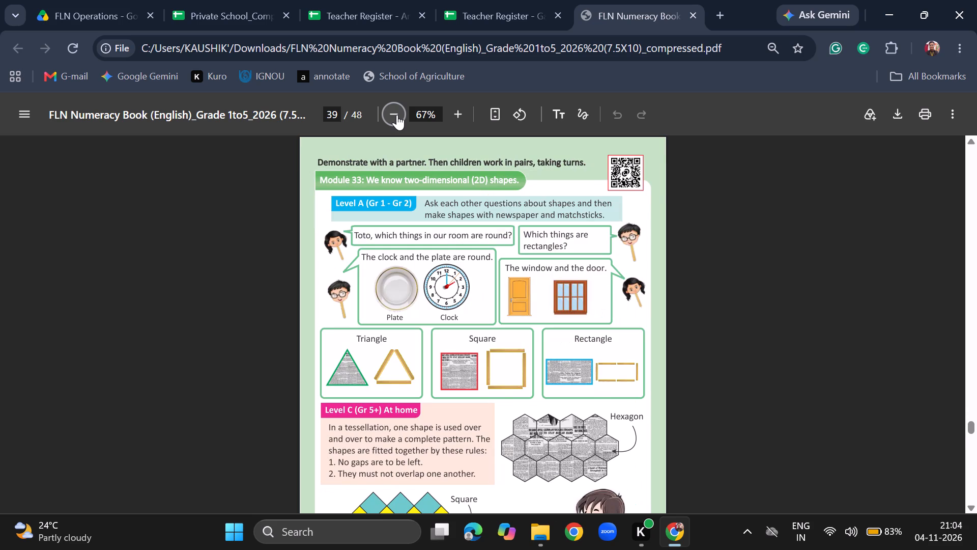
pyautogui.press('Right')
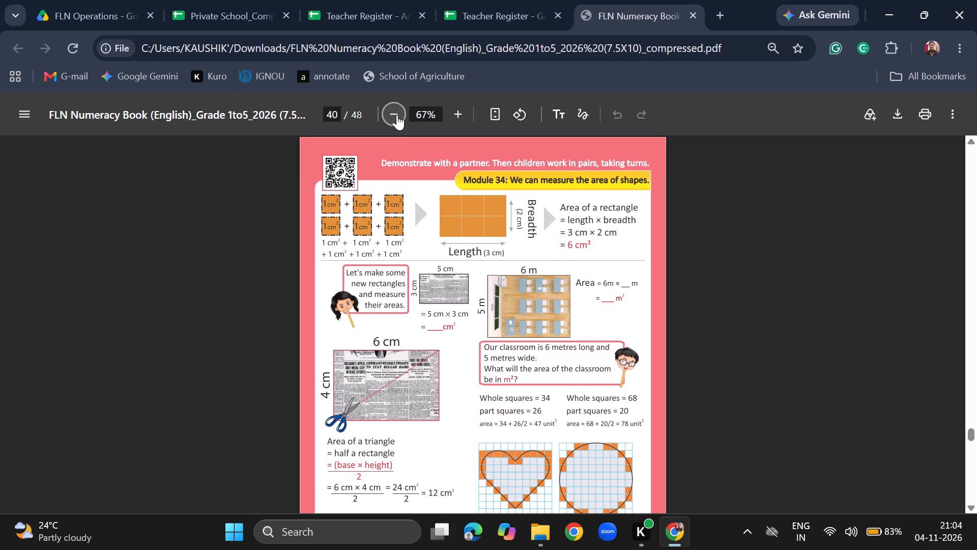
pyautogui.press('Right')
pyautogui.press('Right')
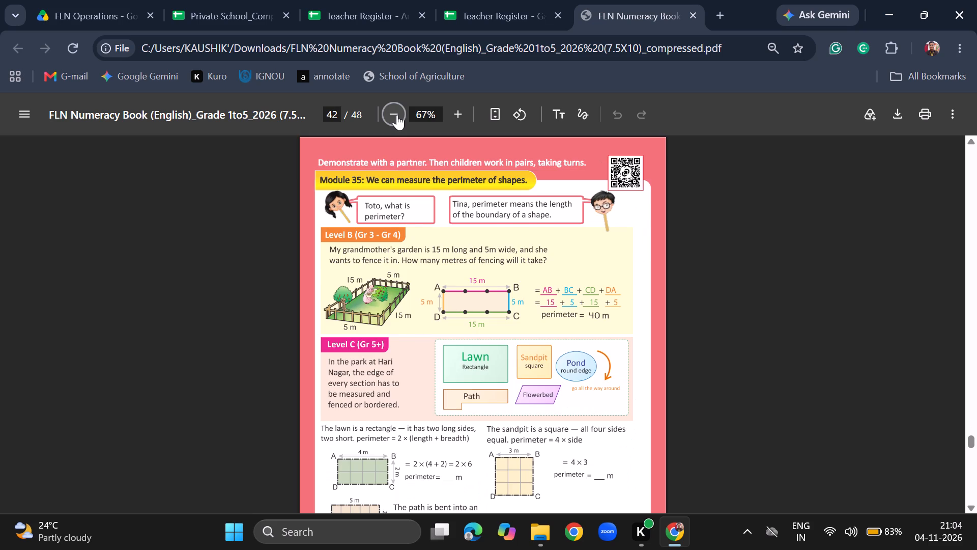
pyautogui.press('Right')
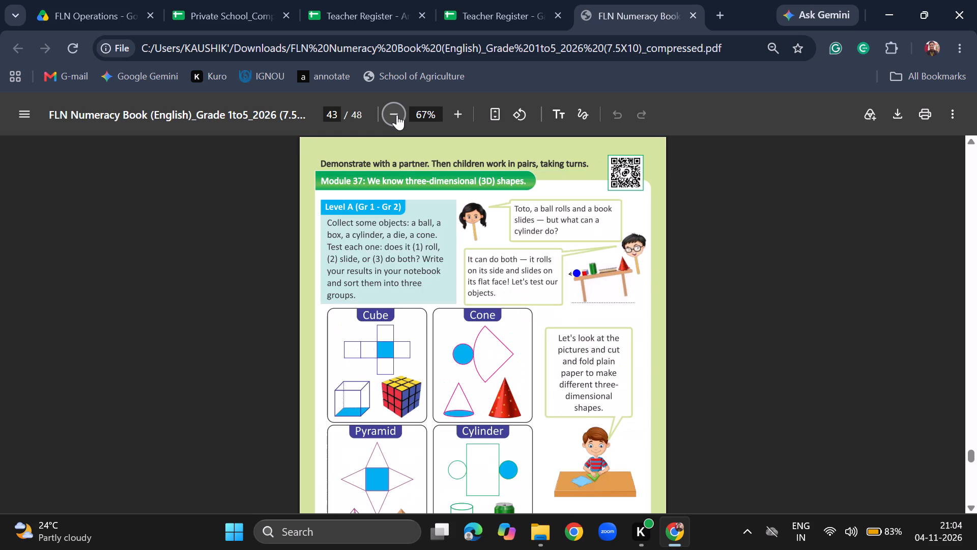
pyautogui.press('Right')
pyautogui.press('Right')
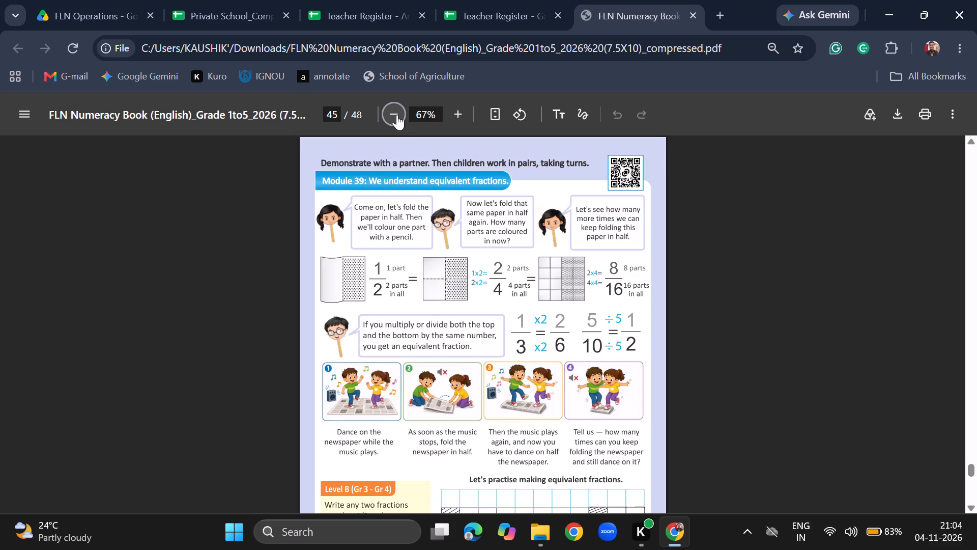
pyautogui.press('Left')
pyautogui.press('Right')
pyautogui.press('Right')
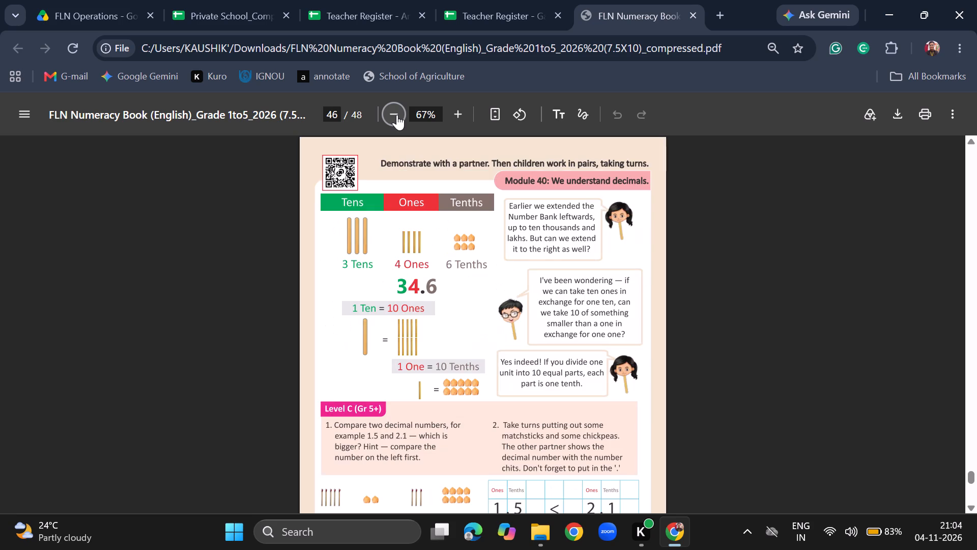
pyautogui.press('Right')
pyautogui.press('Left')
pyautogui.press('Left')
pyautogui.press('Left')
pyautogui.press('Left')
pyautogui.press('Left')
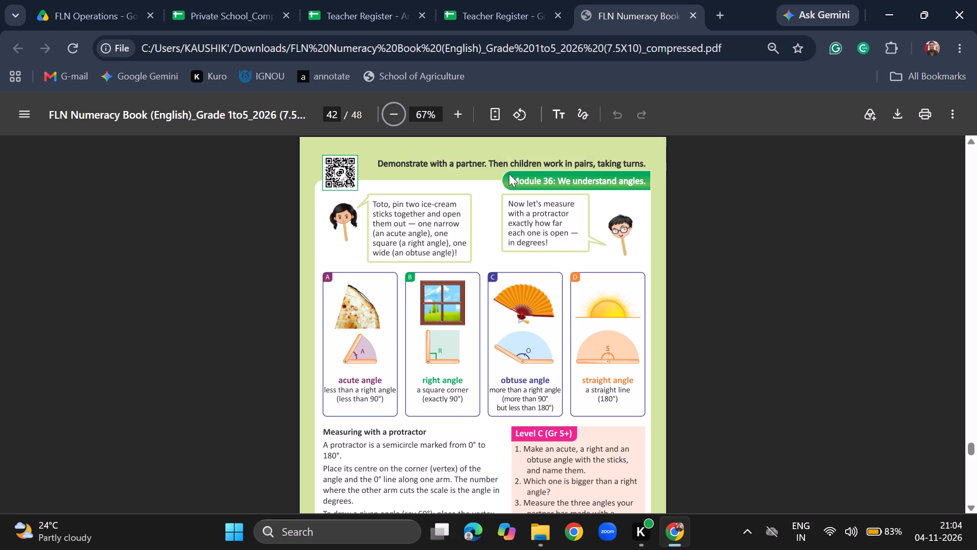
# In the Private School competency mapping, copy the Yes dropdown from Grade 3 Word Problems into Present in DEVI for Fraction and Measurement.
pyautogui.click(487, 1)
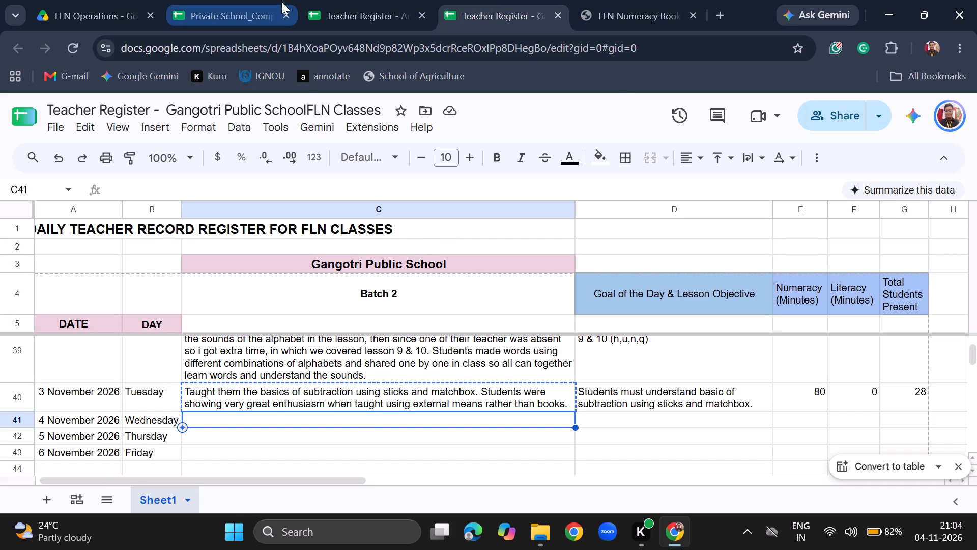
pyautogui.click(369, 6)
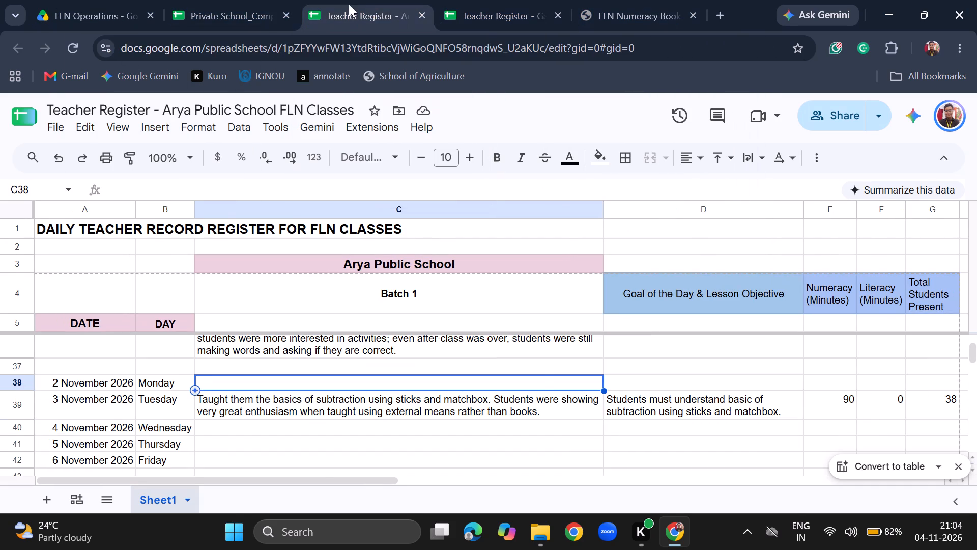
pyautogui.click(234, 0)
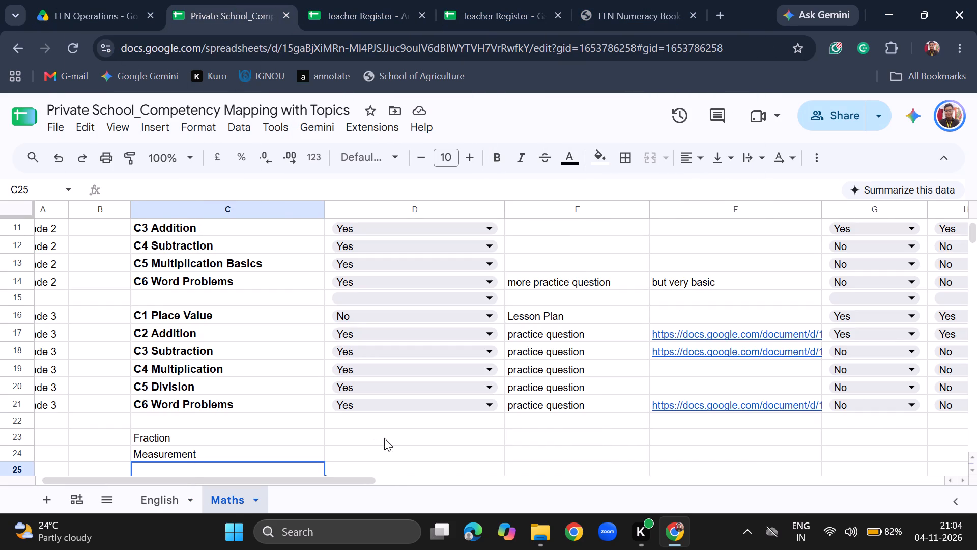
pyautogui.click(426, 409)
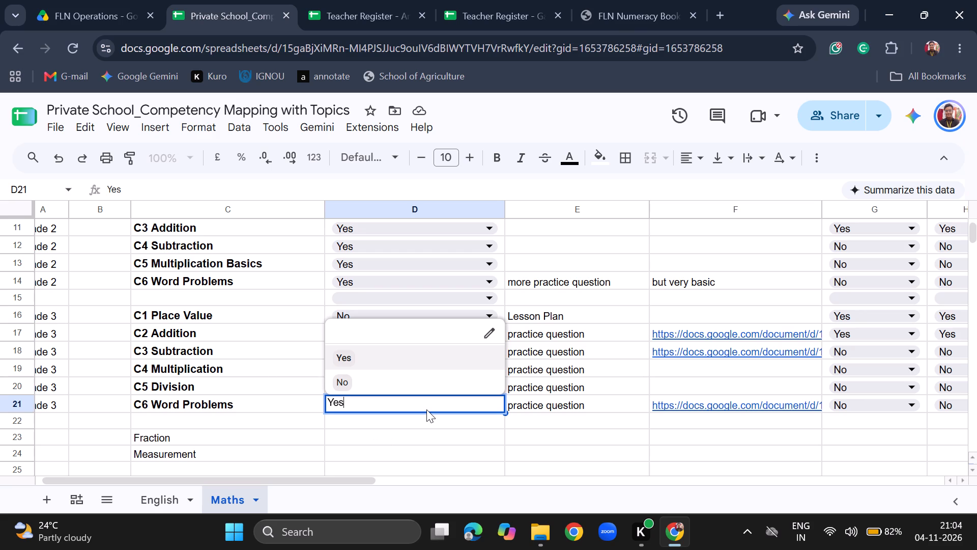
pyautogui.click(588, 428)
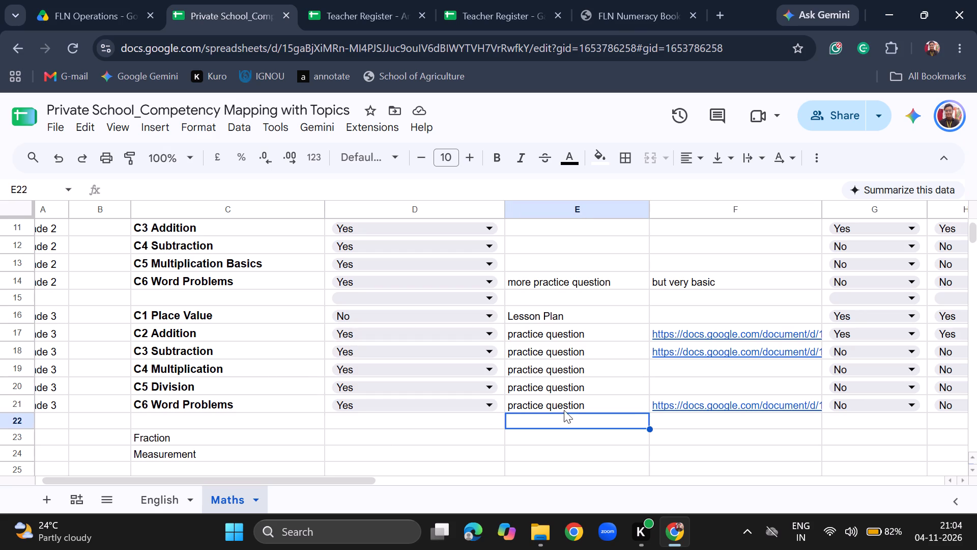
pyautogui.click(559, 407)
pyautogui.press('Left')
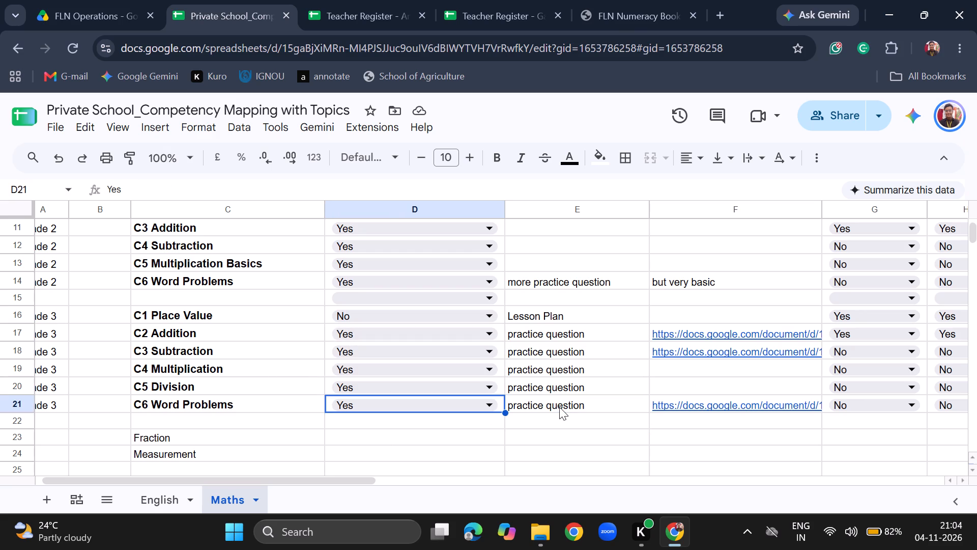
pyautogui.hotkey('ctrl', 'c')
pyautogui.press('Down')
pyautogui.press('Down')
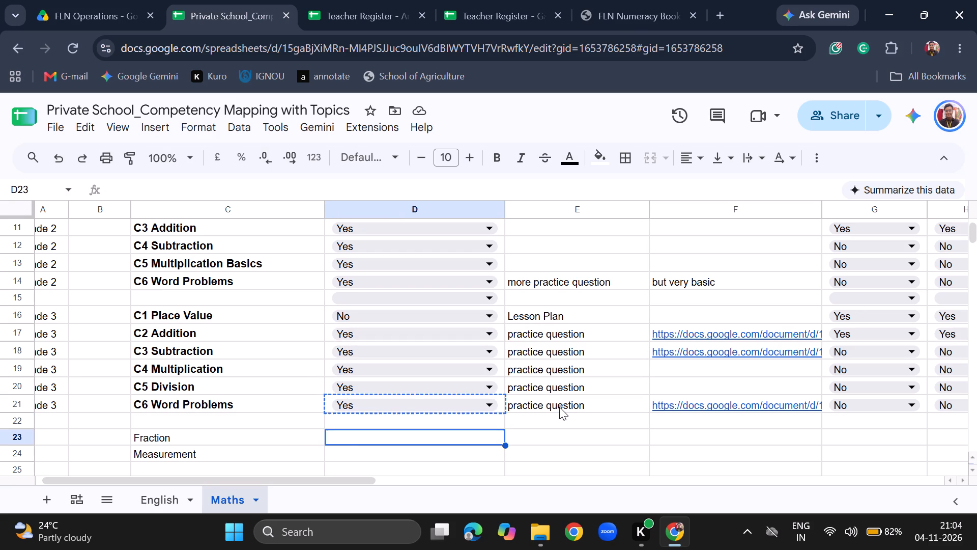
pyautogui.hotkey('ctrl', 'v')
pyautogui.press('Down')
pyautogui.hotkey('ctrl', 'v')
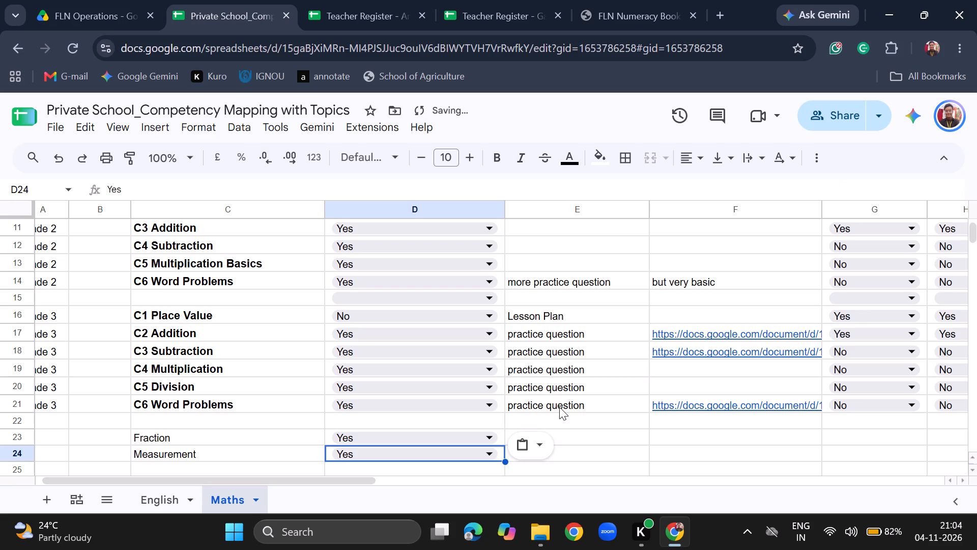
# Enter the comment "not sufficient" for the Measurement topic.
pyautogui.click(570, 452)
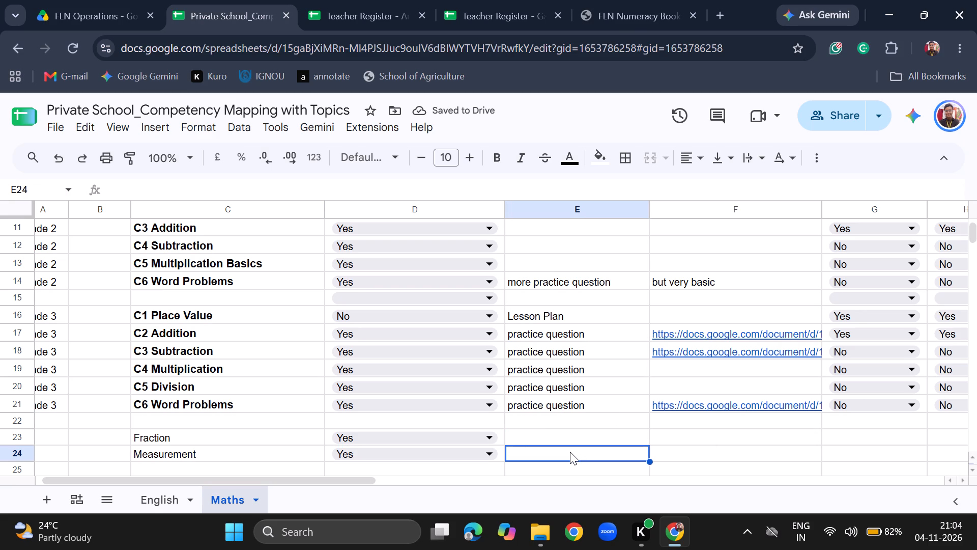
pyautogui.write('not sufficient')
pyautogui.press('Return')
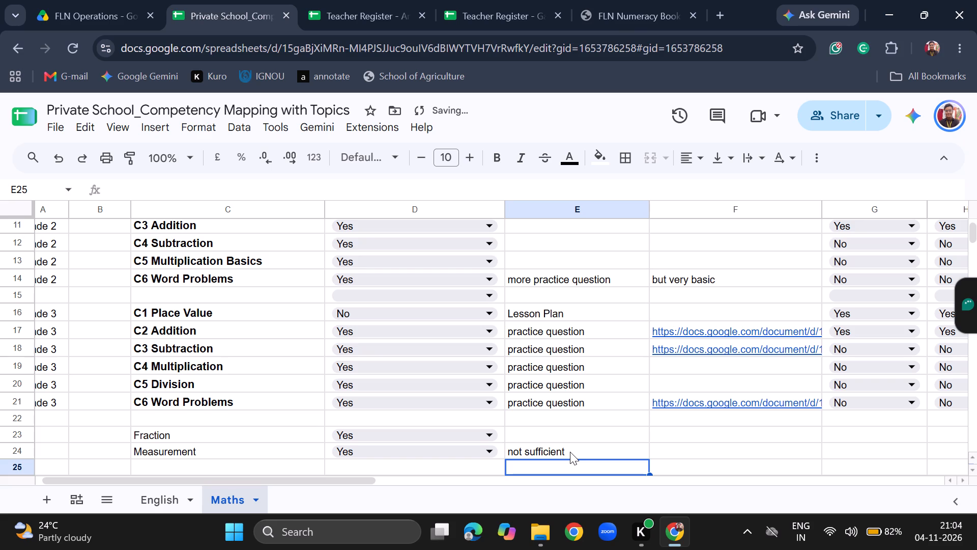
# Copy the No dropdown from Grade 3 Word Problems into Completed in APS and the adjacent completion column for Fraction and Measurement.
pyautogui.click(867, 406)
pyautogui.click(873, 446)
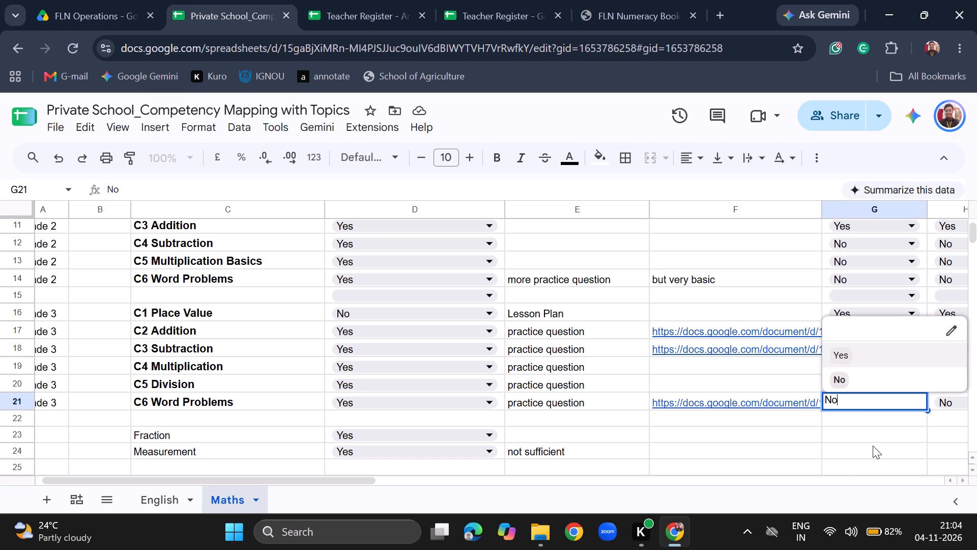
pyautogui.click(881, 439)
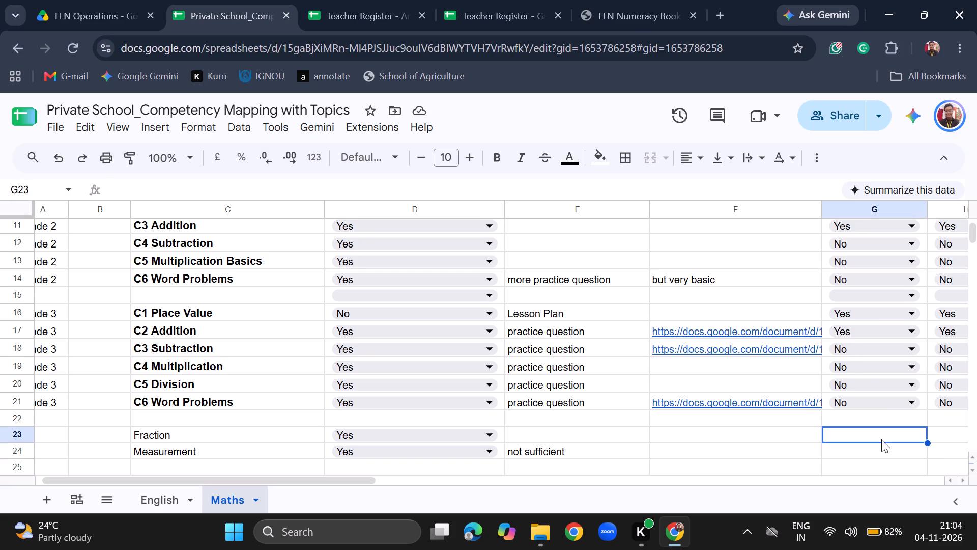
pyautogui.press('Up')
pyautogui.press('Up')
pyautogui.hotkey('ctrl', 'c')
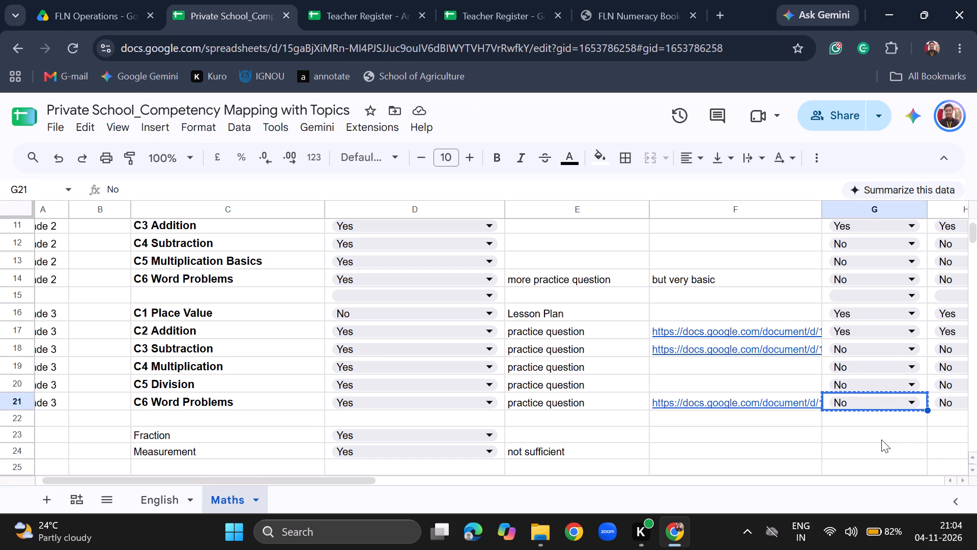
pyautogui.press('Down')
pyautogui.press('Down')
pyautogui.hotkey('ctrl', 'v')
pyautogui.press('Right')
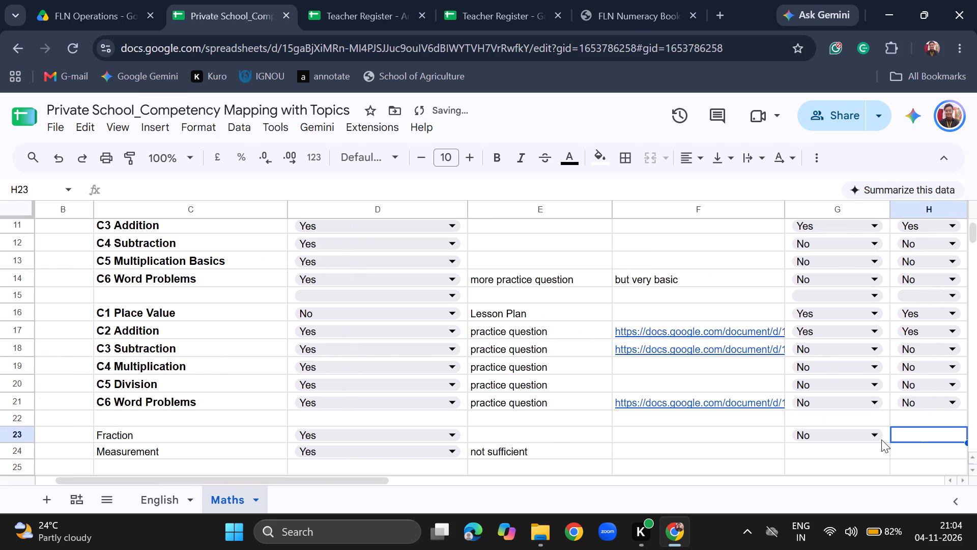
pyautogui.hotkey('ctrl', 'v')
pyautogui.press('Down')
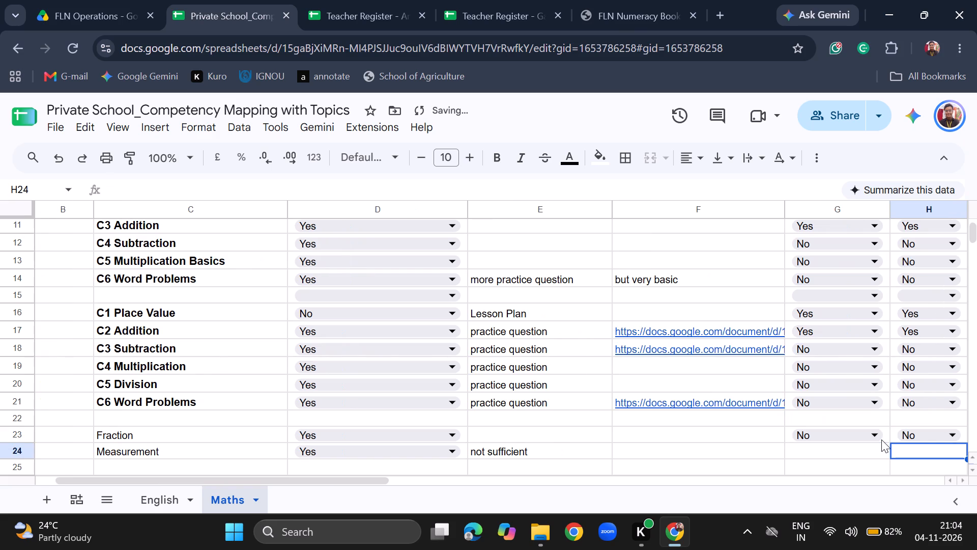
pyautogui.hotkey('ctrl', 'v')
pyautogui.press('Left')
pyautogui.hotkey('ctrl', 'v')
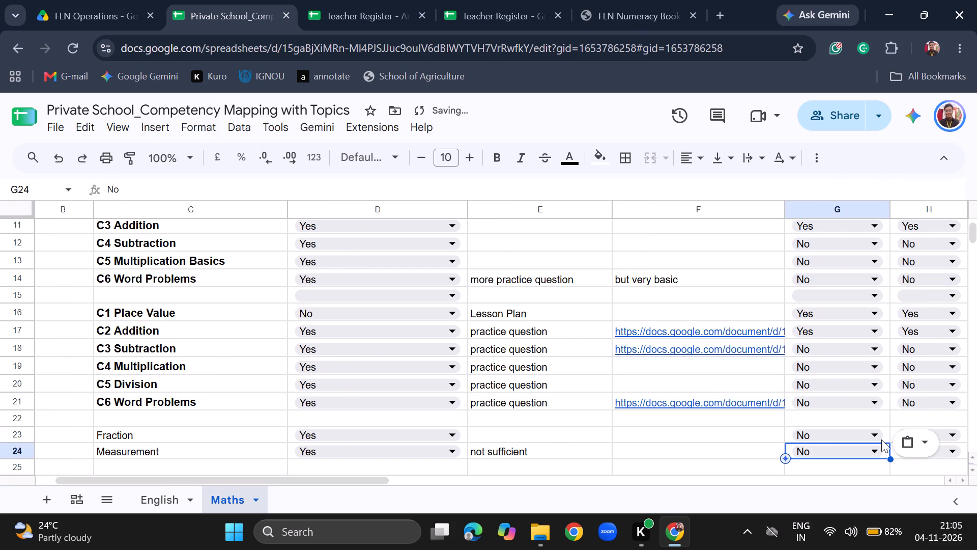
# Review the Maths competency rows from Grade 1 to the added topics, checking their comments and the Shapes entry.
pyautogui.click(557, 433)
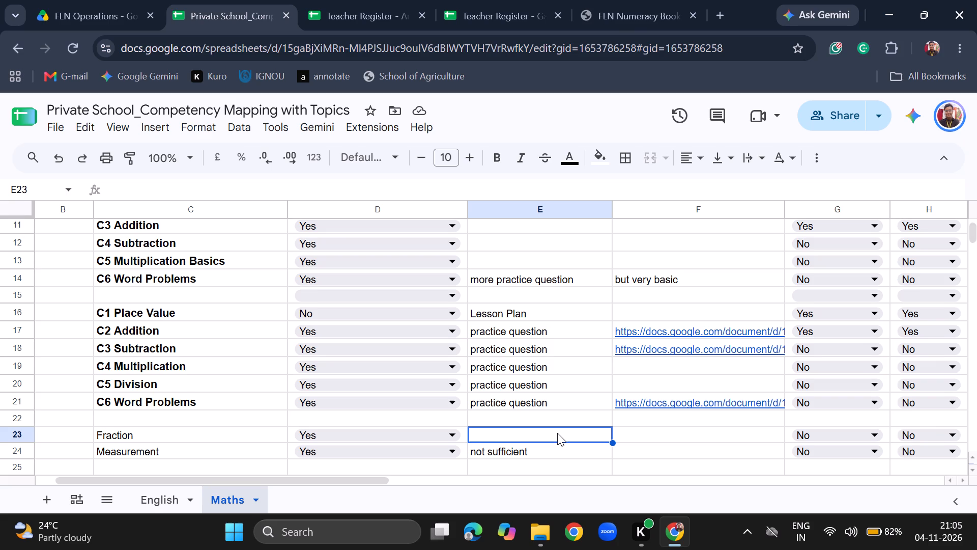
pyautogui.scroll(1, 557, 433)
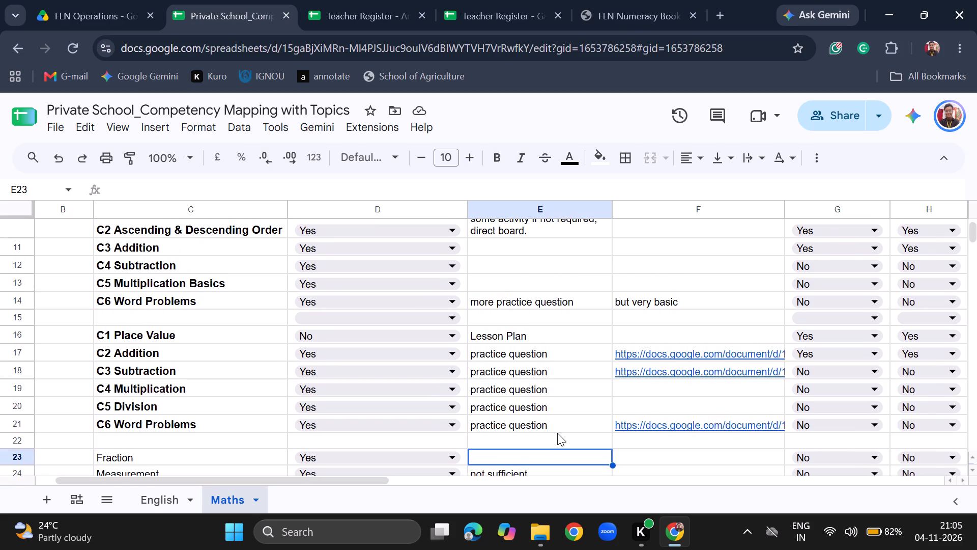
pyautogui.scroll(2, 557, 433)
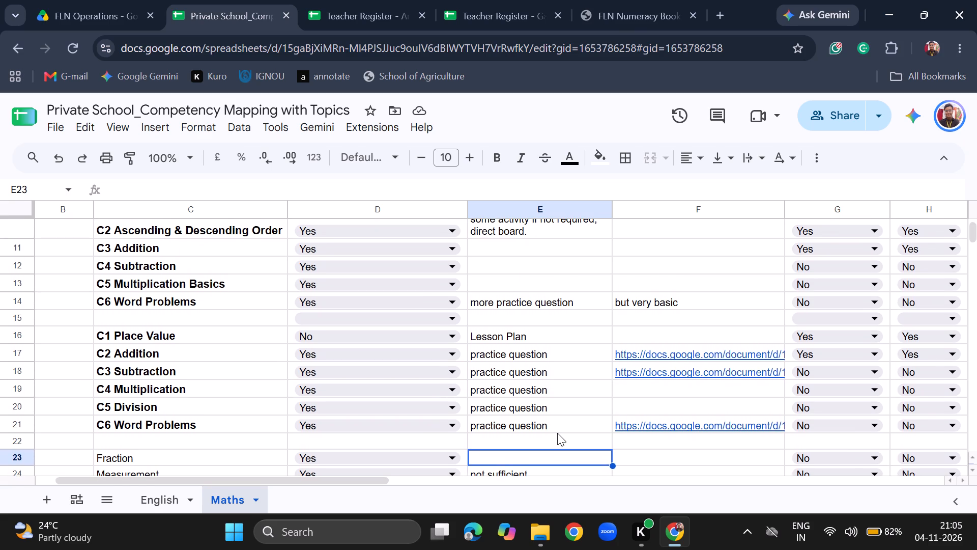
pyautogui.scroll(1, 557, 433)
pyautogui.hscroll(-2, 710, 298)
pyautogui.hscroll(1, 710, 298)
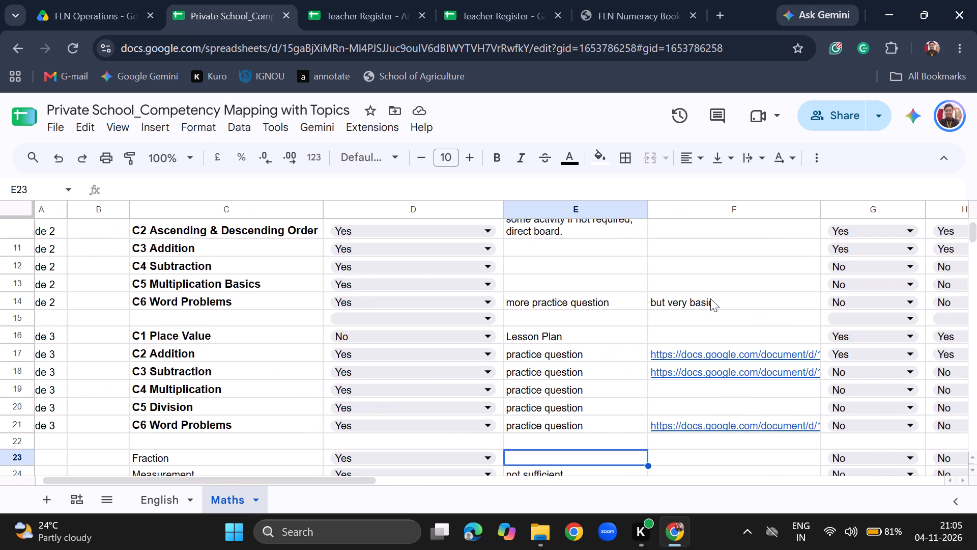
pyautogui.hscroll(2, 710, 298)
pyautogui.scroll(-1, 710, 298)
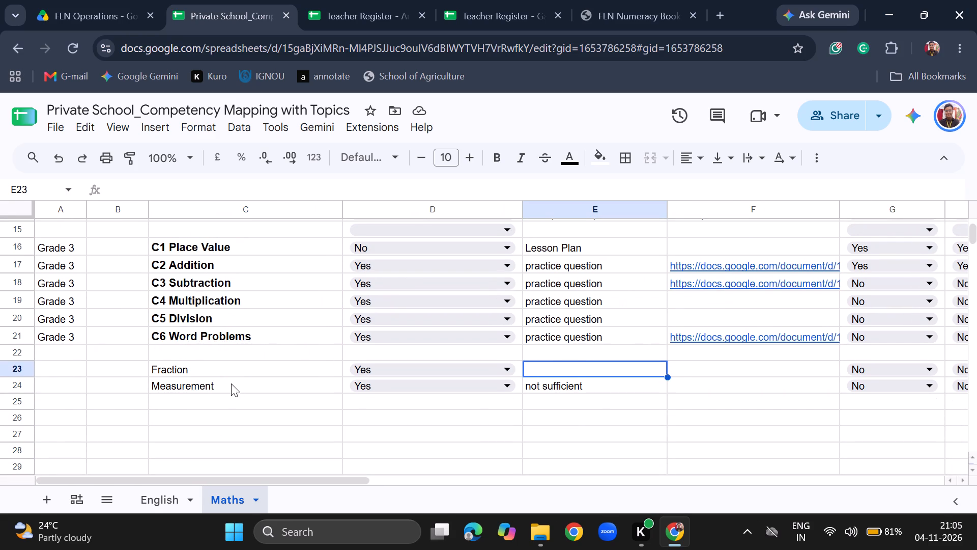
pyautogui.scroll(4, 309, 373)
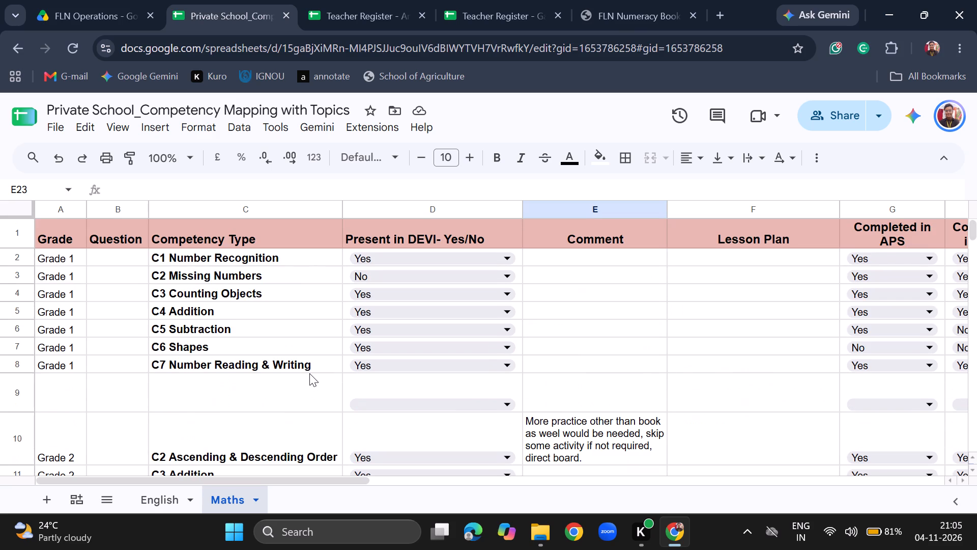
pyautogui.click(564, 343)
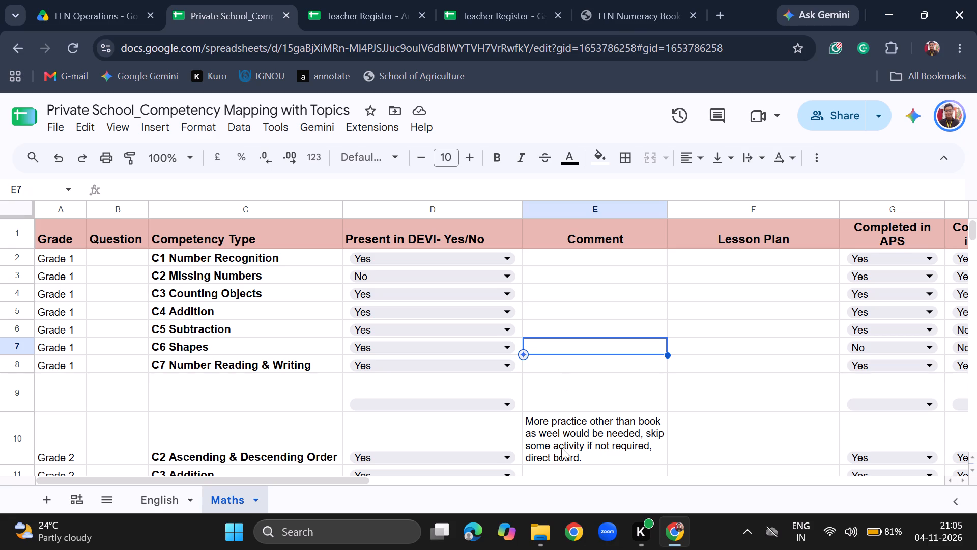
# Return to the numeracy book and look back from the angles and 3D shapes modules to the capacity and distance modules.
pyautogui.click(641, 3)
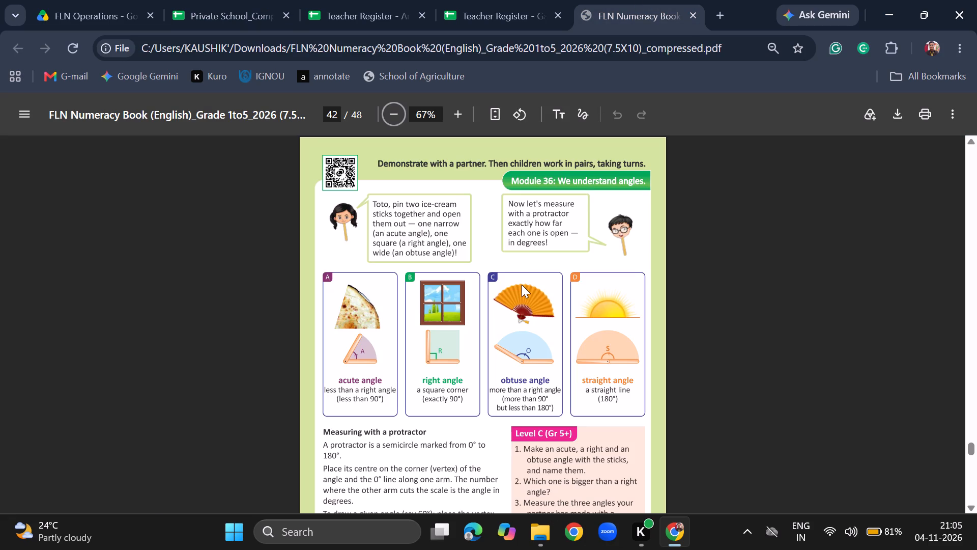
pyautogui.scroll(-5, 522, 285)
pyautogui.scroll(2, 522, 285)
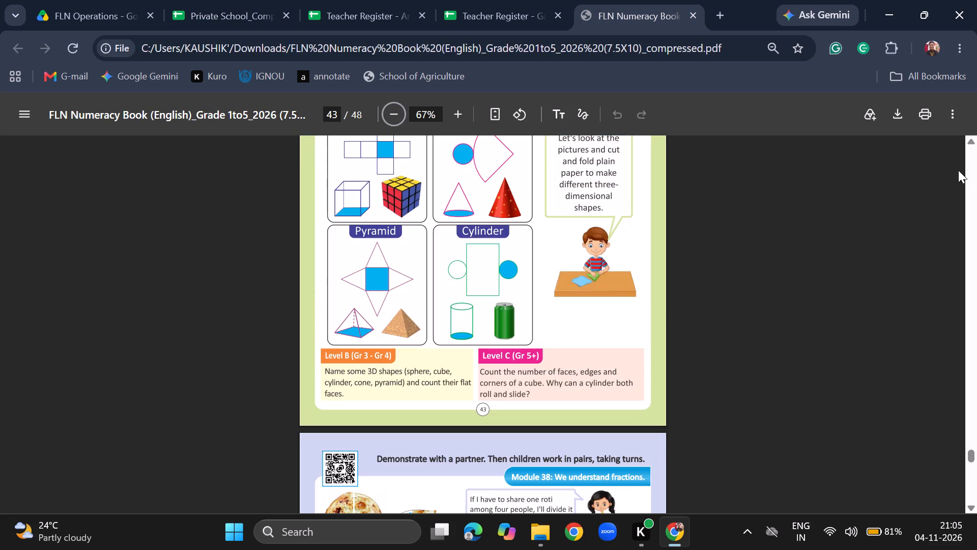
pyautogui.click(958, 115)
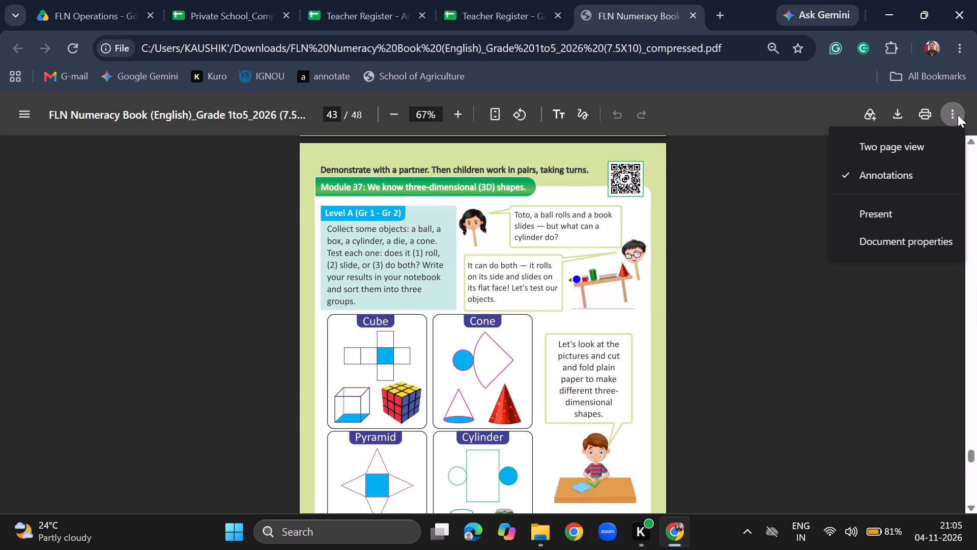
pyautogui.click(687, 257)
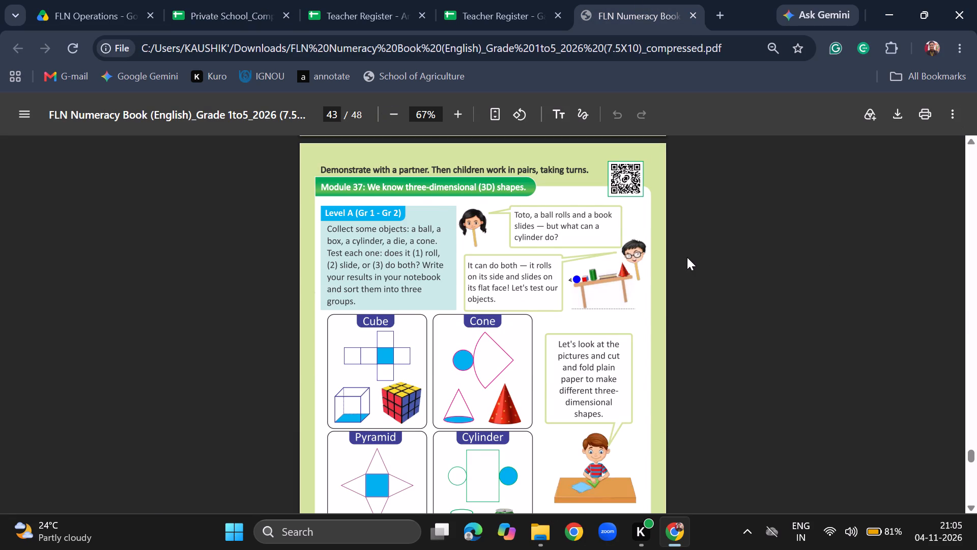
pyautogui.press('Left')
pyautogui.press('Left')
pyautogui.press('Left')
pyautogui.press('Left')
pyautogui.press('Left')
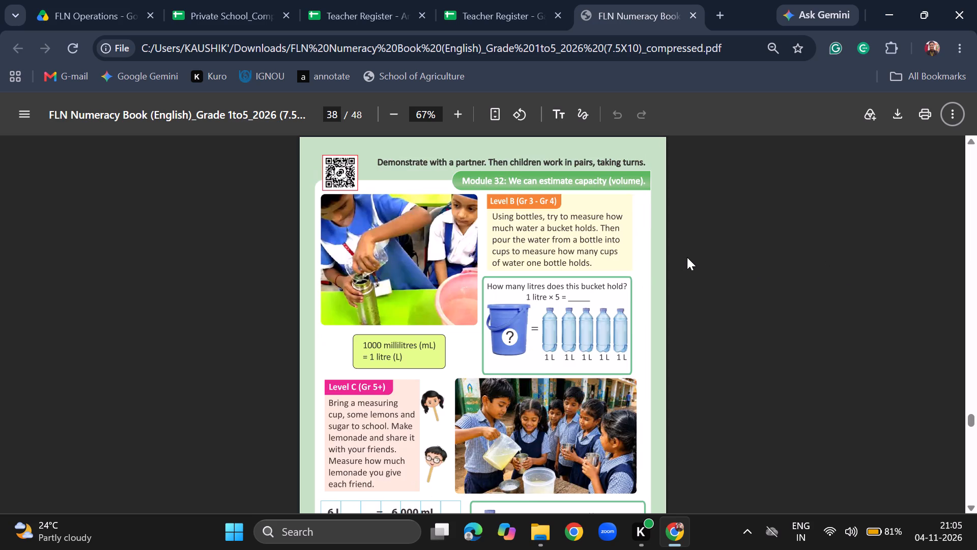
pyautogui.press('Left')
pyautogui.press('Left')
pyautogui.press('Left')
pyautogui.press('Left')
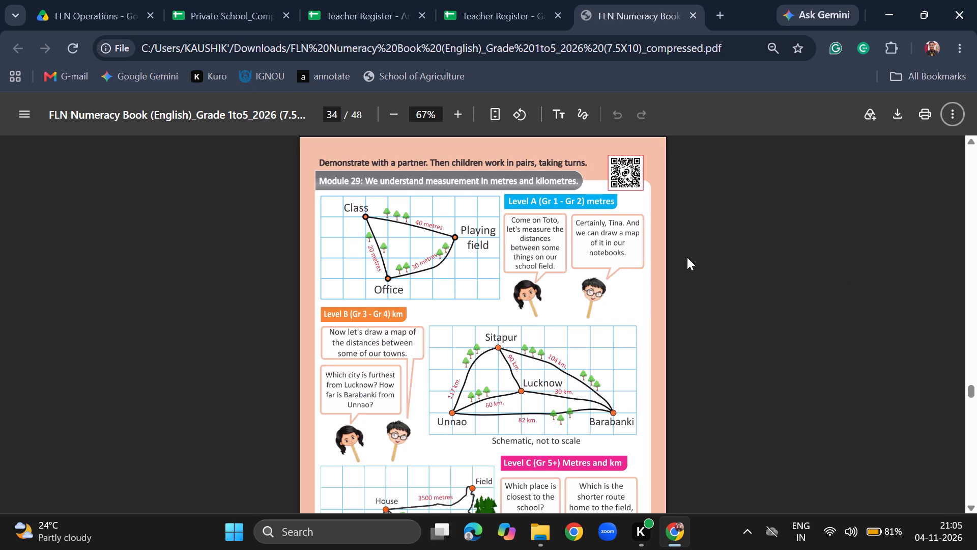
# Look back through the numeracy book from the metres and kilometres module to the multiplication and division modules.
pyautogui.press('Left')
pyautogui.press('Left')
pyautogui.press('Left')
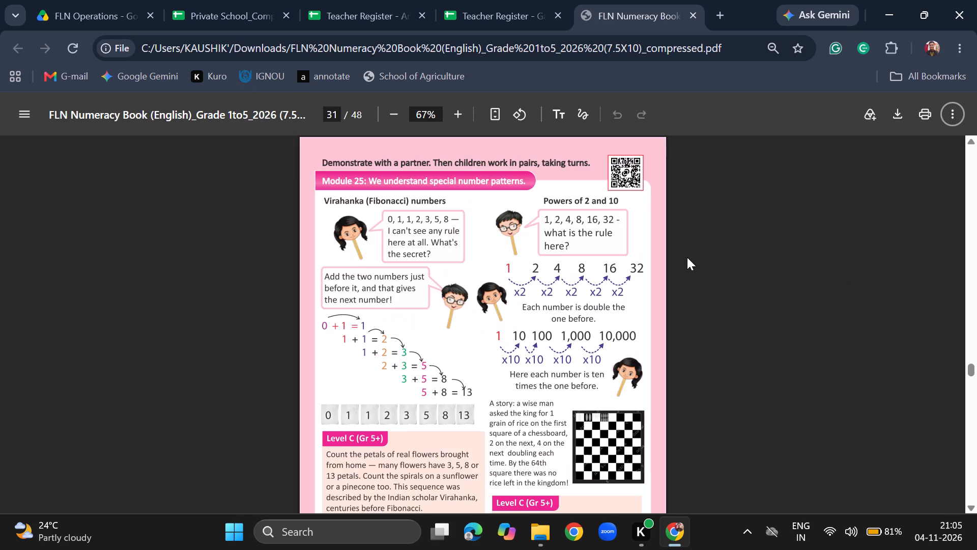
pyautogui.press('Left')
pyautogui.press('Left')
pyautogui.press('Left')
pyautogui.press('Left')
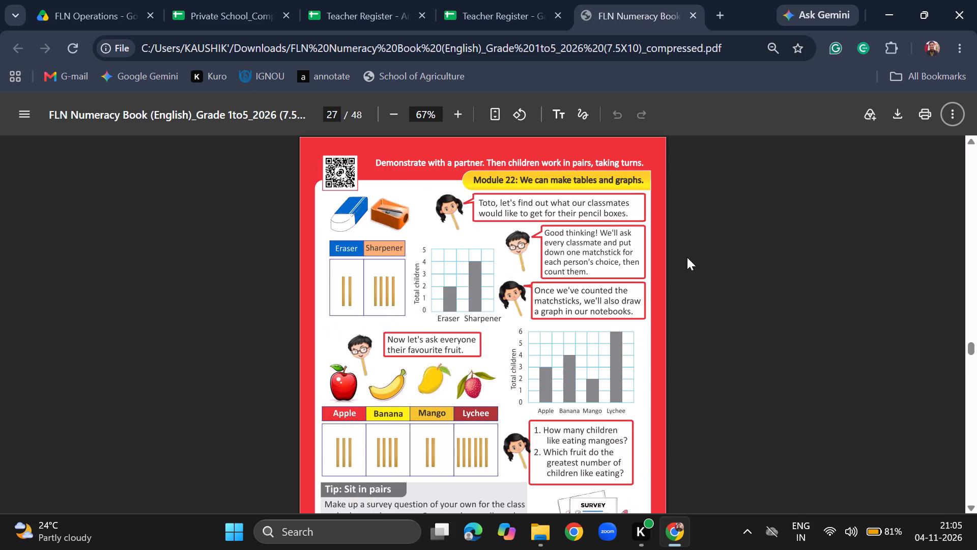
pyautogui.press('Left')
pyautogui.press('Left')
pyautogui.press('Left')
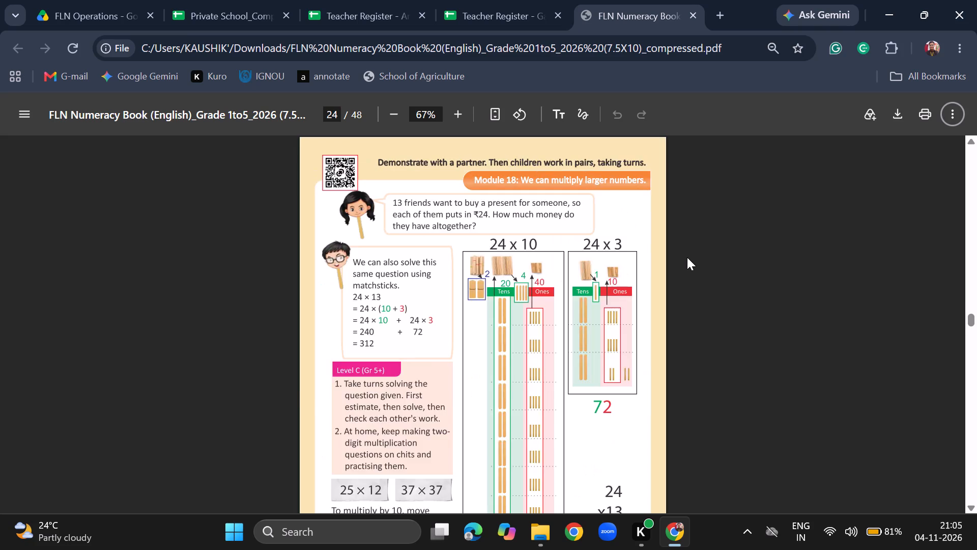
pyautogui.press('Left')
pyautogui.press('Left')
pyautogui.press('Down')
pyautogui.press('Right')
pyautogui.press('Right')
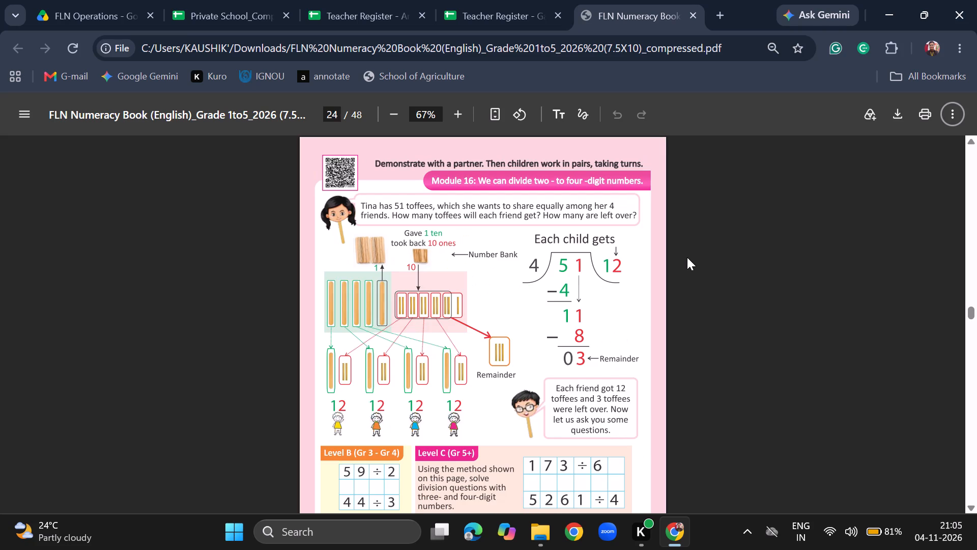
# Look forward through the numeracy book from the division module past magic squares and measurement to the two-dimensional shapes module.
pyautogui.press('Right')
pyautogui.press('Right')
pyautogui.press('Right')
pyautogui.press('Right')
pyautogui.press('Right')
pyautogui.press('Right')
pyautogui.press('Right')
pyautogui.press('Right')
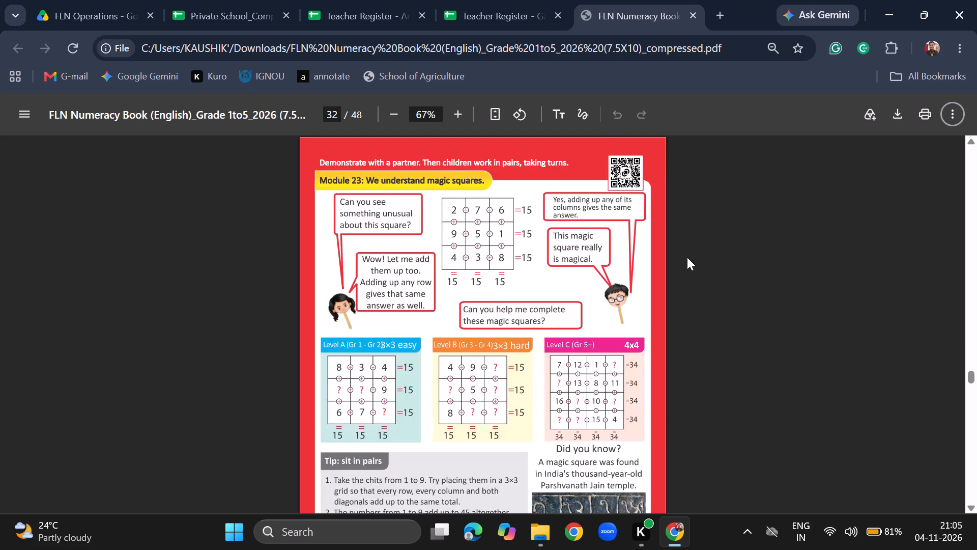
pyautogui.press('Right')
pyautogui.press('Right')
pyautogui.press('Right')
pyautogui.press('Right')
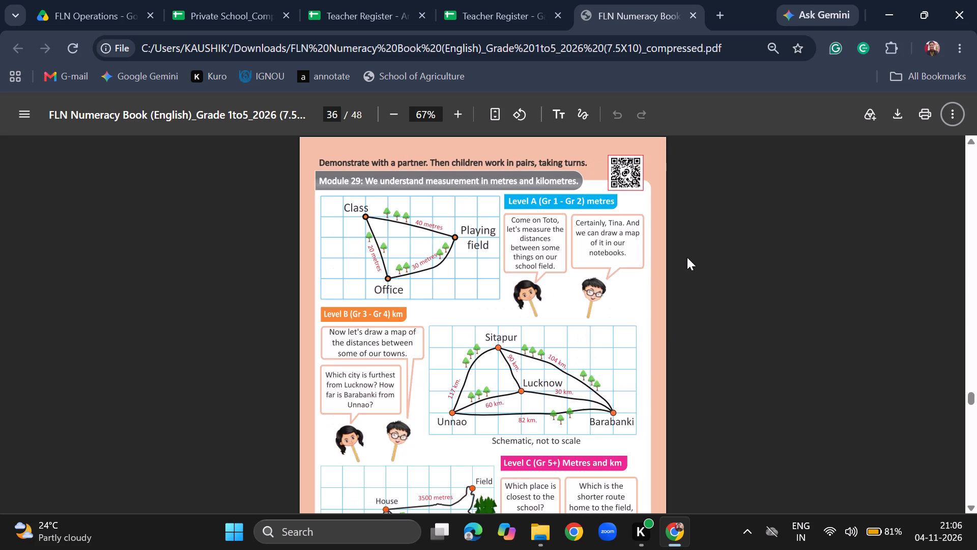
pyautogui.press('Right')
pyautogui.press('Right')
pyautogui.press('Right')
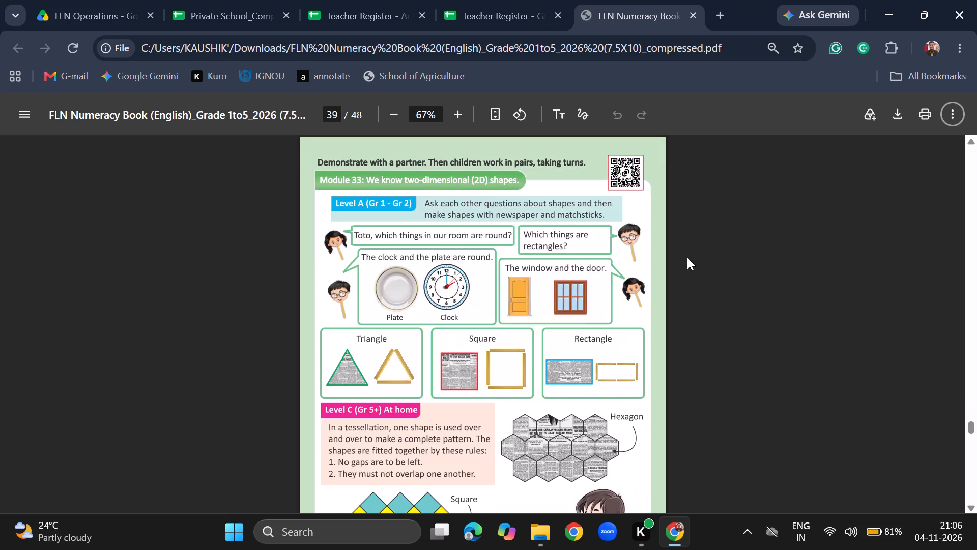
# Examine the numeracy book's modules on 2D shapes, area of shapes and angles to judge their shape coverage.
pyautogui.press('Right')
pyautogui.press('Left')
pyautogui.press('Right')
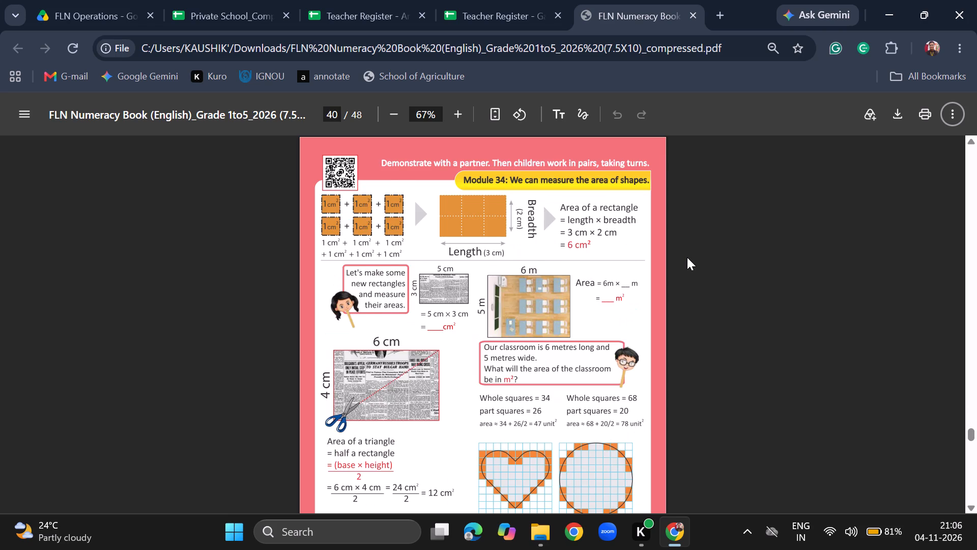
pyautogui.press('Right')
pyautogui.press('Right')
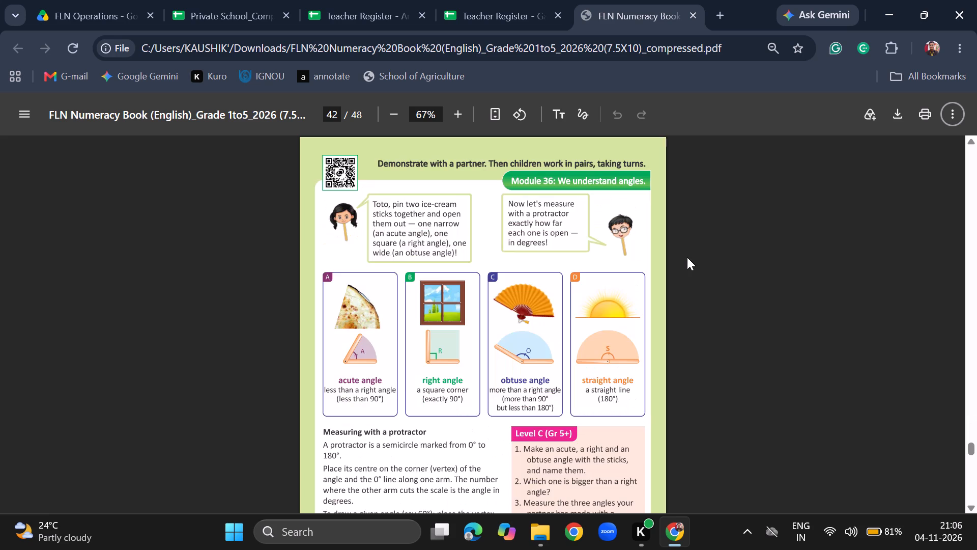
pyautogui.press('Left')
pyautogui.press('Left')
pyautogui.press('Left')
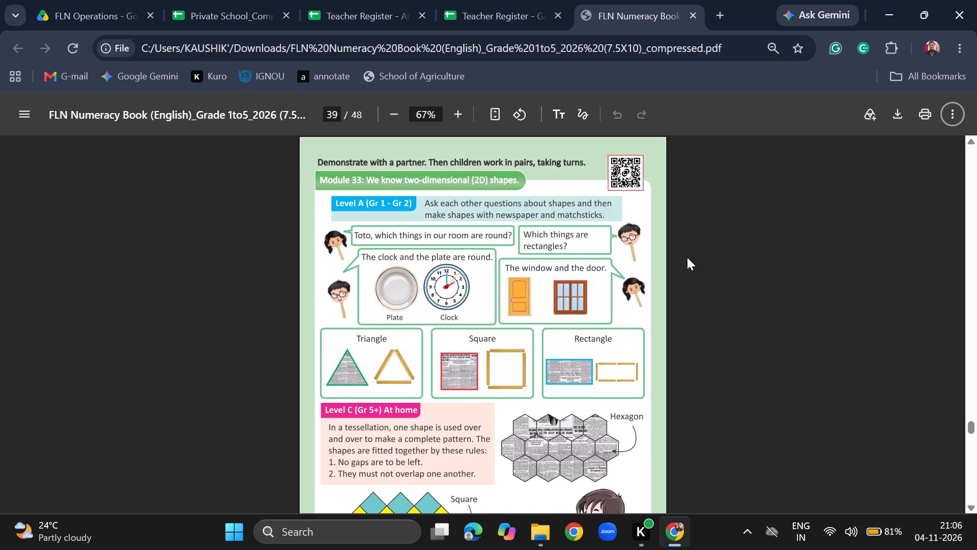
pyautogui.press('Right')
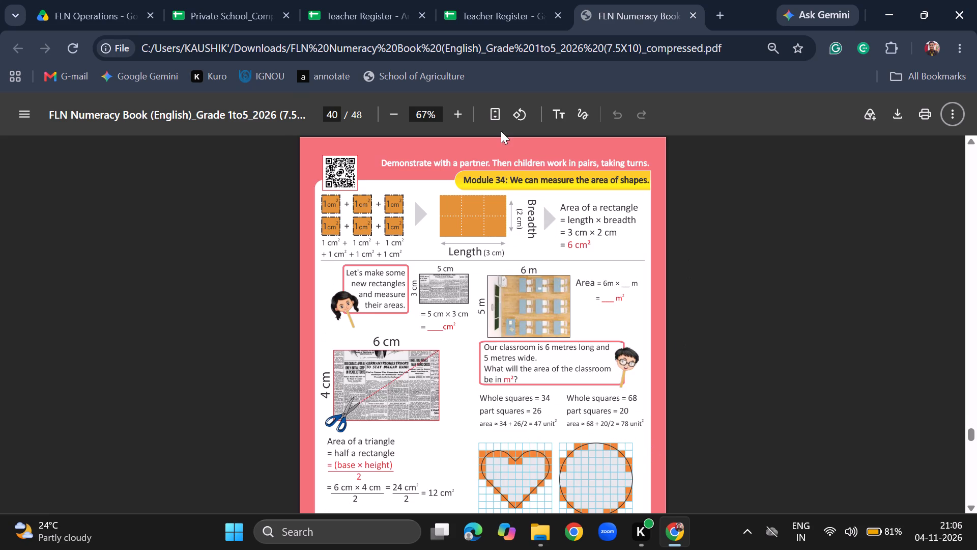
# In the Maths competency mapping, enter the Grade 1 C6 Shapes comment "present in devi book but very less and more explanation and shape required".
pyautogui.click(509, 3)
pyautogui.click(240, 3)
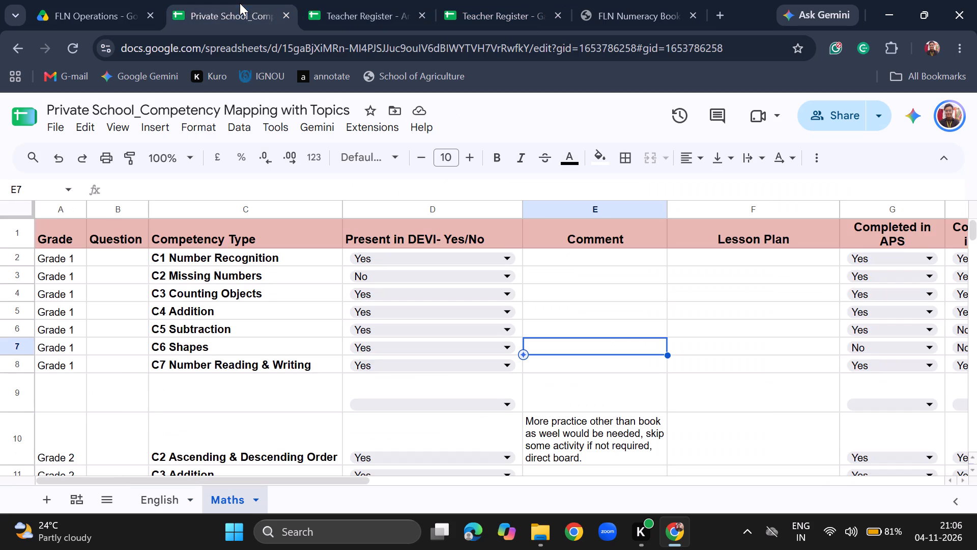
pyautogui.click(575, 354)
pyautogui.write('present in')
pyautogui.press('space')
pyautogui.write('devi book but very less and more e')
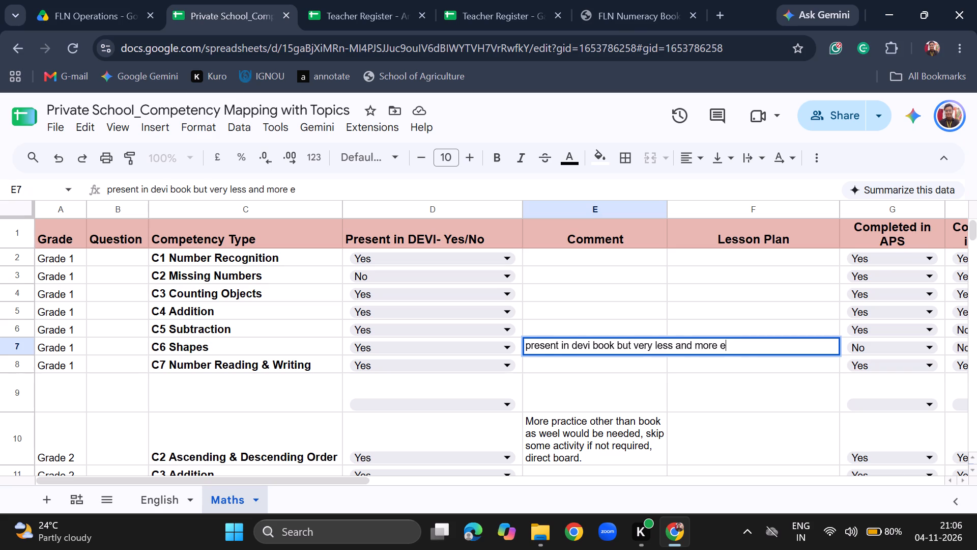
pyautogui.write('xplanation and shape required')
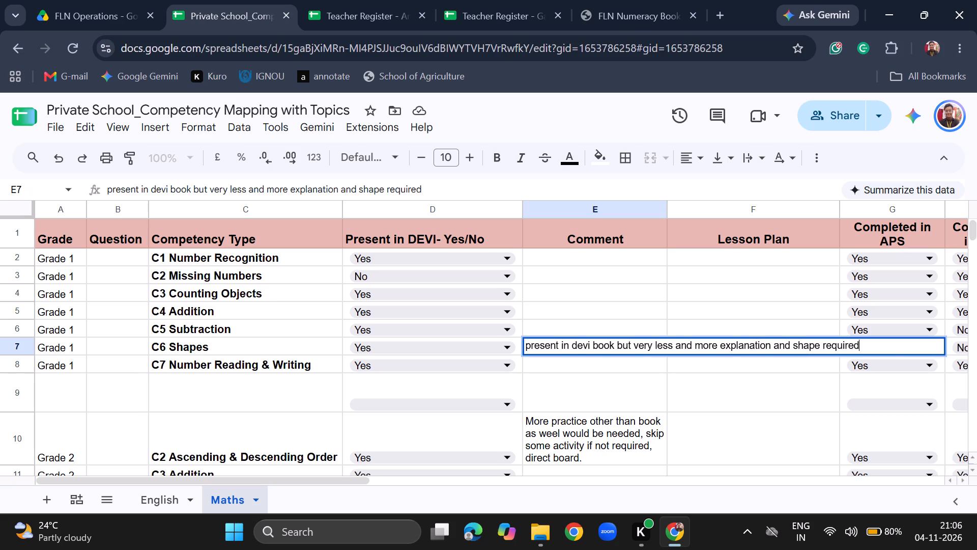
pyautogui.press('Return')
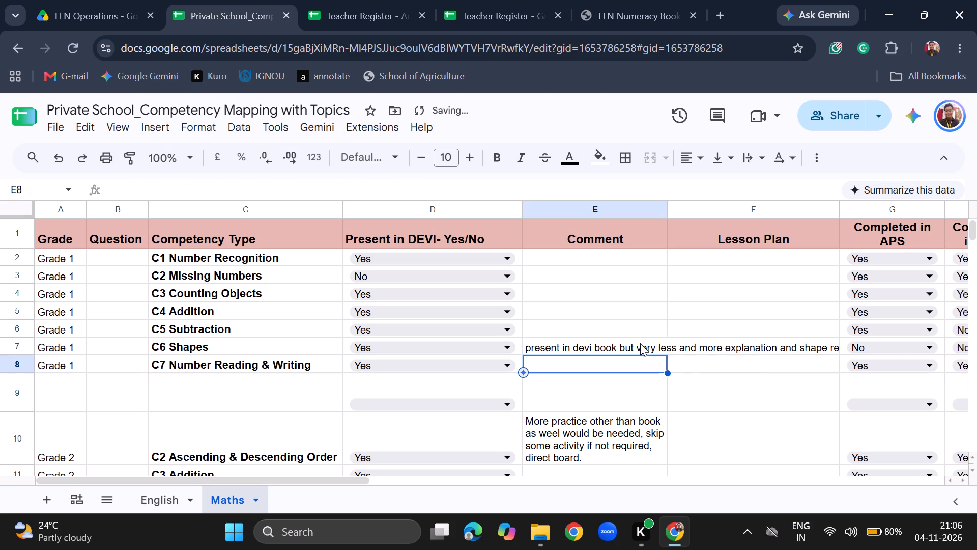
# Wrap the text of the Grade 1 C6 Shapes comment within its cell.
pyautogui.click(640, 343)
pyautogui.moveTo(739, 157); pyautogui.dragTo(778, 189)
pyautogui.click(778, 189)
pyautogui.click(722, 366)
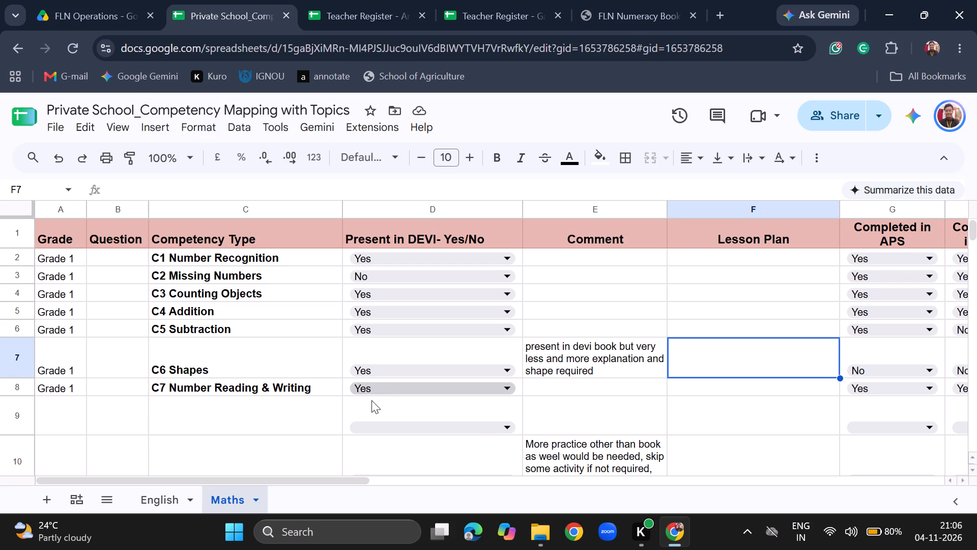
# Add the topics "Time" and "Calendar" below Measurement in the Competency Type column.
pyautogui.scroll(-4, 305, 397)
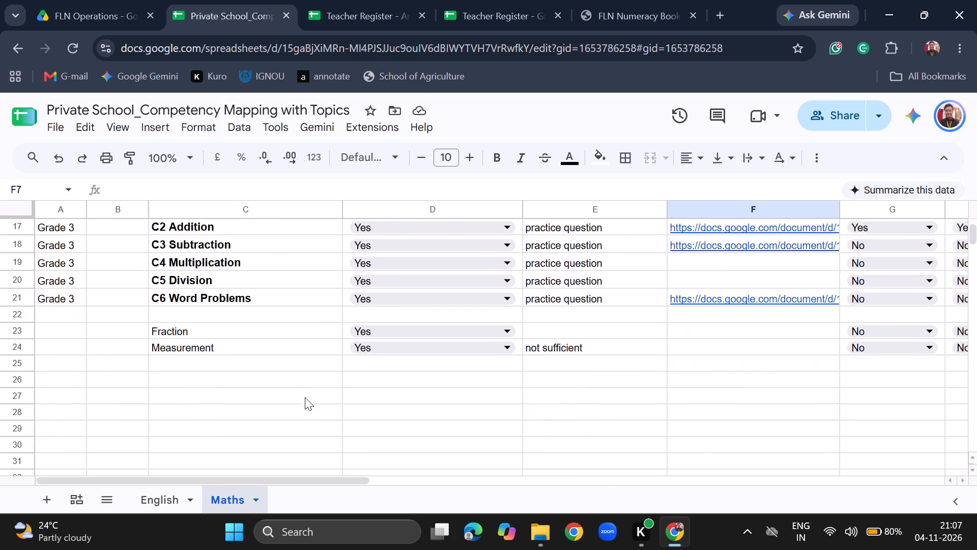
pyautogui.scroll(-2, 305, 397)
pyautogui.click(169, 320)
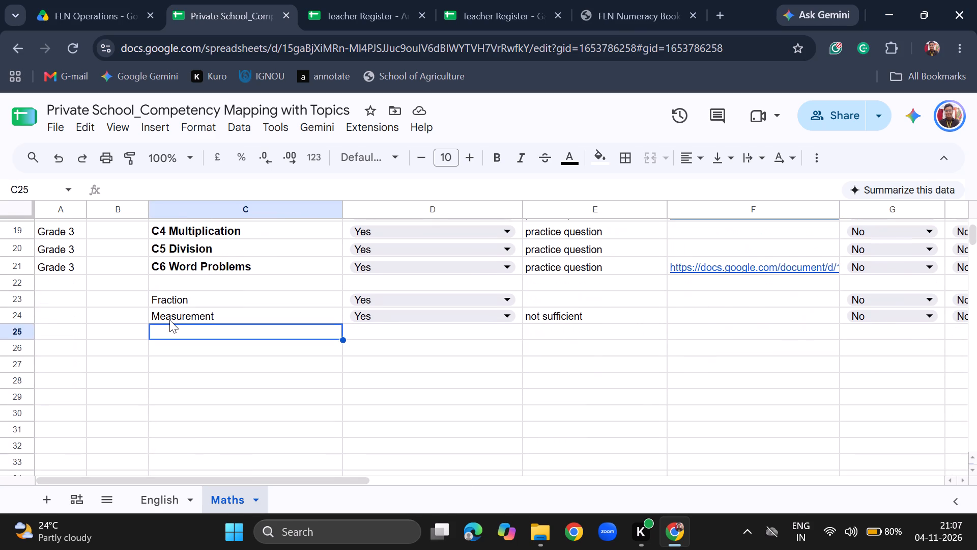
pyautogui.write('ime')
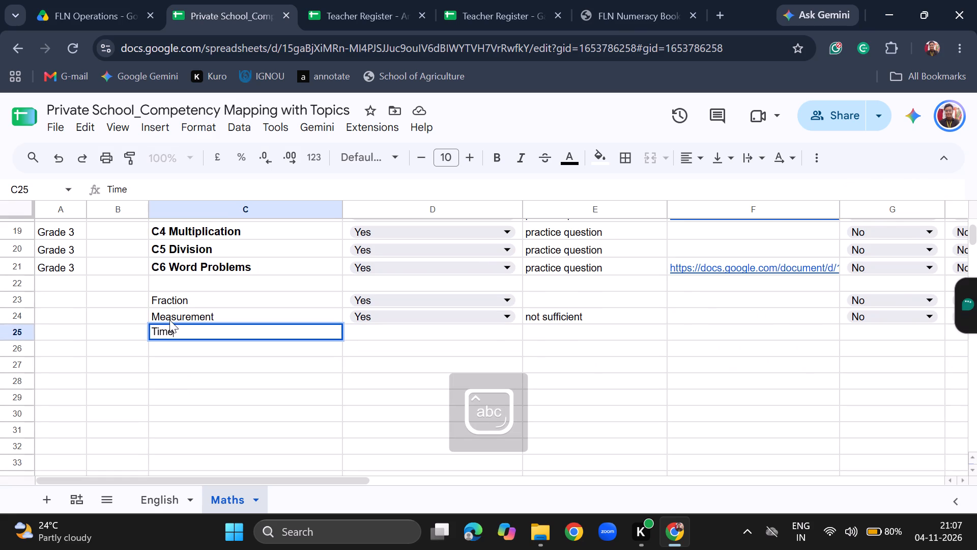
pyautogui.press('Return')
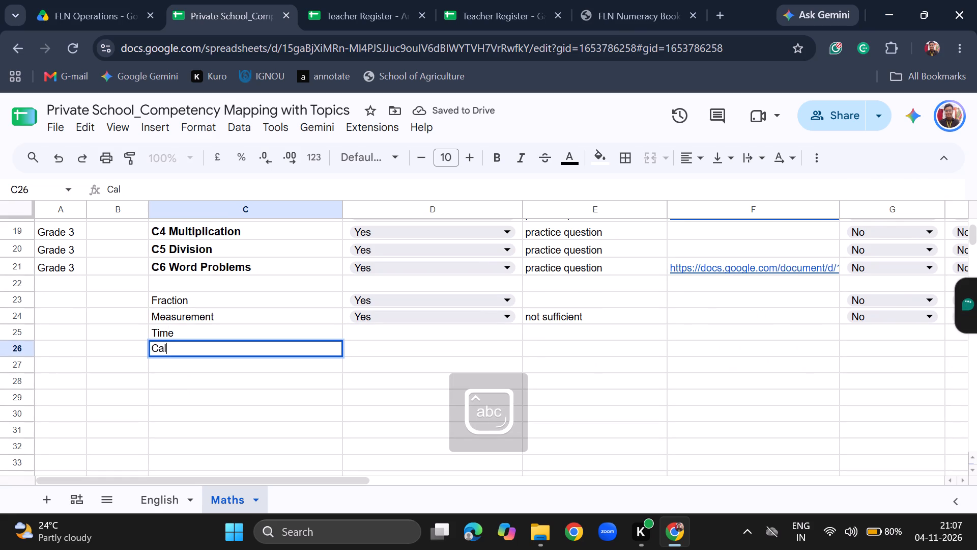
pyautogui.write('endar')
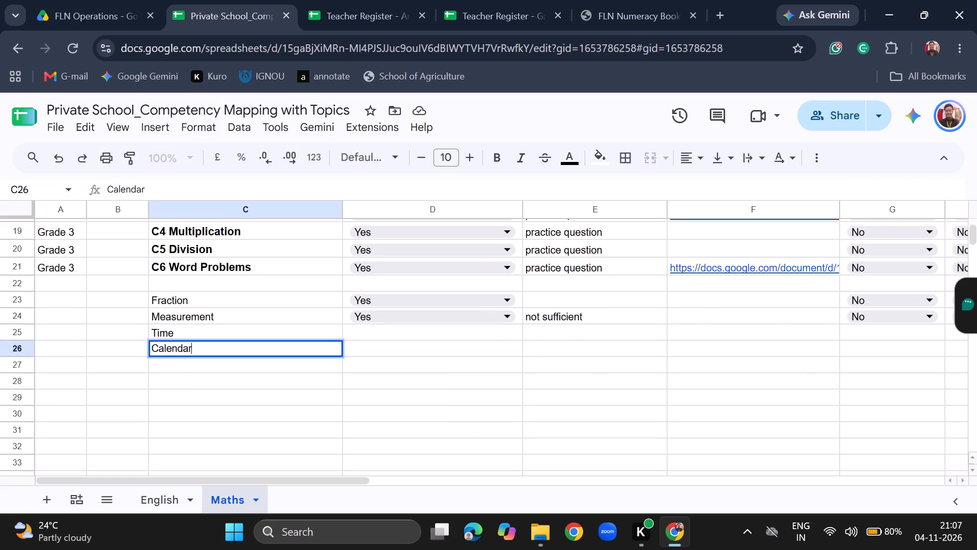
pyautogui.press('Return')
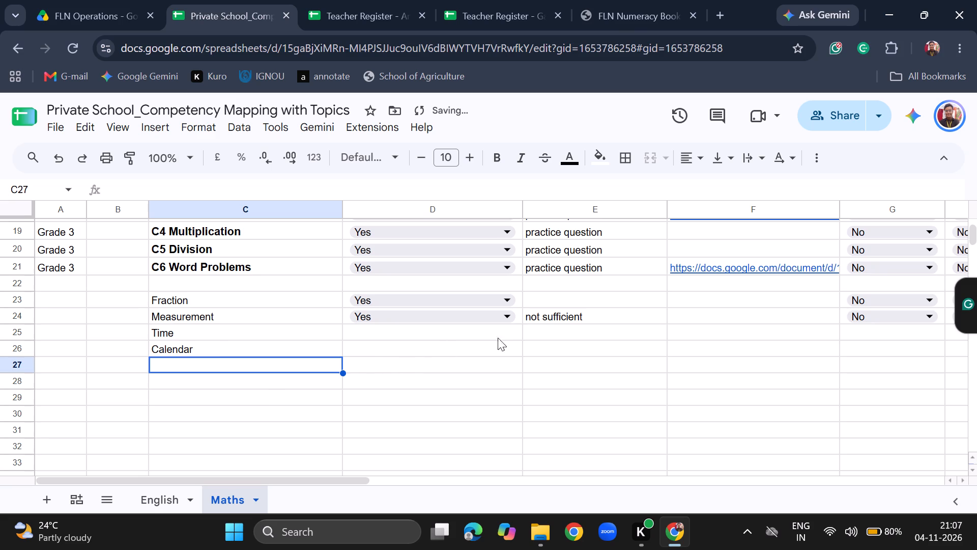
# Search Google in a new tab for "what type of calendar question is best for 3rd grad students" and read the suggested question types.
pyautogui.click(715, 15)
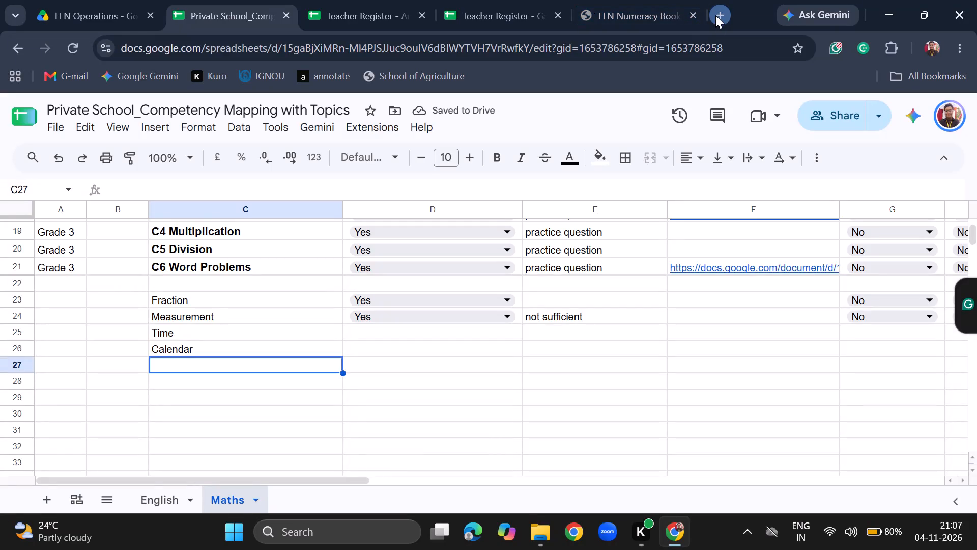
pyautogui.click(400, 305)
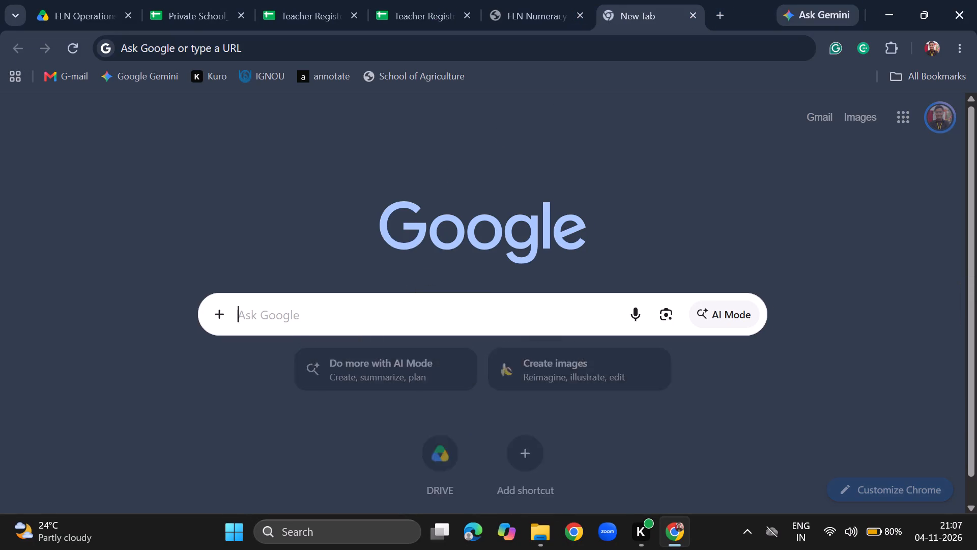
pyautogui.write('what type od calendar question is best for 3')
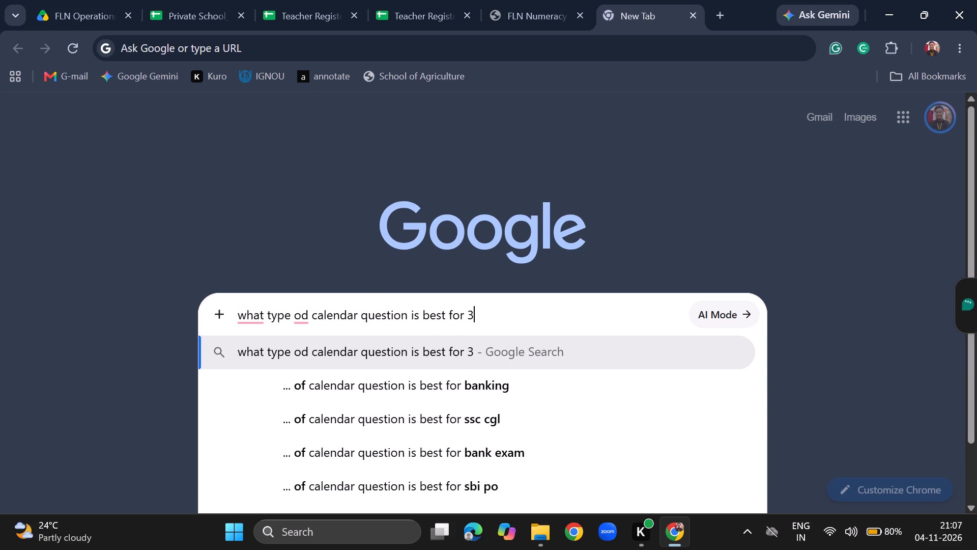
pyautogui.write('rd grad')
pyautogui.press('space')
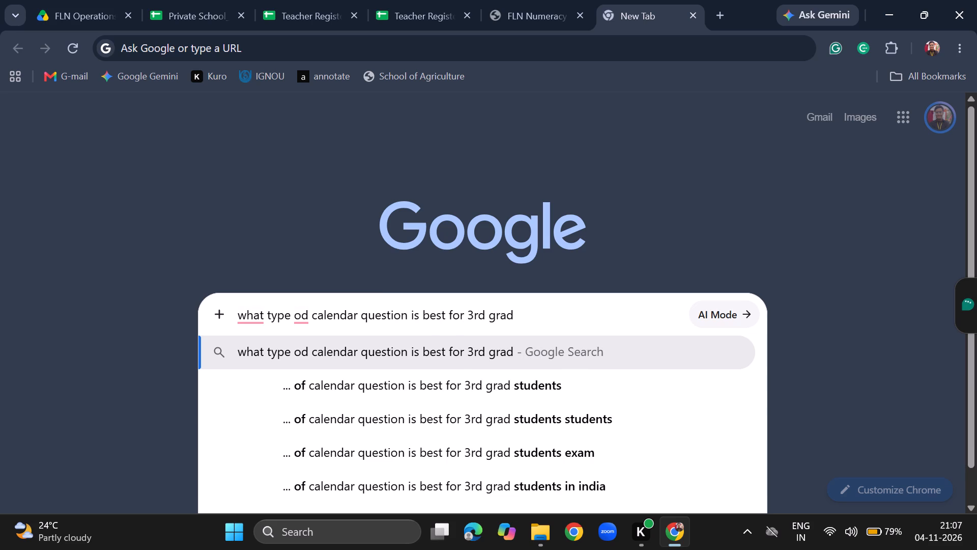
pyautogui.click(621, 386)
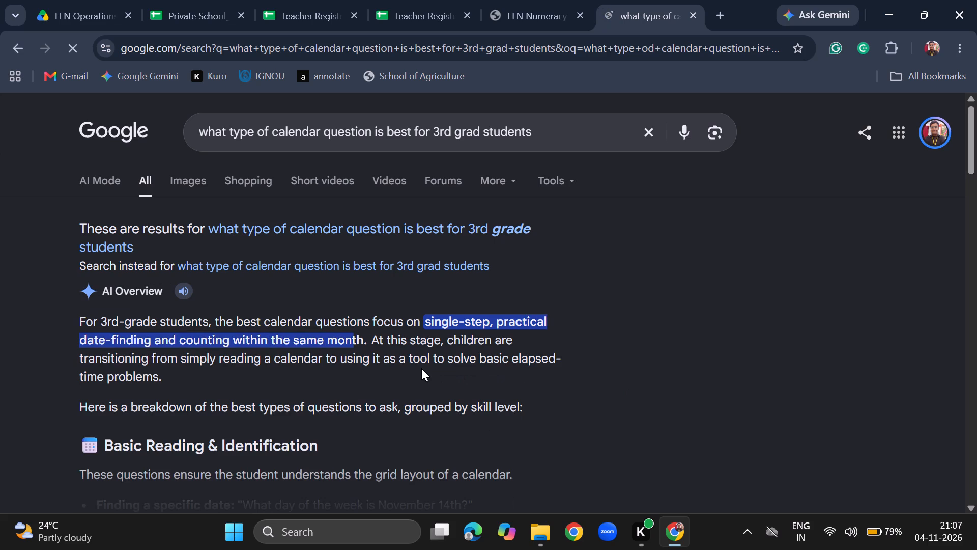
pyautogui.scroll(-3, 421, 368)
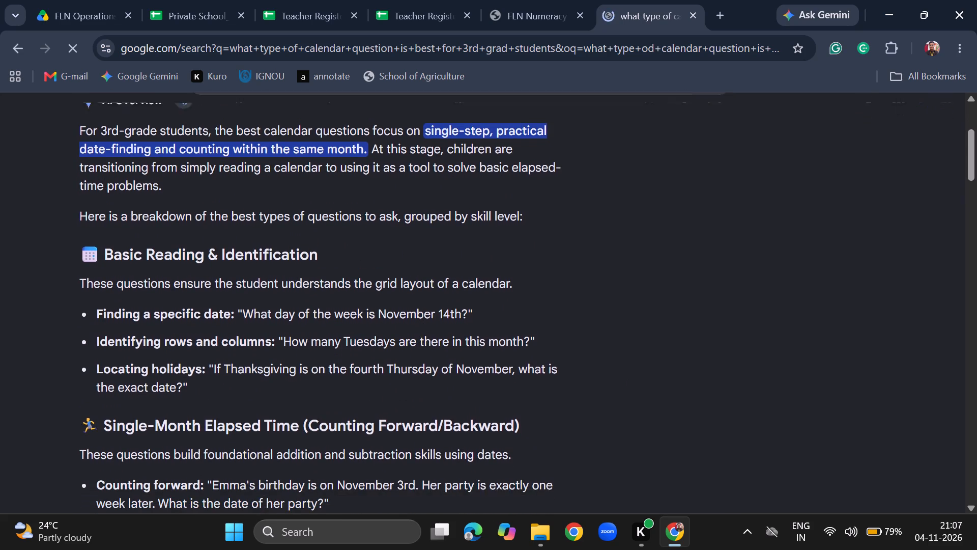
pyautogui.scroll(-1, 421, 368)
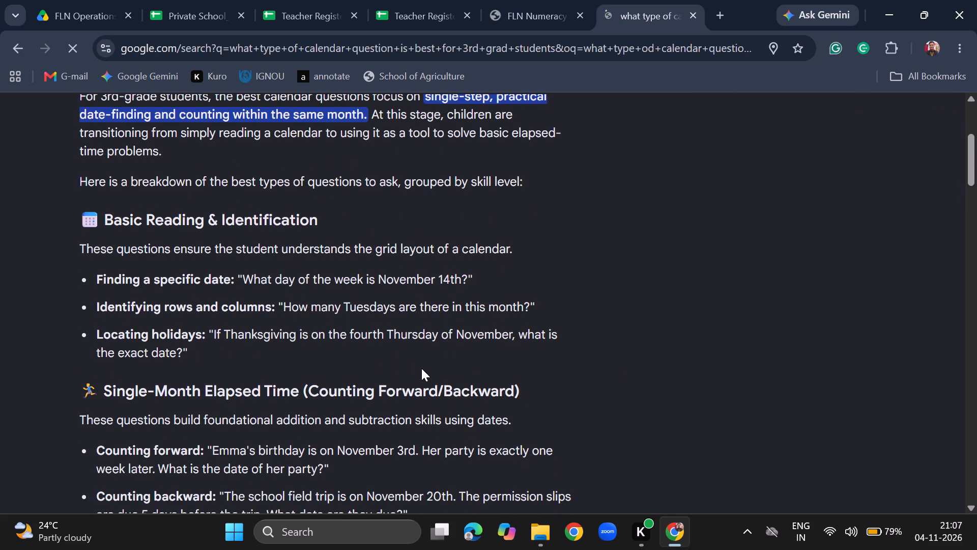
pyautogui.scroll(-2, 421, 368)
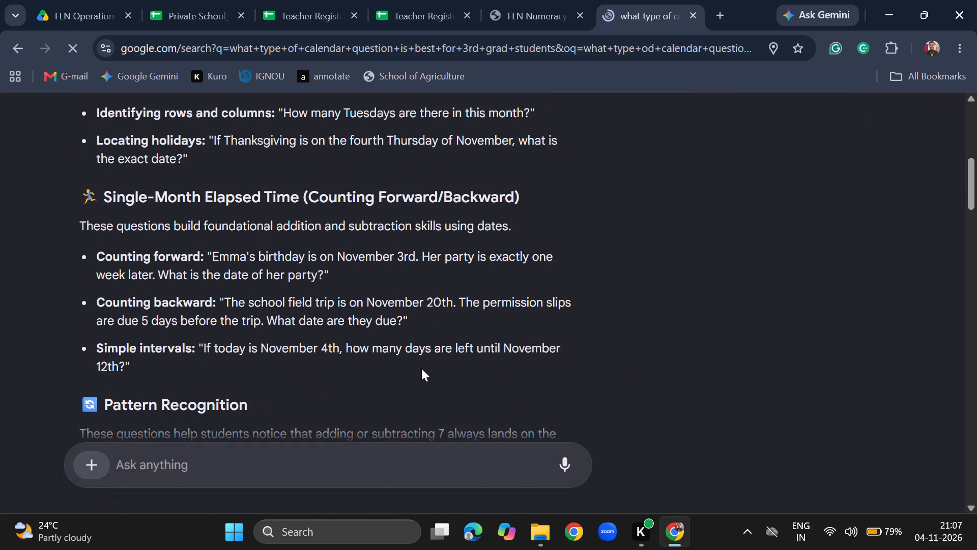
pyautogui.scroll(-2, 421, 368)
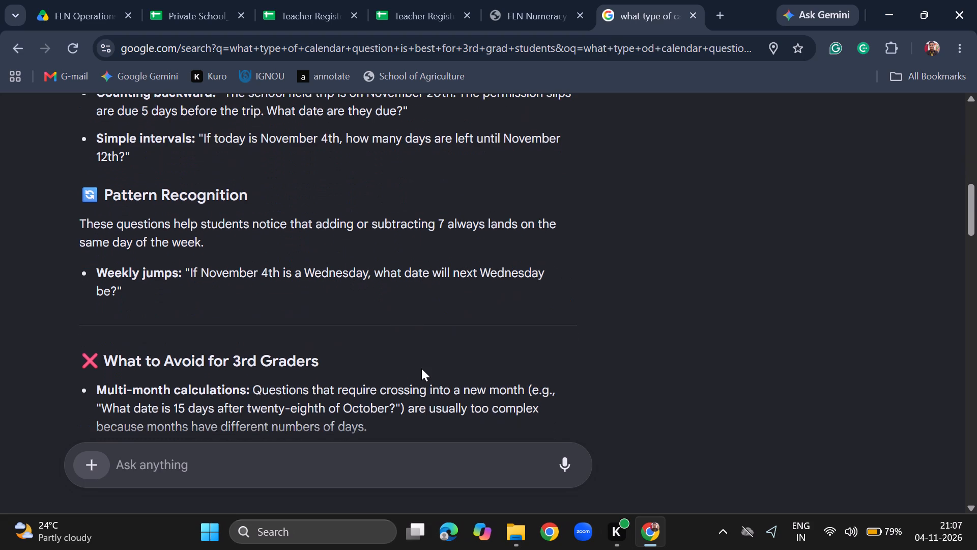
pyautogui.scroll(-2, 421, 368)
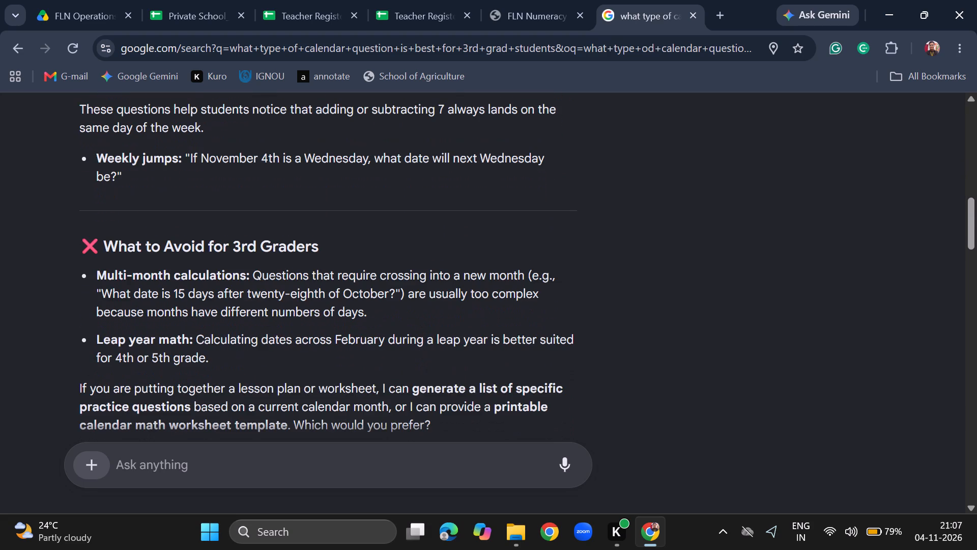
pyautogui.scroll(11, 419, 344)
# Show the image results for the calendar question search and preview the K5 Learning full-year calendar worksheet.
pyautogui.click(173, 175)
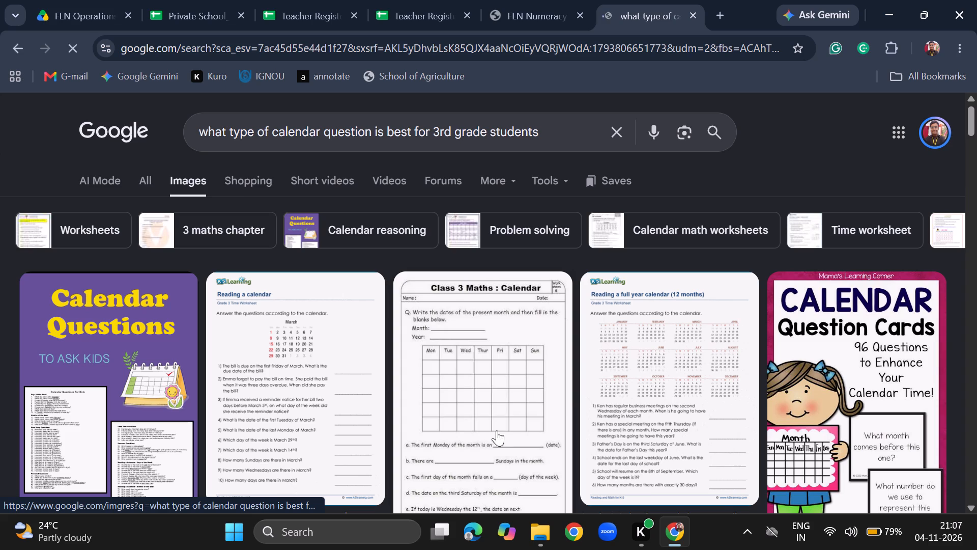
pyautogui.click(669, 410)
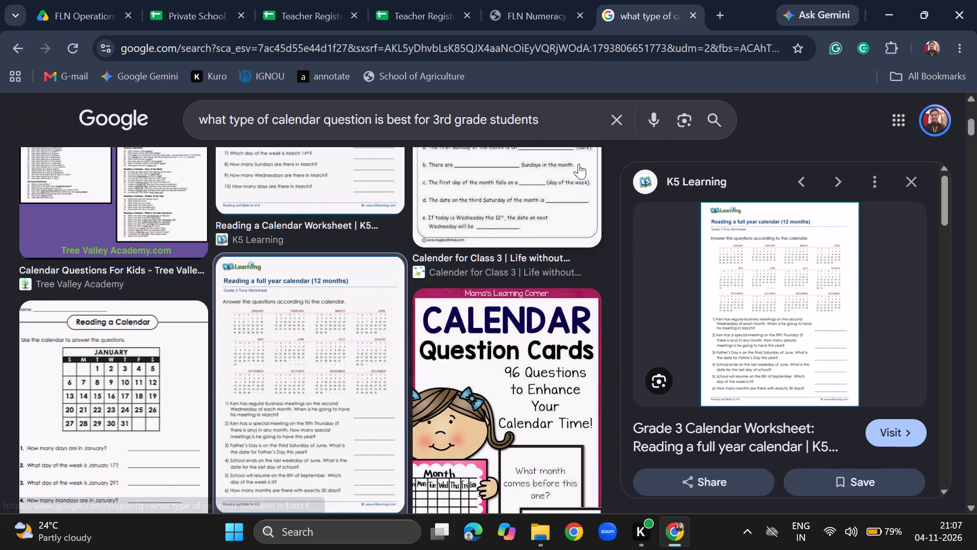
# Close the calendar question search and delete the "Calendar" topic from the Maths competency list.
pyautogui.click(691, 17)
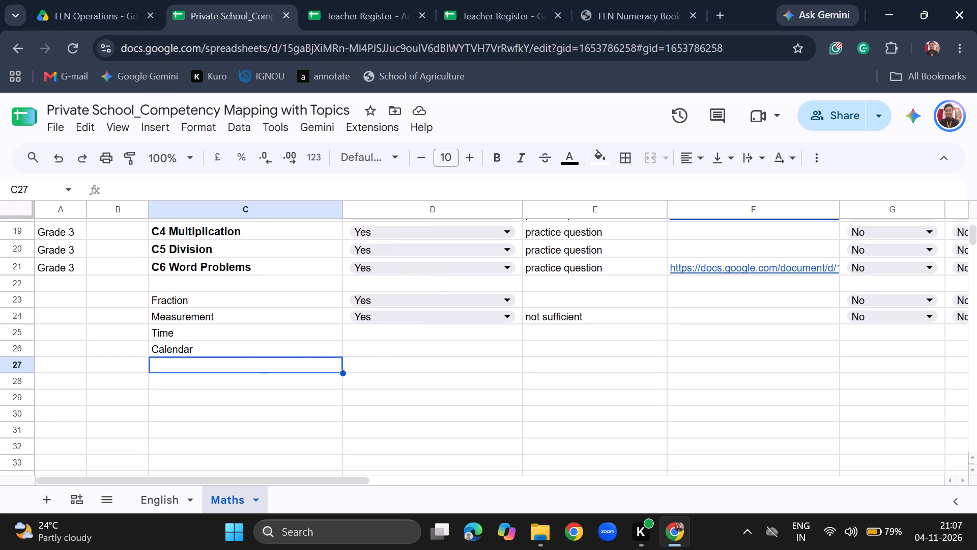
pyautogui.click(234, 358)
pyautogui.click(267, 346)
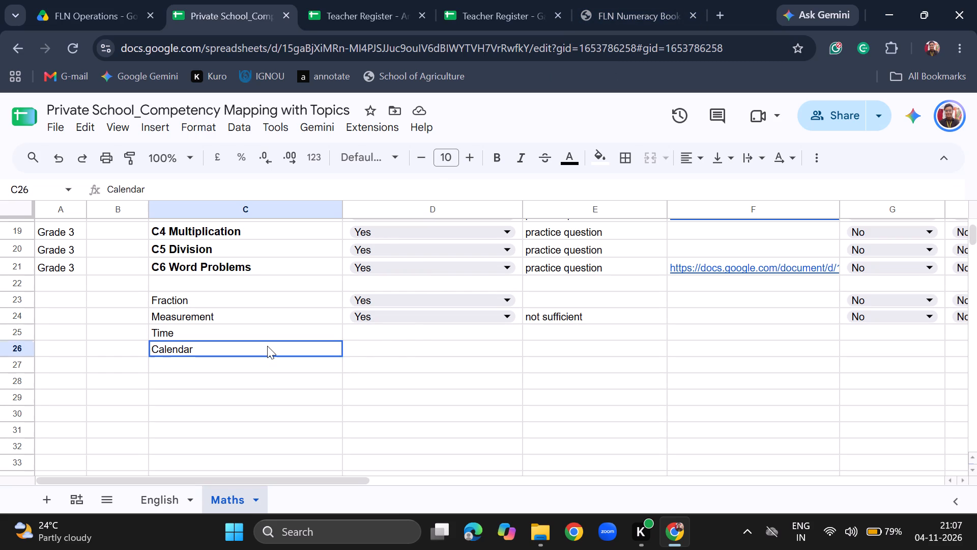
pyautogui.press('Delete')
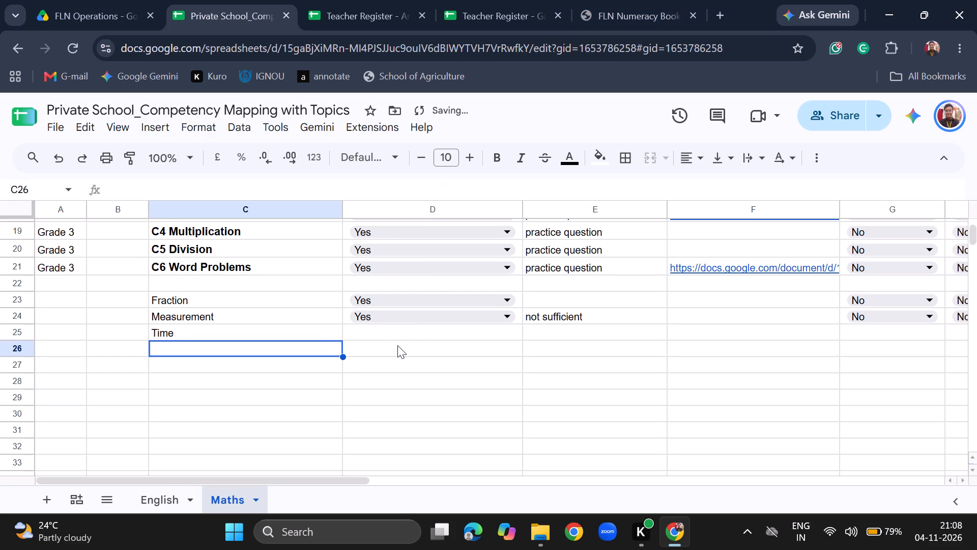
# Copy the "Yes" status from the Measurement row into the Time row.
pyautogui.click(397, 345)
pyautogui.press('Up')
pyautogui.press('Up')
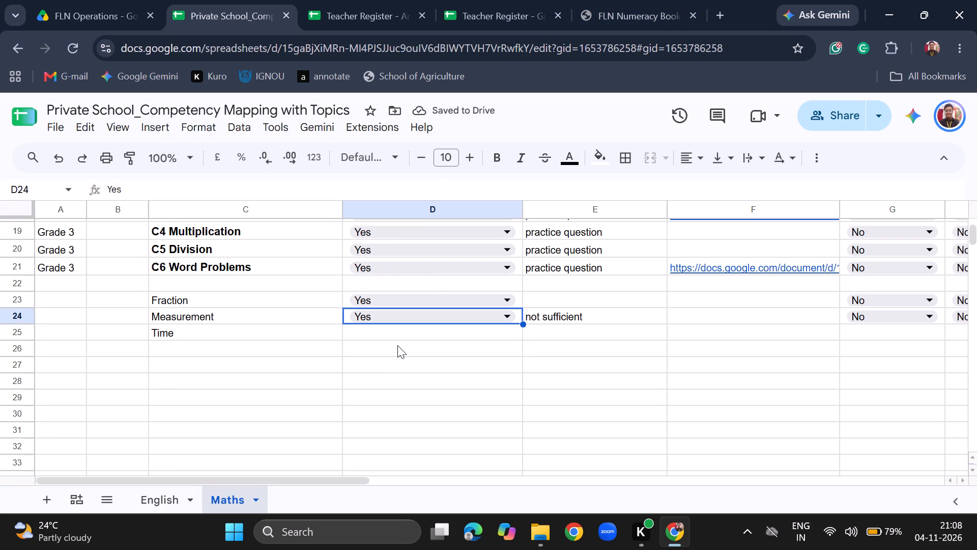
pyautogui.hotkey('ctrl', 'c')
pyautogui.press('Down')
pyautogui.press('Down')
pyautogui.press('Up')
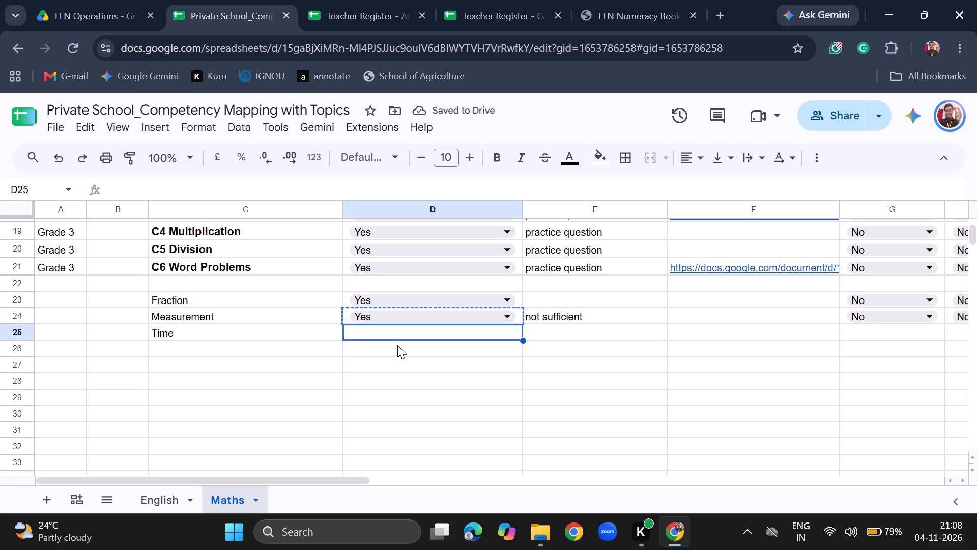
pyautogui.hotkey('ctrl', 'v')
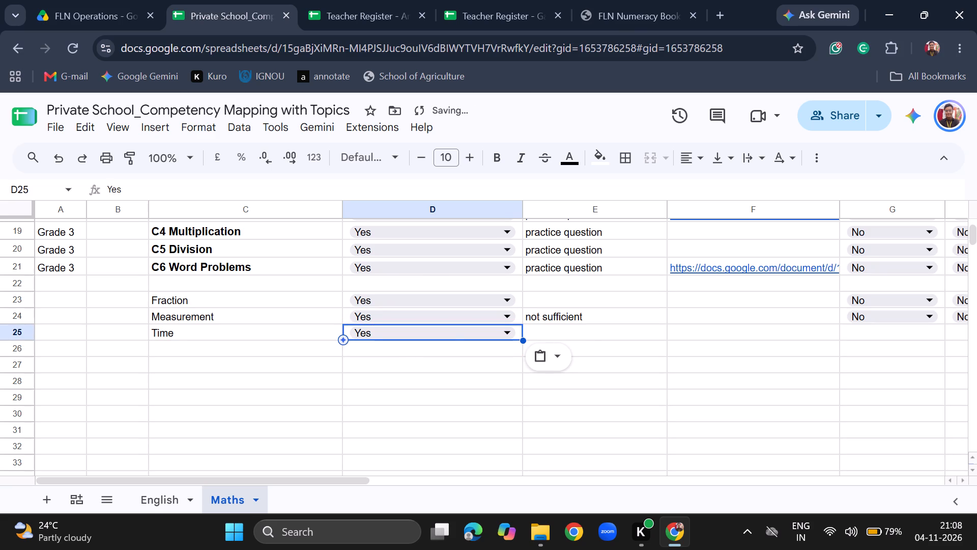
# Enter the comment "not sufficient" for the Time and Fraction topics.
pyautogui.click(586, 334)
pyautogui.write('not suffi')
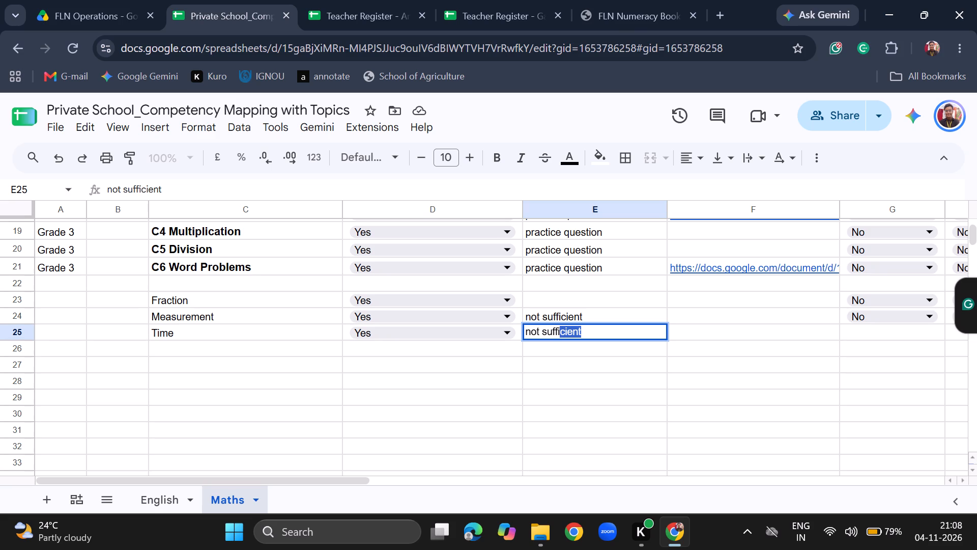
pyautogui.write('cient')
pyautogui.press('Return')
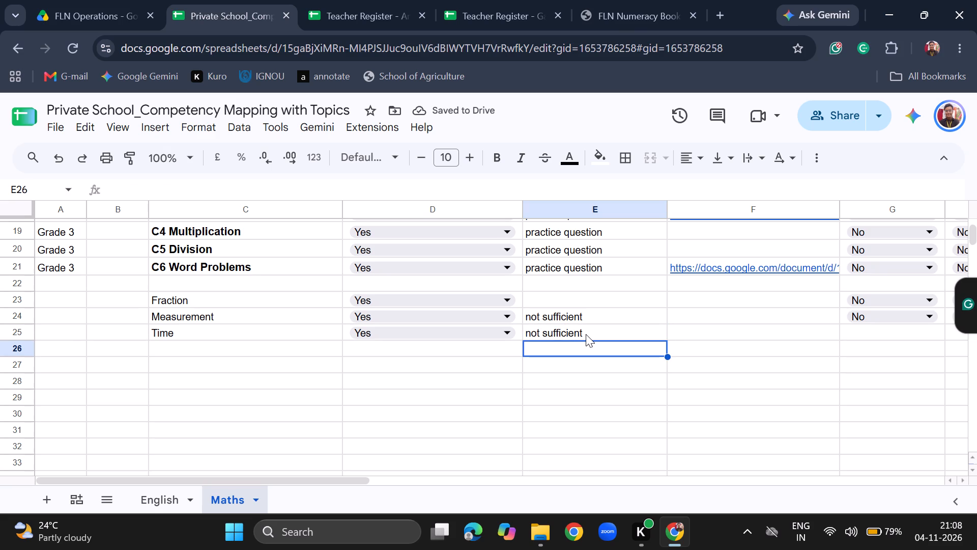
pyautogui.click(596, 298)
pyautogui.write('not sufficient')
pyautogui.press('Return')
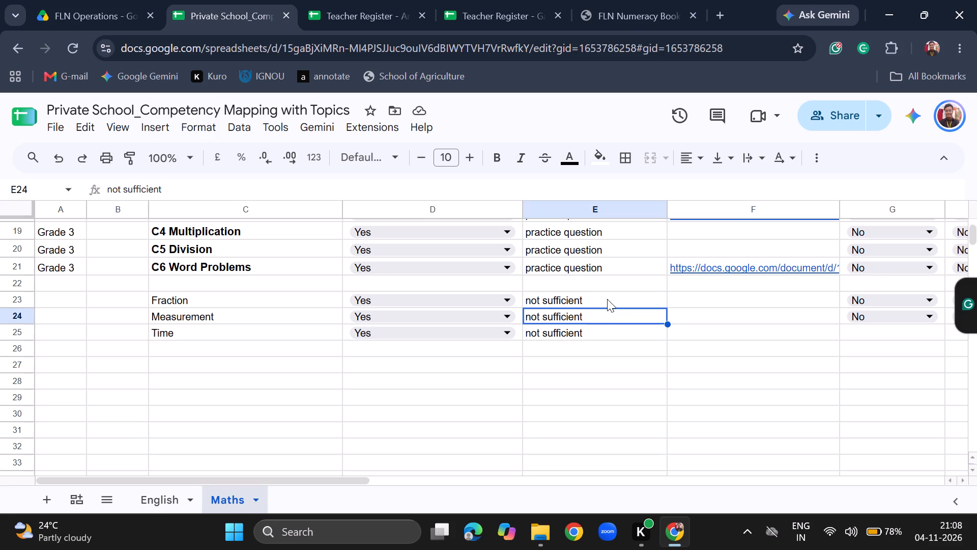
# Extend the Fraction comment to "not sufficient questions" and copy it to the Measurement and Time rows.
pyautogui.doubleClick(607, 299)
pyautogui.press('space')
pyautogui.write('questions')
pyautogui.press('Return')
pyautogui.click(634, 295)
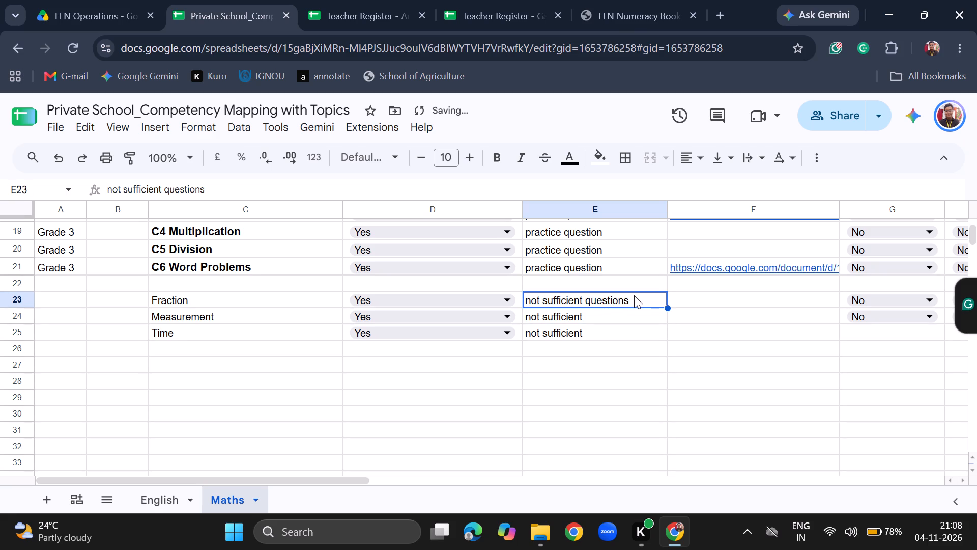
pyautogui.hotkey('ctrl', 'c')
pyautogui.press('Down')
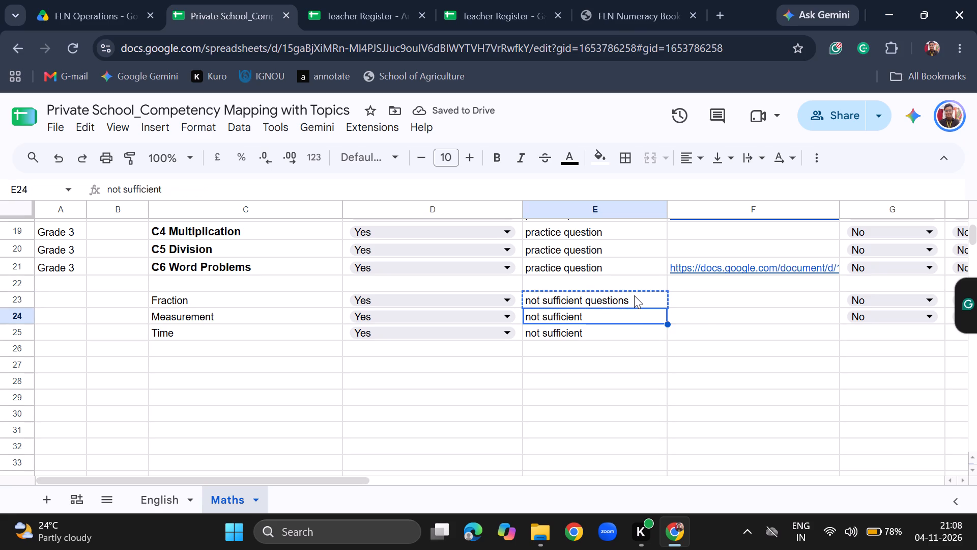
pyautogui.hotkey('ctrl', 'v')
pyautogui.press('Down')
pyautogui.hotkey('ctrl', 'v')
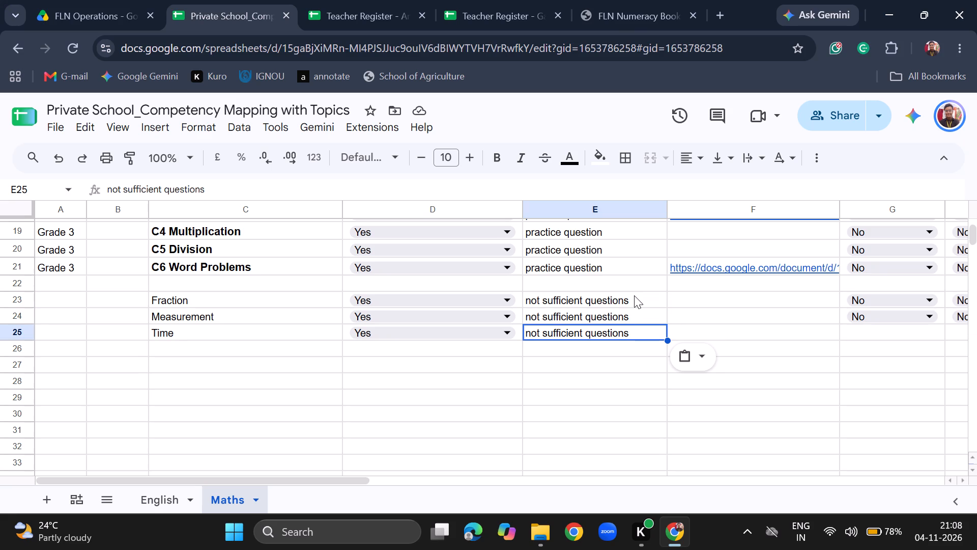
pyautogui.click(740, 401)
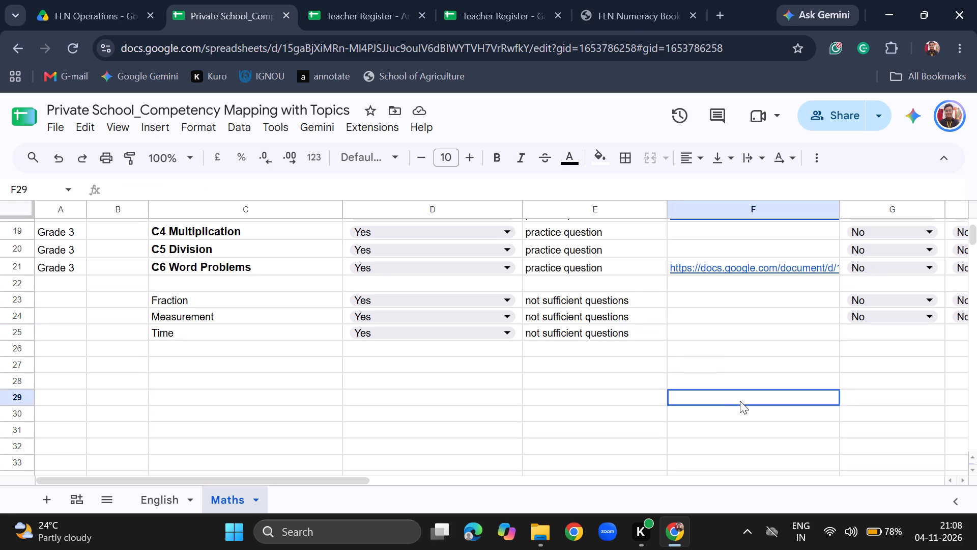
# Look through the FLN Numeracy Book's modules, from 3D shapes and angles back to the introductory lesson steps.
pyautogui.click(623, 4)
pyautogui.press('Right')
pyautogui.press('Right')
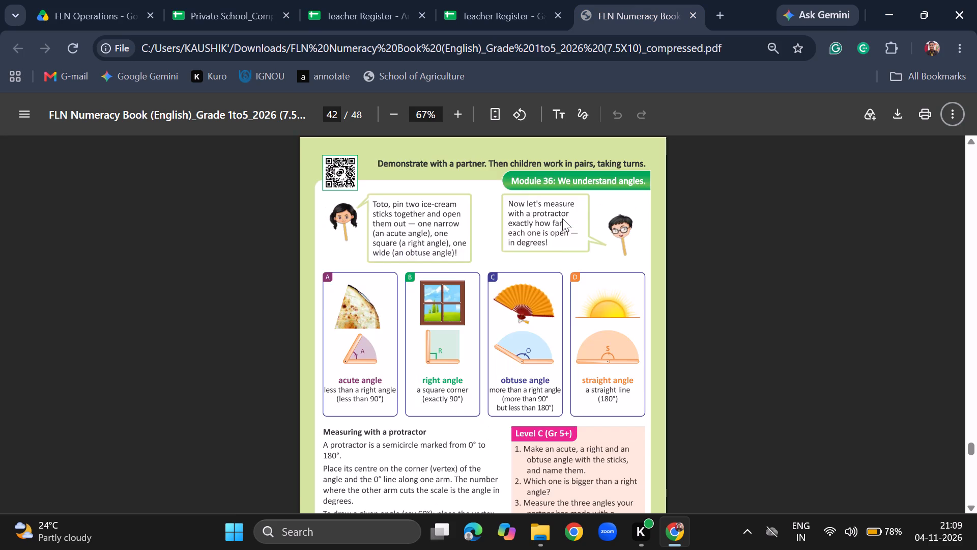
pyautogui.press('Right')
pyautogui.press('Right')
pyautogui.press('Left')
pyautogui.press('Left')
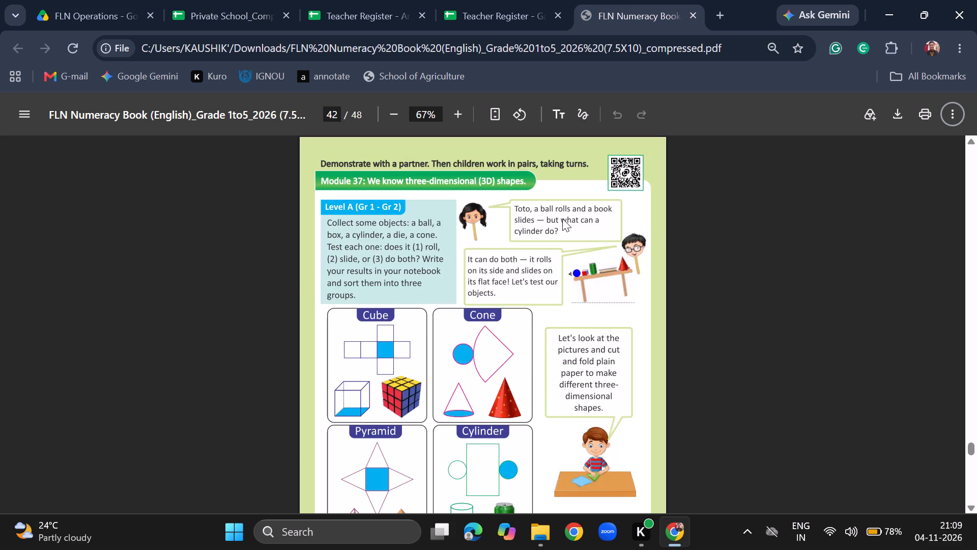
pyautogui.press('Left')
pyautogui.press('Left')
pyautogui.press('Left')
pyautogui.press('Left')
pyautogui.press('Left')
pyautogui.press('Left')
pyautogui.press('Left')
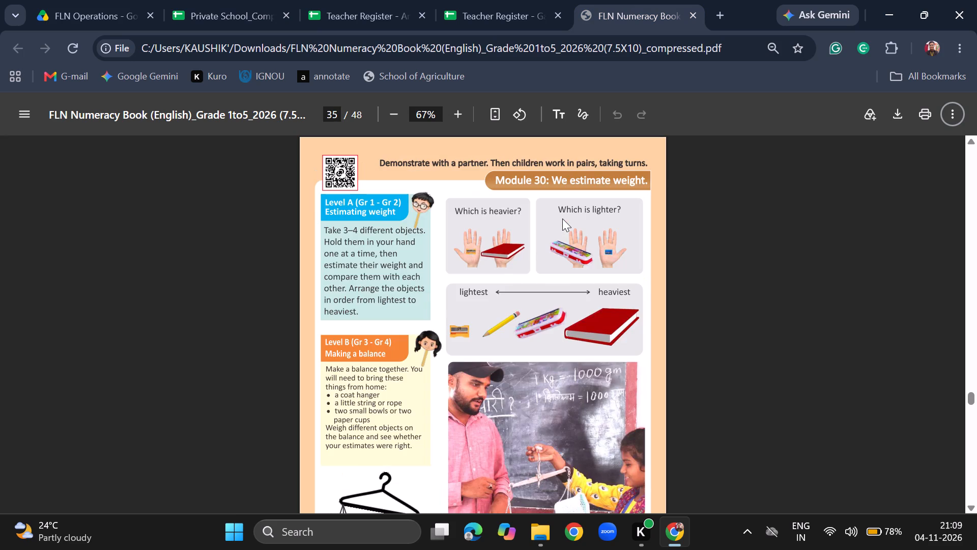
pyautogui.press('Left')
pyautogui.press('Left')
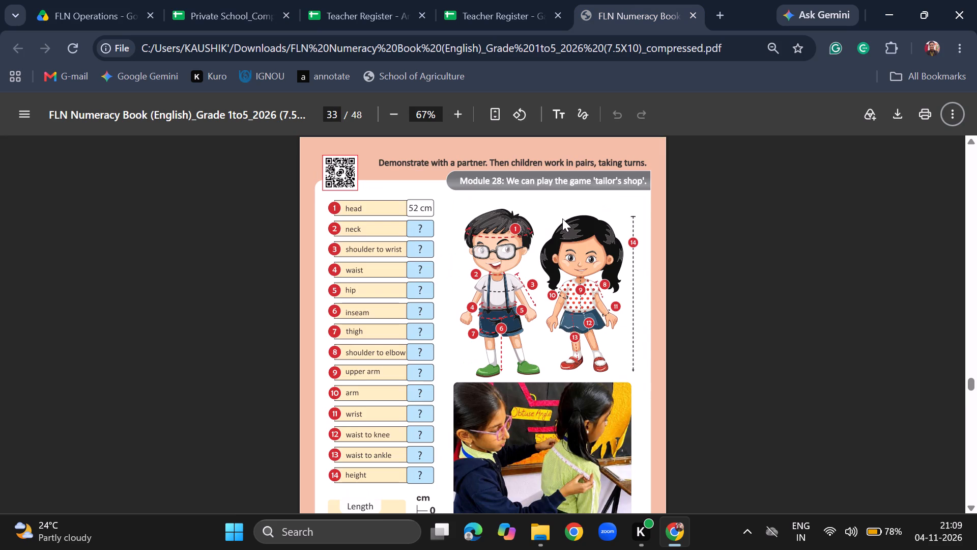
pyautogui.press('Left')
pyautogui.press('Left')
pyautogui.press('Left')
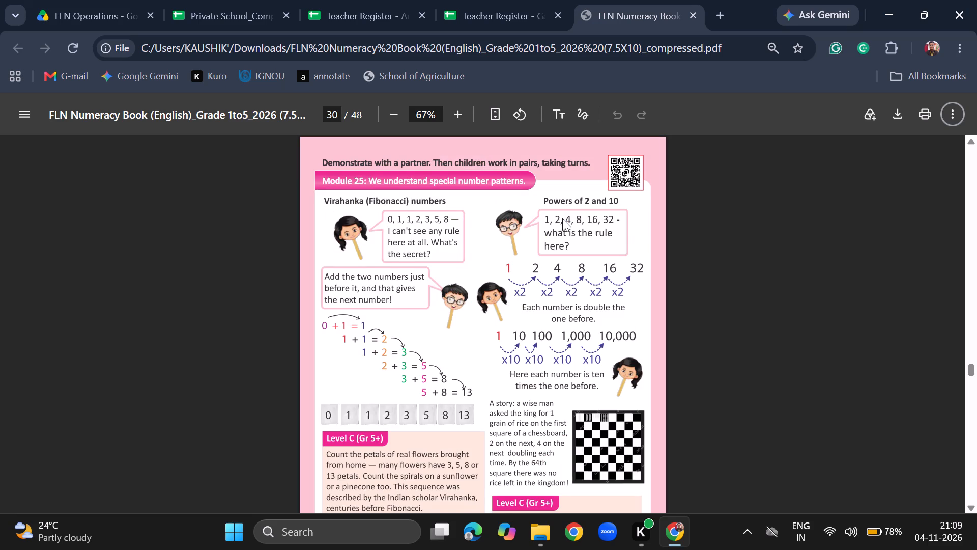
pyautogui.press('Left')
pyautogui.press('Left')
pyautogui.press('Left')
pyautogui.press('Left')
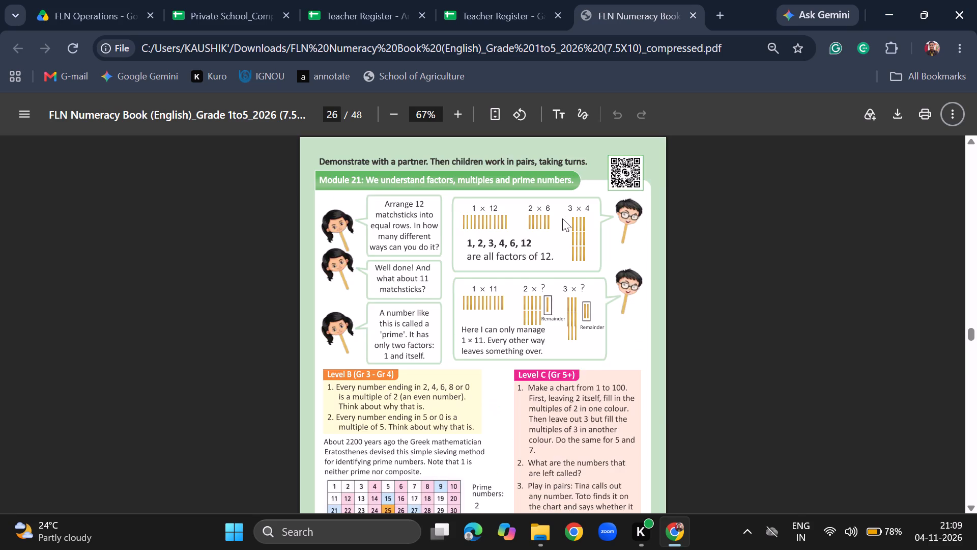
pyautogui.press('Left')
pyautogui.press('Right')
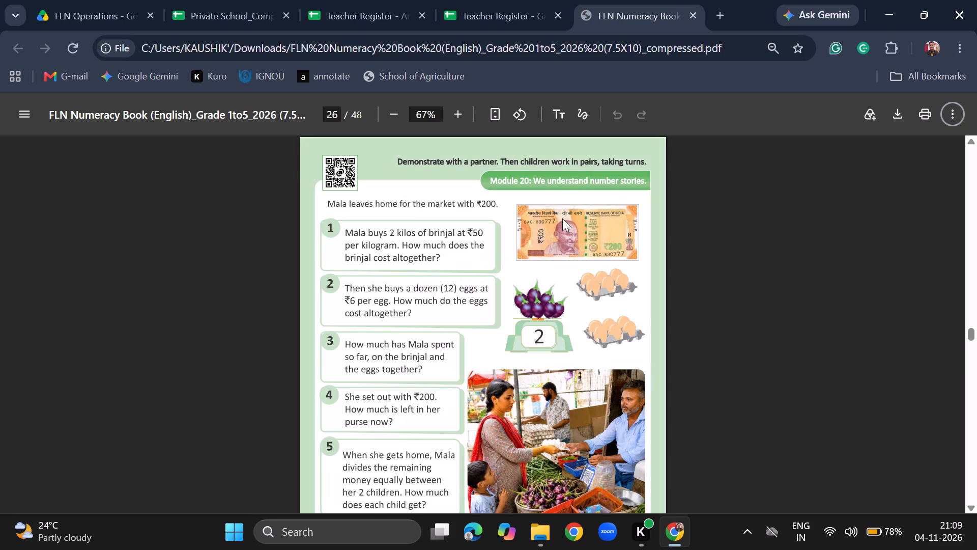
pyautogui.press('Left')
pyautogui.press('Left')
pyautogui.press('Left')
pyautogui.press('Left')
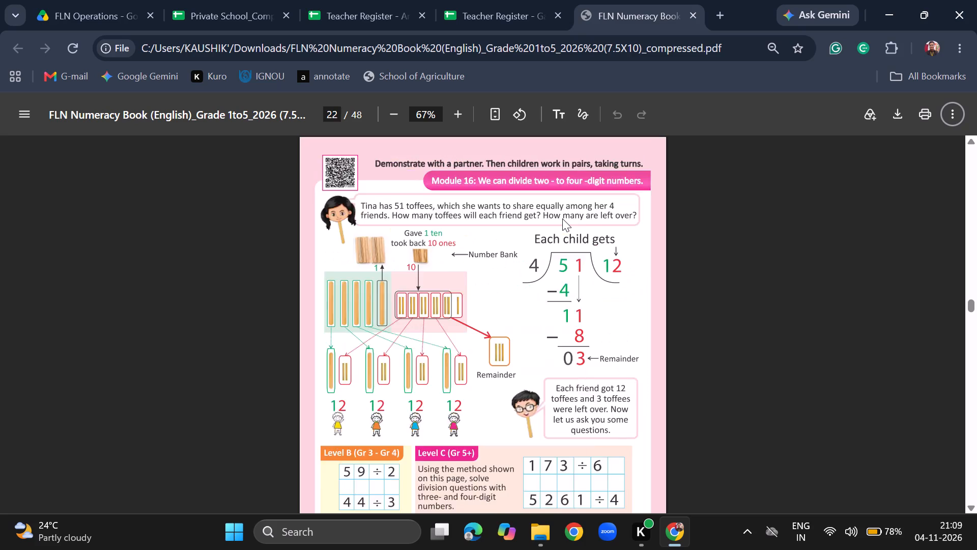
pyautogui.press('Left')
pyautogui.press('Left')
pyautogui.press('Left')
pyautogui.press('Left')
pyautogui.press('Left')
pyautogui.press('Left')
pyautogui.press('Left')
pyautogui.press('Left')
pyautogui.press('Left')
pyautogui.press('Left')
pyautogui.press('Left')
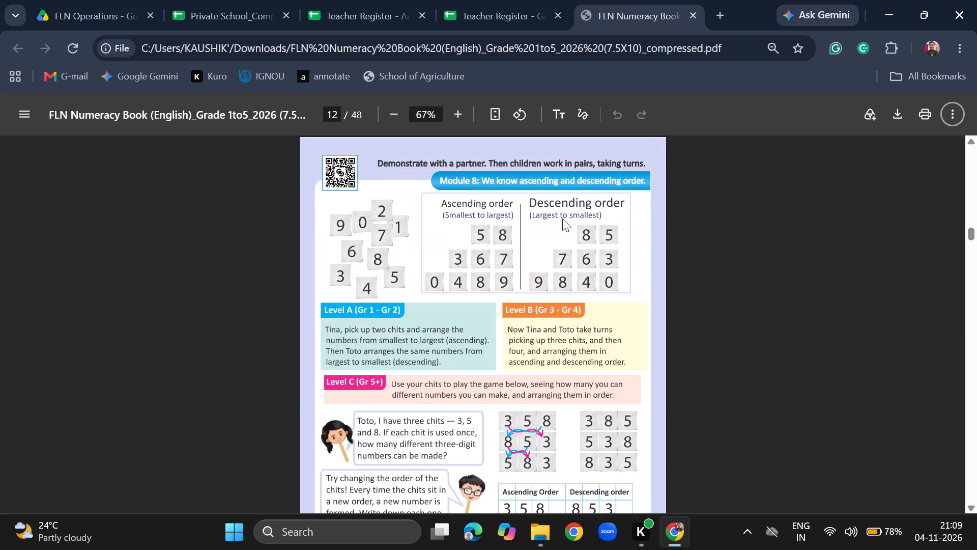
pyautogui.press('Left')
pyautogui.press('Left')
pyautogui.press('Left')
pyautogui.press('Left')
pyautogui.press('Left')
pyautogui.press('Left')
pyautogui.press('Left')
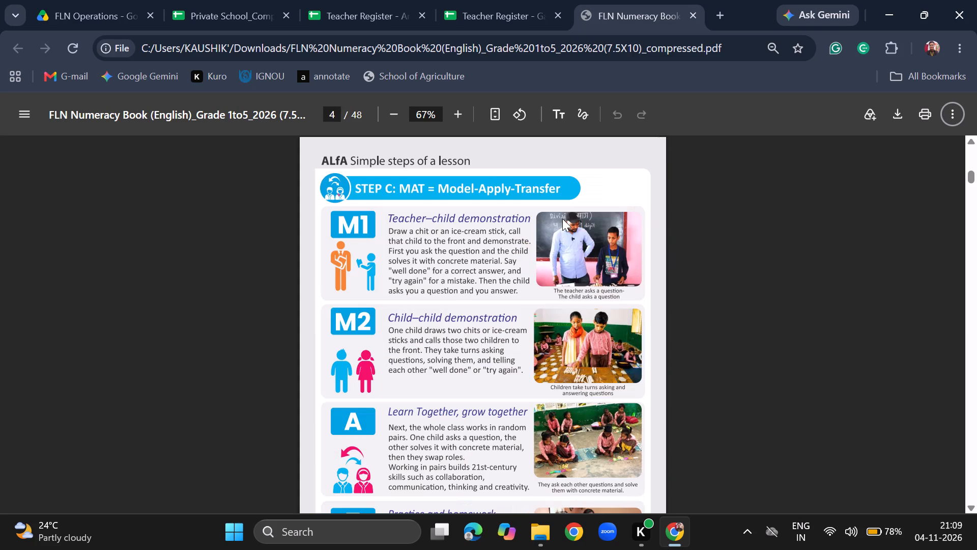
# Return to the competency mapping and close the FLN Numeracy Book and the Gangotri teacher register.
pyautogui.click(243, 3)
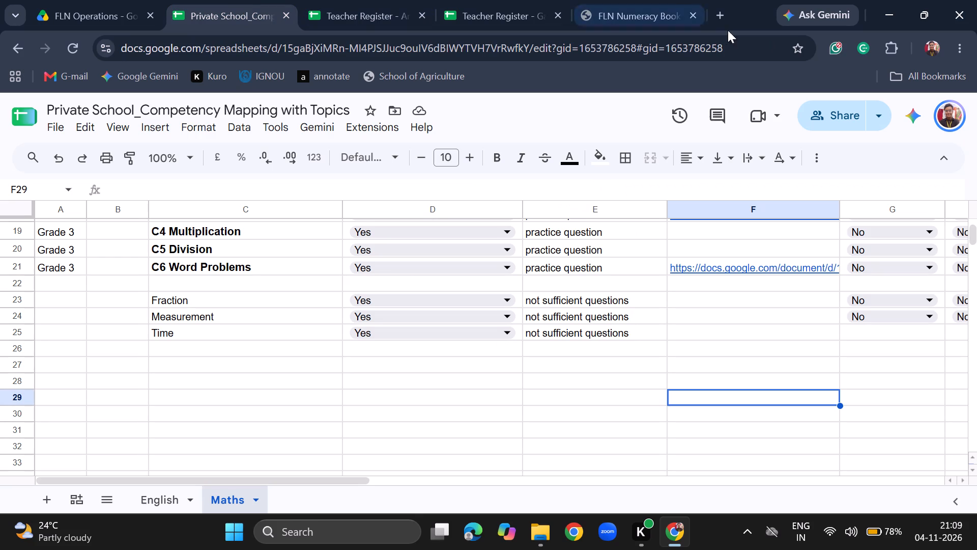
pyautogui.click(692, 15)
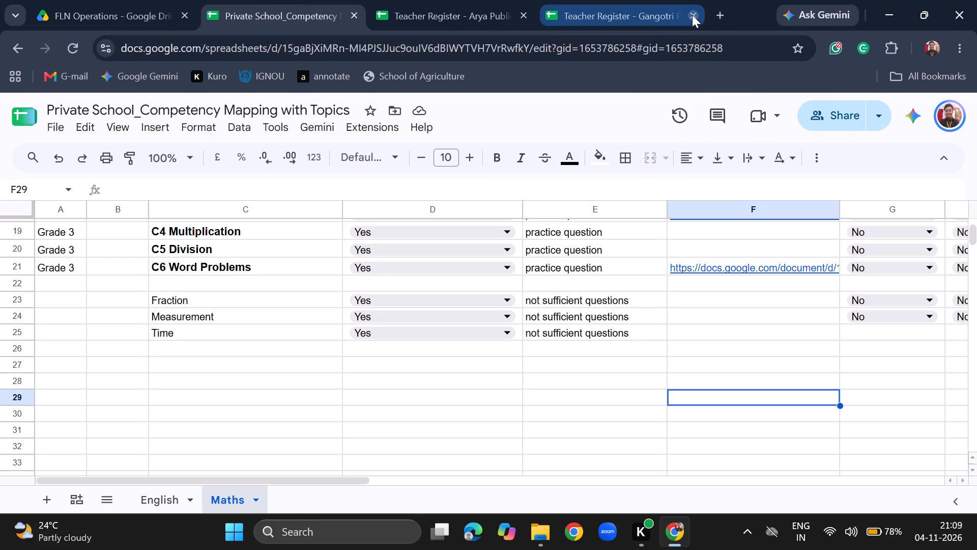
pyautogui.click(692, 15)
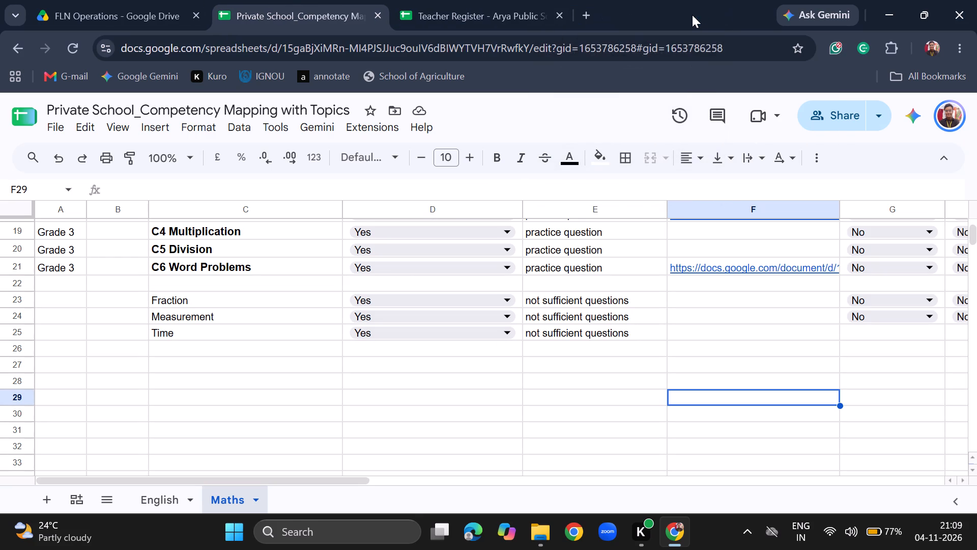
# Review the English sheet's Grade 1 to 3 competencies, with their statuses, comments and lesson plan links.
pyautogui.scroll(1, 692, 15)
pyautogui.click(164, 502)
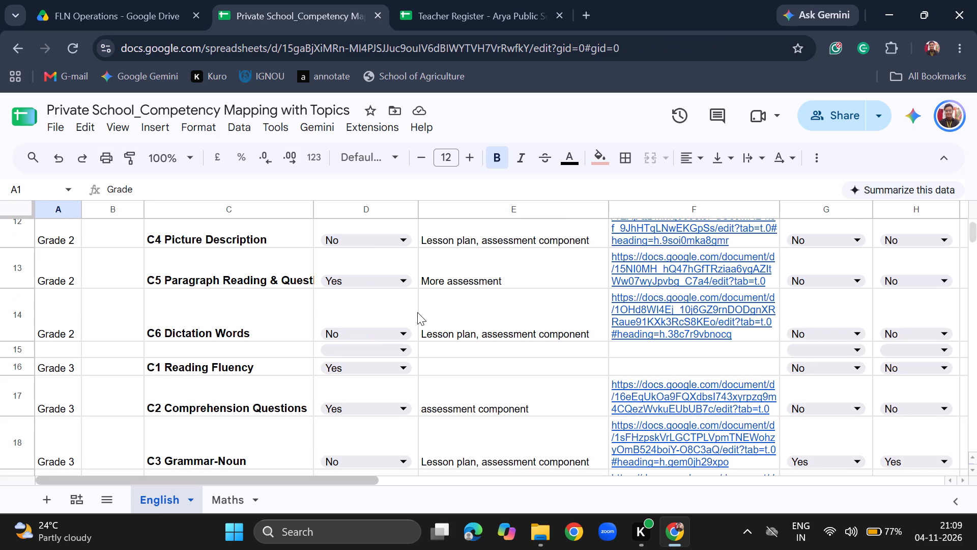
pyautogui.scroll(2, 417, 312)
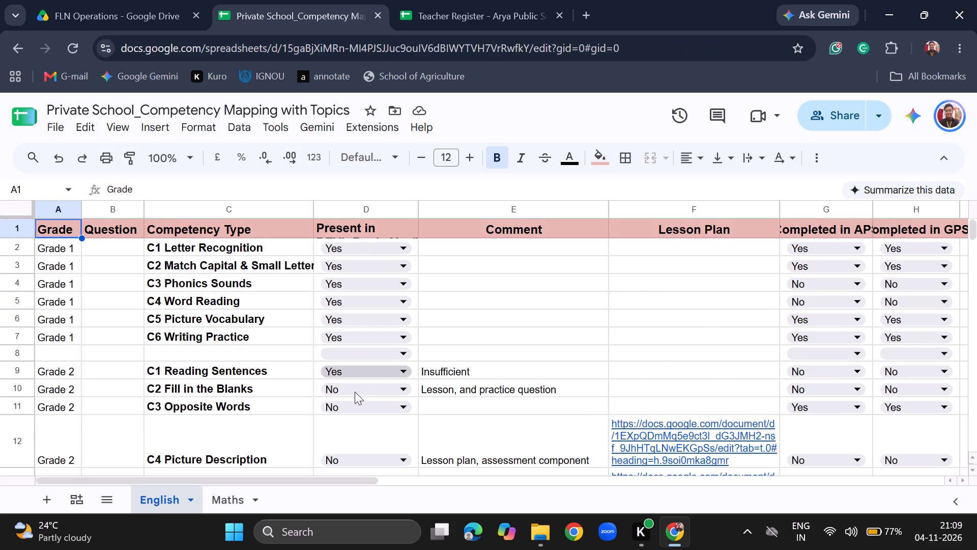
pyautogui.scroll(-6, 266, 376)
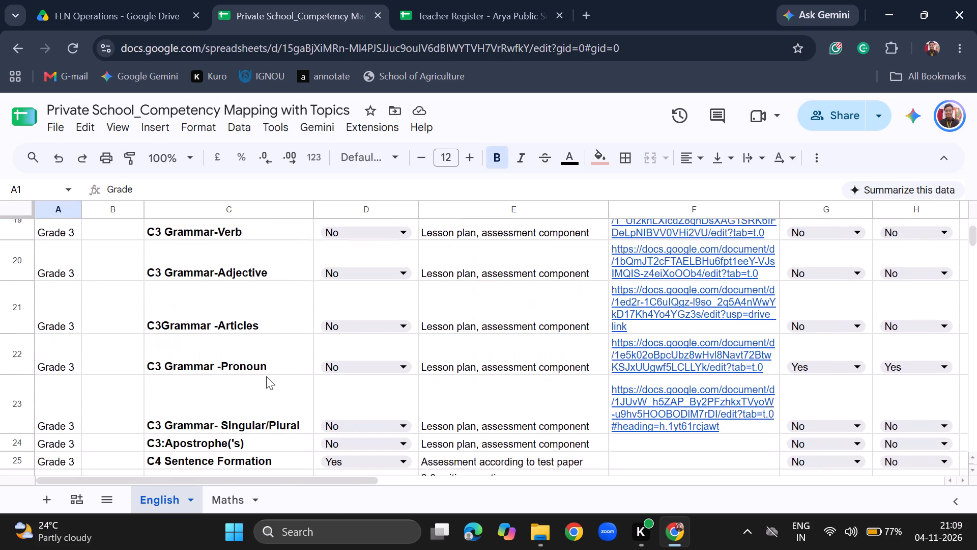
pyautogui.scroll(-1, 266, 376)
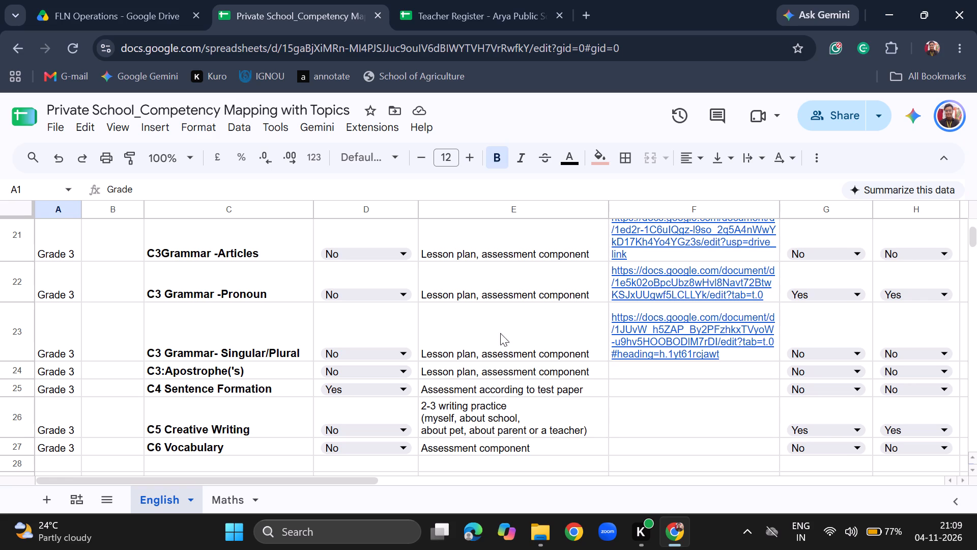
pyautogui.hscroll(1, 445, 319)
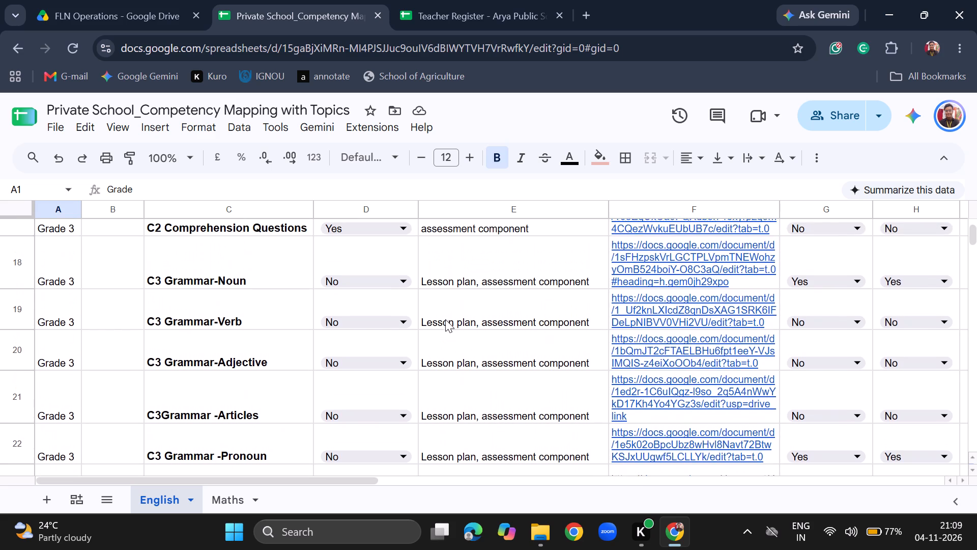
pyautogui.hscroll(1, 445, 319)
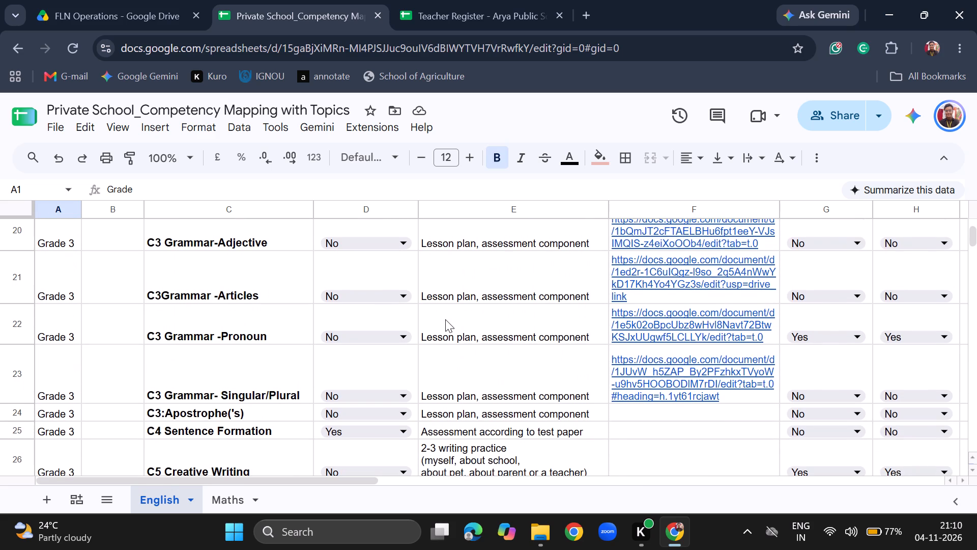
pyautogui.scroll(1, 445, 319)
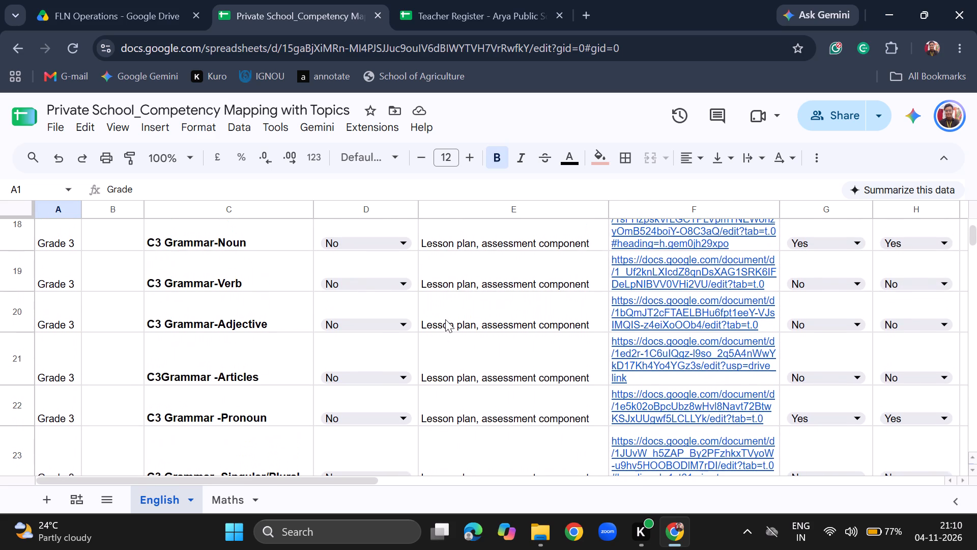
pyautogui.scroll(1, 445, 319)
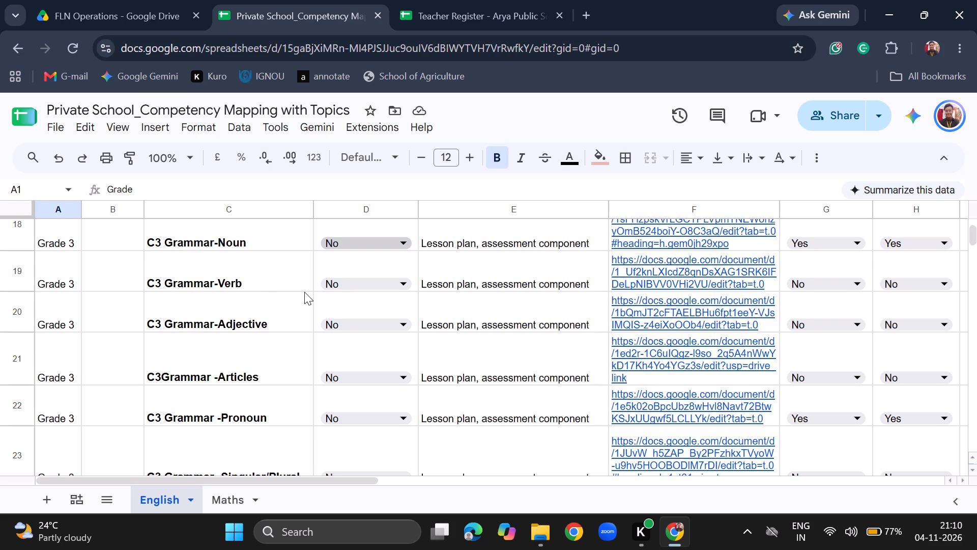
# Open the lesson plan linked in the Grade 3 C3 Grammar-Articles row, check it and close it.
pyautogui.scroll(-1, 304, 292)
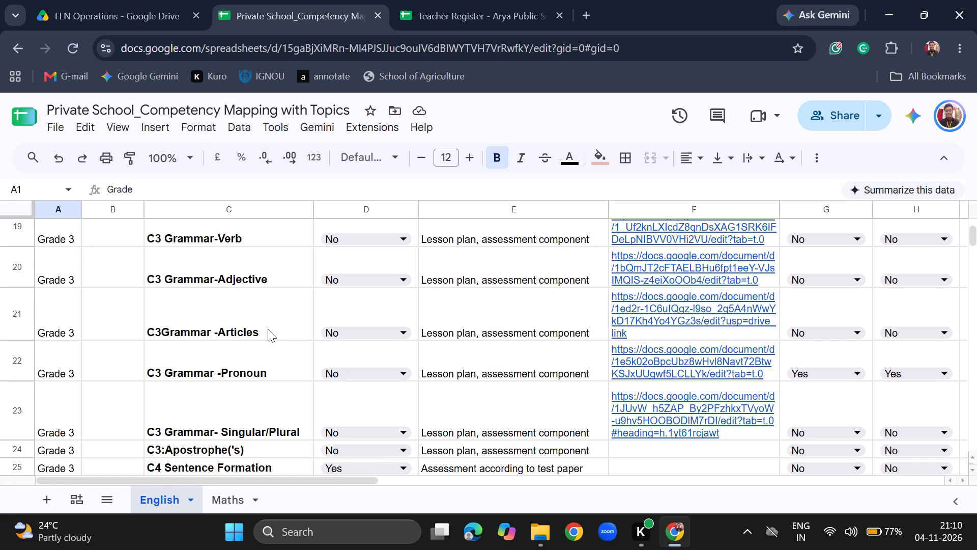
pyautogui.click(725, 304)
pyautogui.click(710, 360)
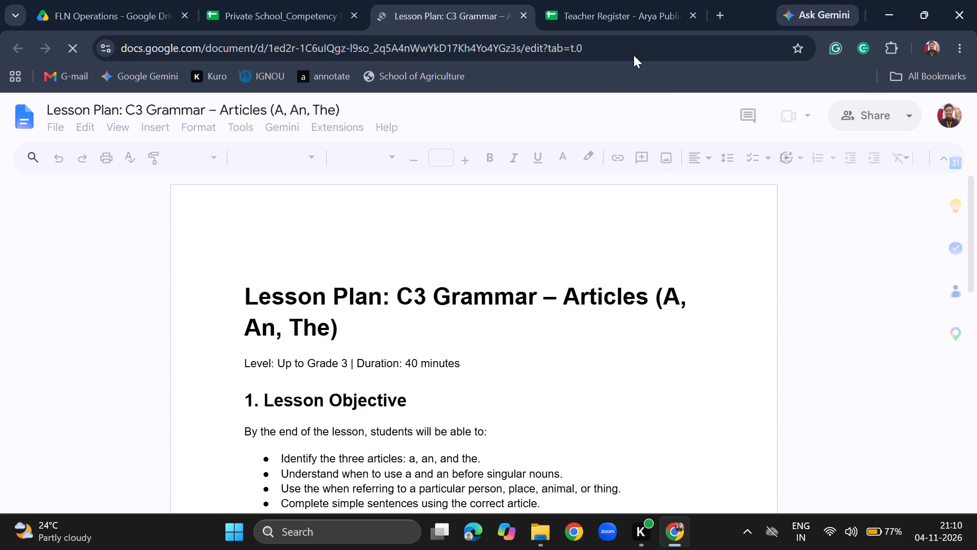
pyautogui.click(525, 20)
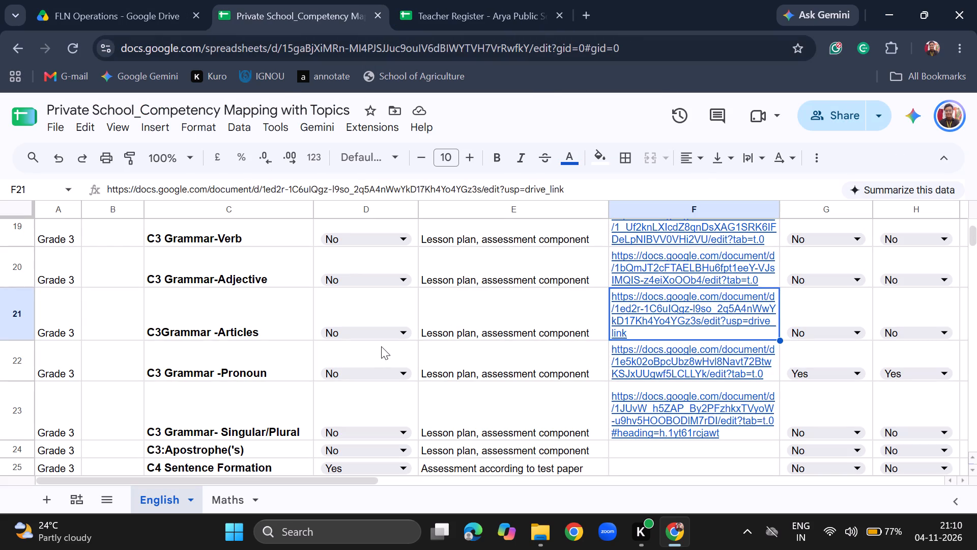
# Insert two blank rows below the Grade 3 C3:Apostrophe('s) row in the English sheet.
pyautogui.scroll(-1, 381, 346)
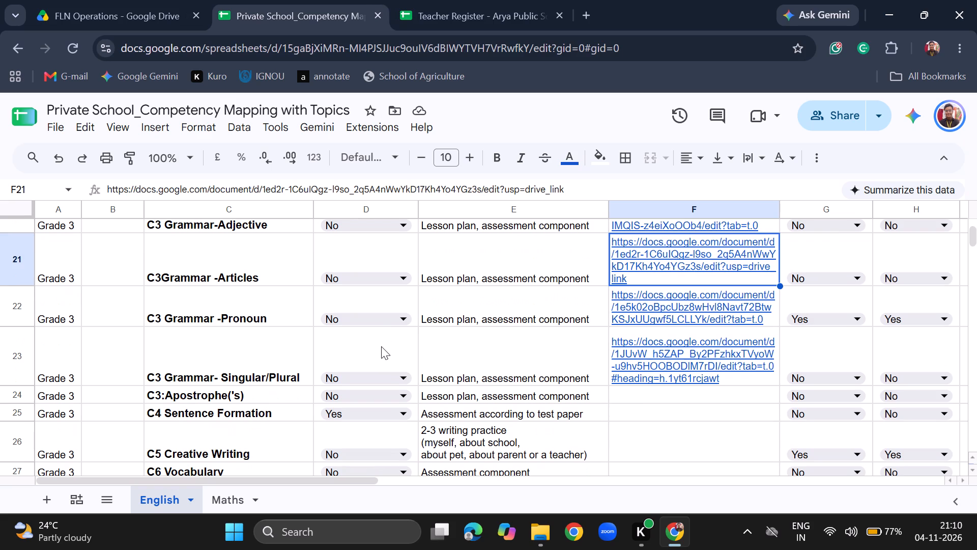
pyautogui.scroll(1, 247, 419)
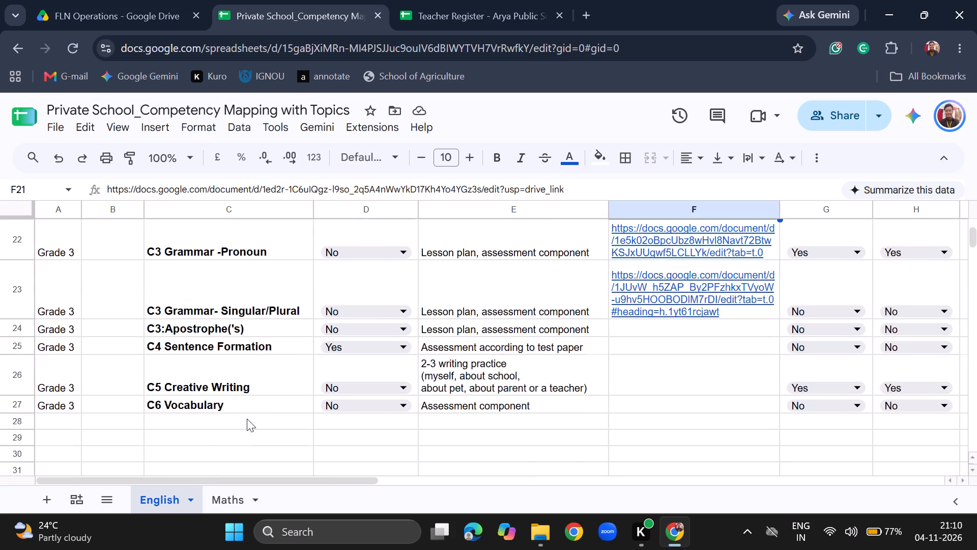
pyautogui.scroll(1, 247, 419)
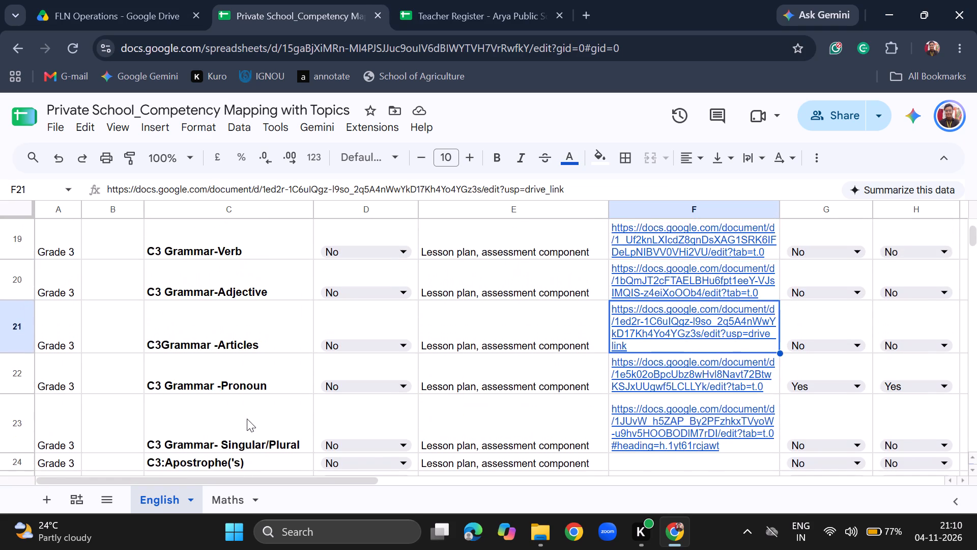
pyautogui.scroll(-3, 247, 419)
pyautogui.click(196, 370)
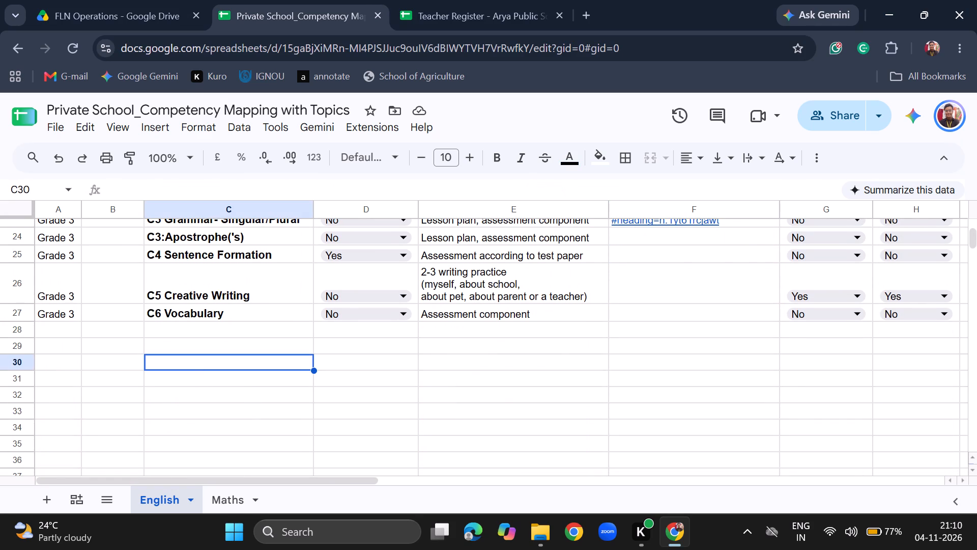
pyautogui.scroll(1, 196, 370)
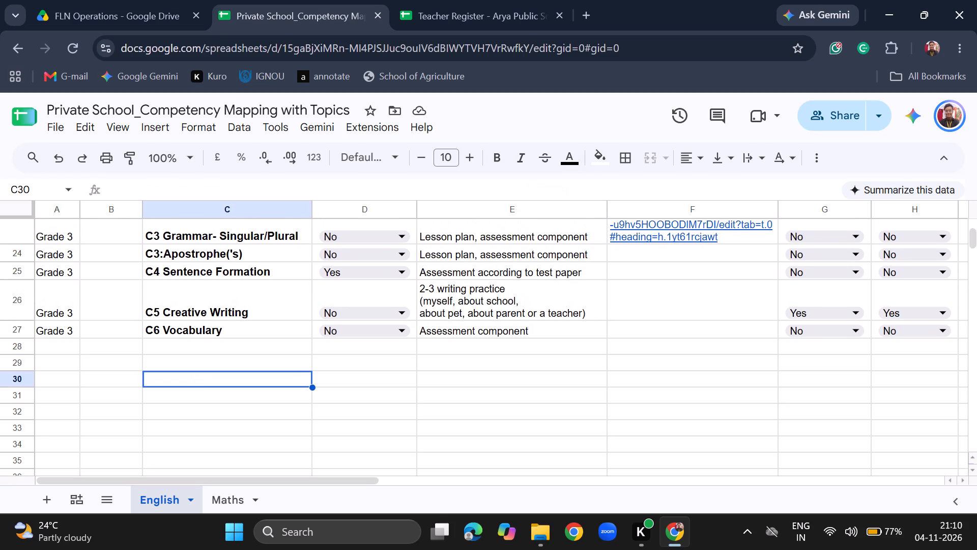
pyautogui.rightClick(16, 263)
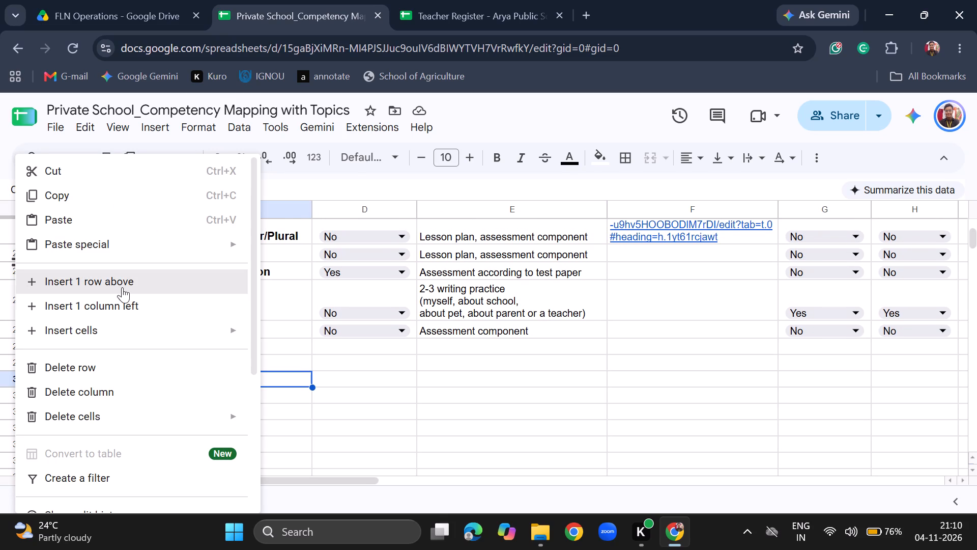
pyautogui.click(340, 278)
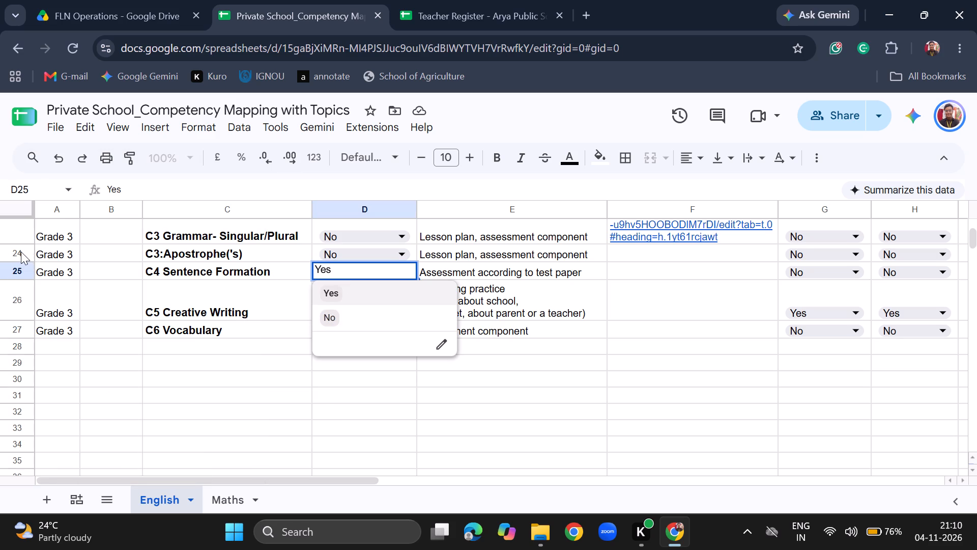
pyautogui.click(21, 252)
pyautogui.rightClick(21, 252)
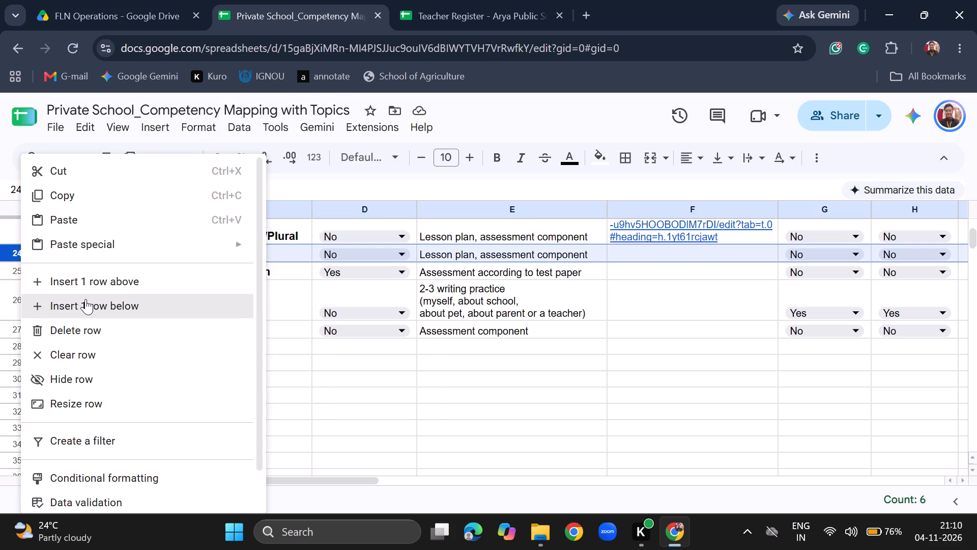
pyautogui.click(116, 308)
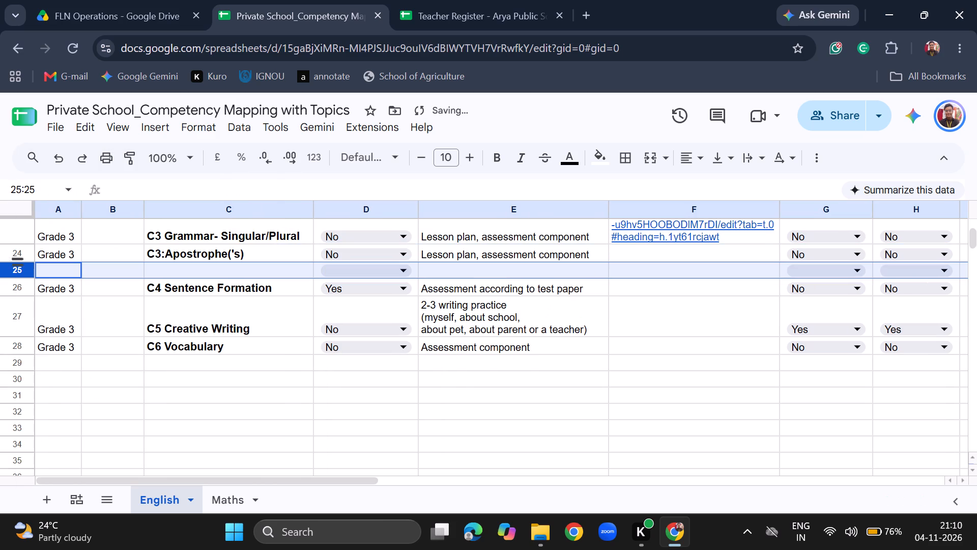
pyautogui.rightClick(11, 274)
pyautogui.click(70, 310)
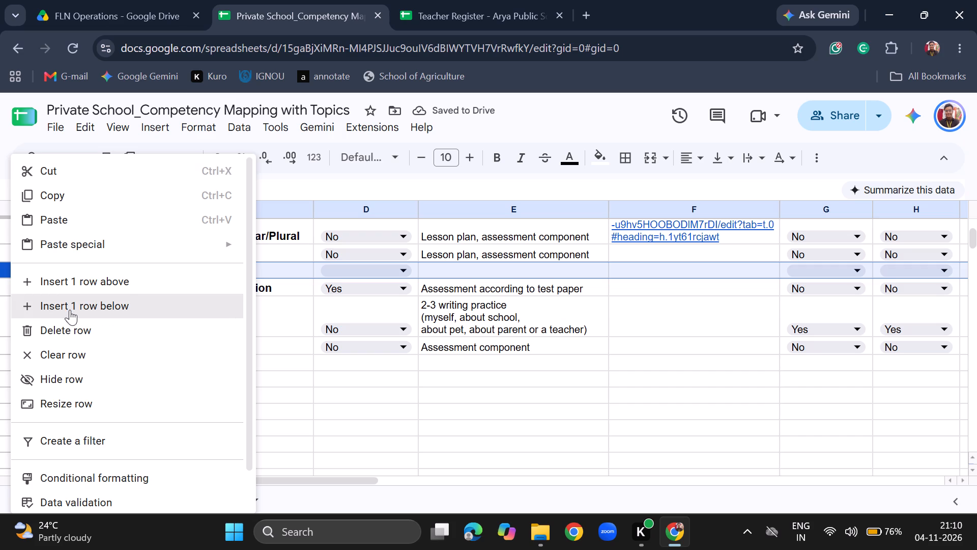
# Enter the competency "C3: Gender" in the first blank row below C3:Apostrophe('s).
pyautogui.click(250, 270)
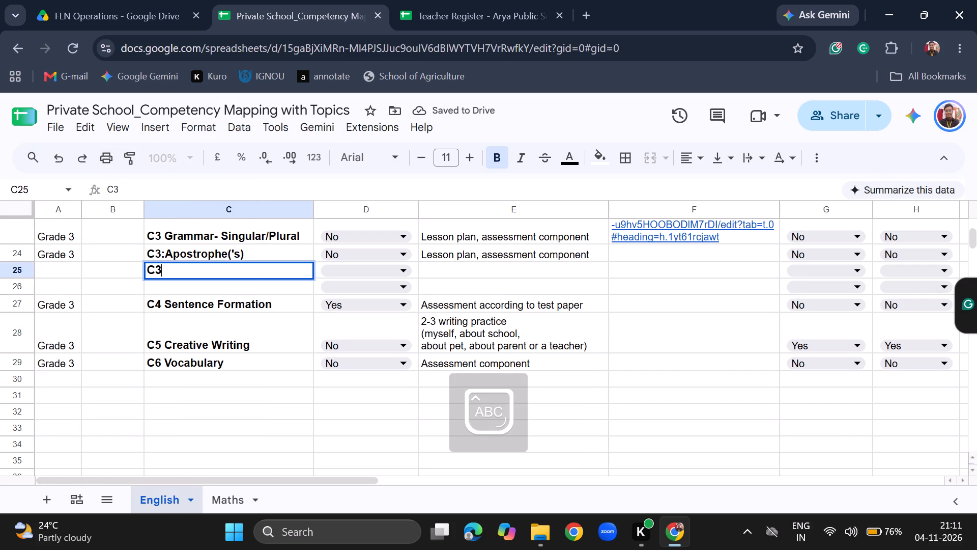
pyautogui.hotkey('shift', '"')
pyautogui.press('BackSpace')
pyautogui.write(':')
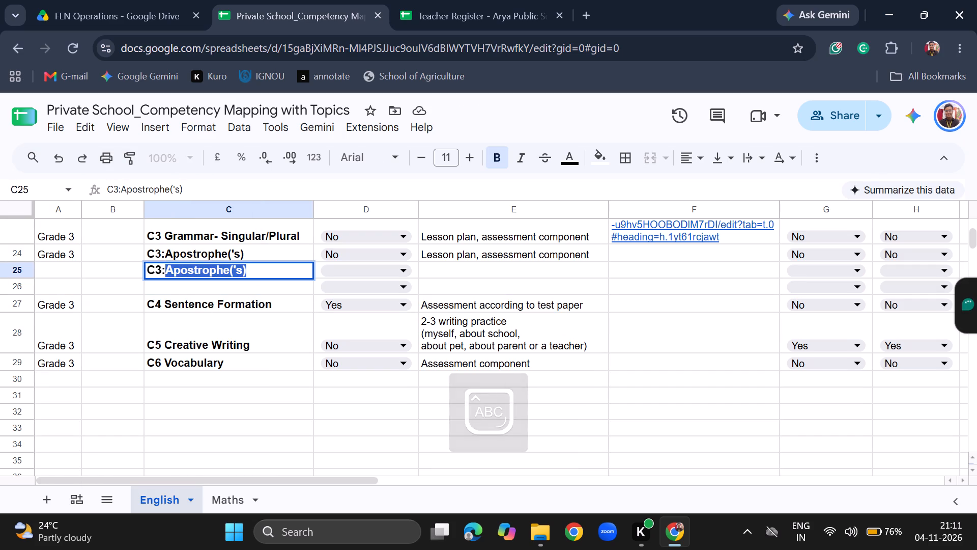
pyautogui.press('space')
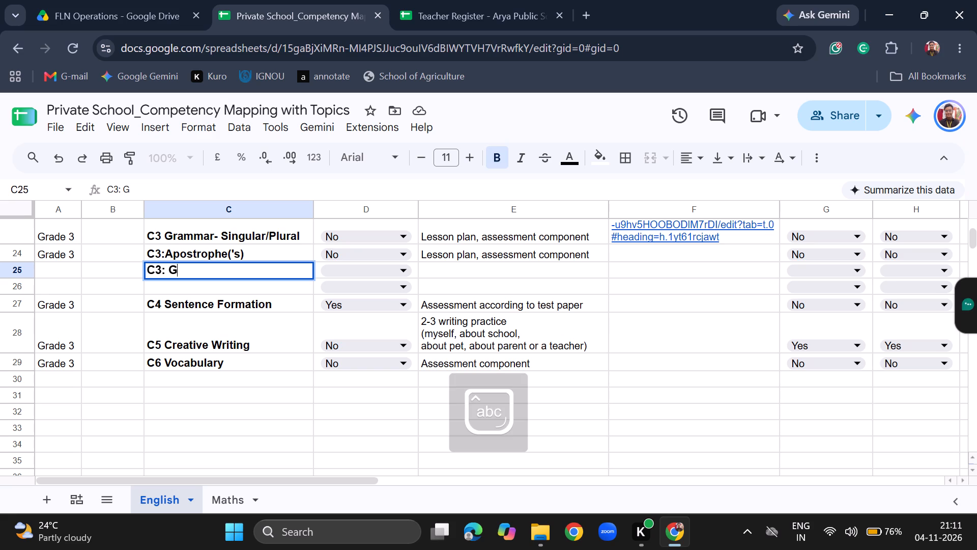
pyautogui.write('nder')
pyautogui.press('Return')
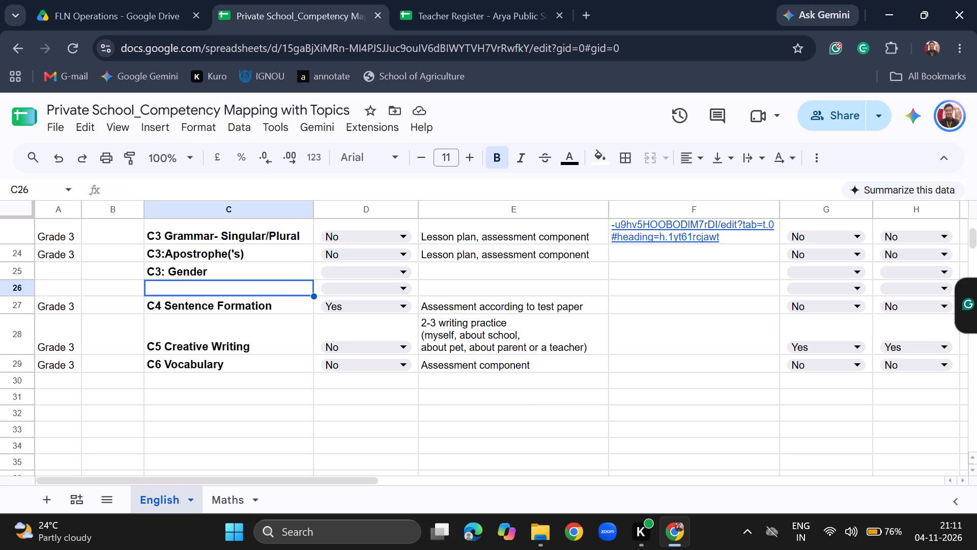
# Enter the competency "C3: Tenses" in the blank row below C3: Gender.
pyautogui.scroll(4, 250, 270)
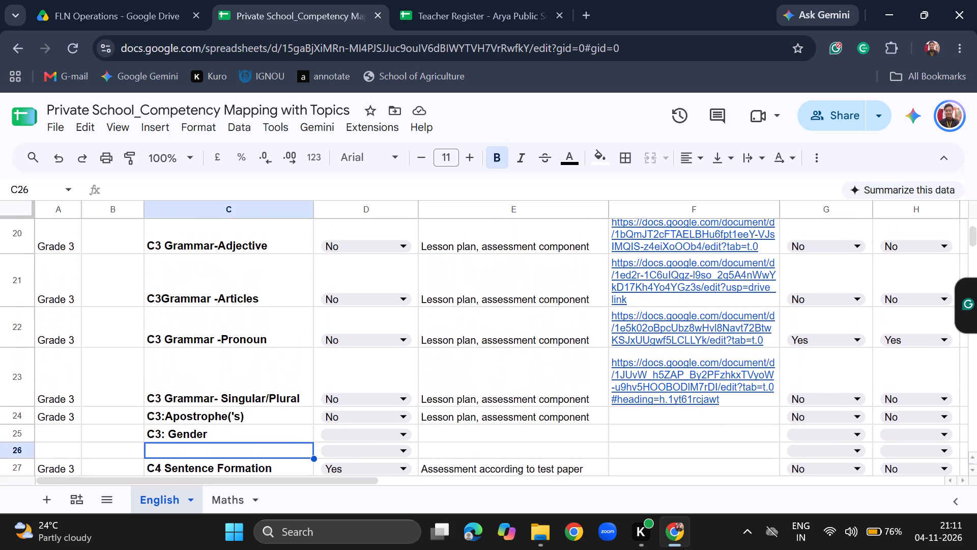
pyautogui.scroll(-1, 250, 270)
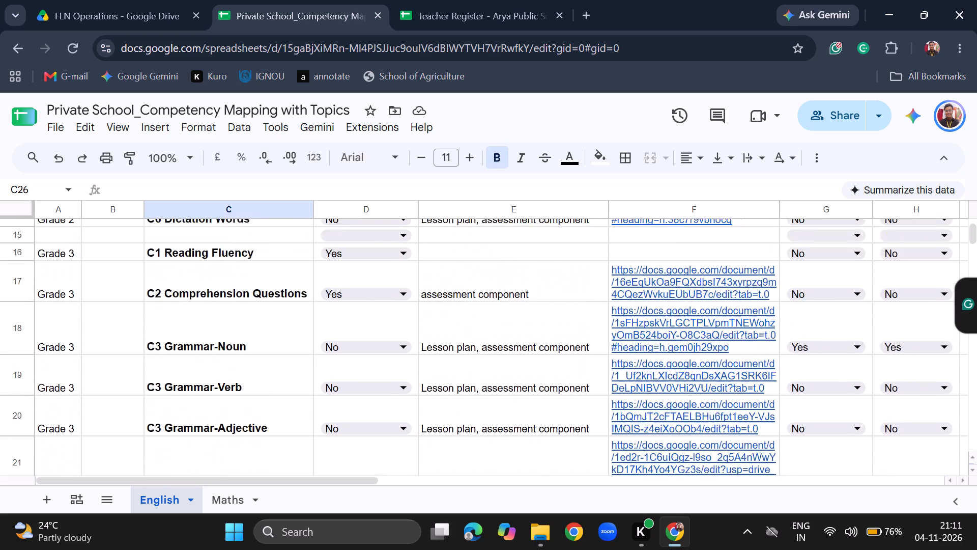
pyautogui.scroll(-3, 250, 270)
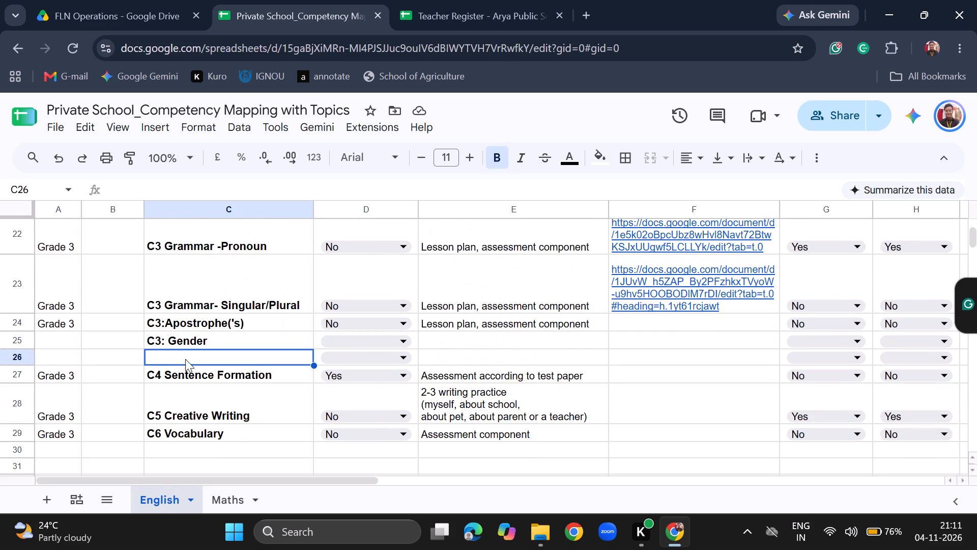
pyautogui.write('C3')
pyautogui.write(':')
pyautogui.press('space')
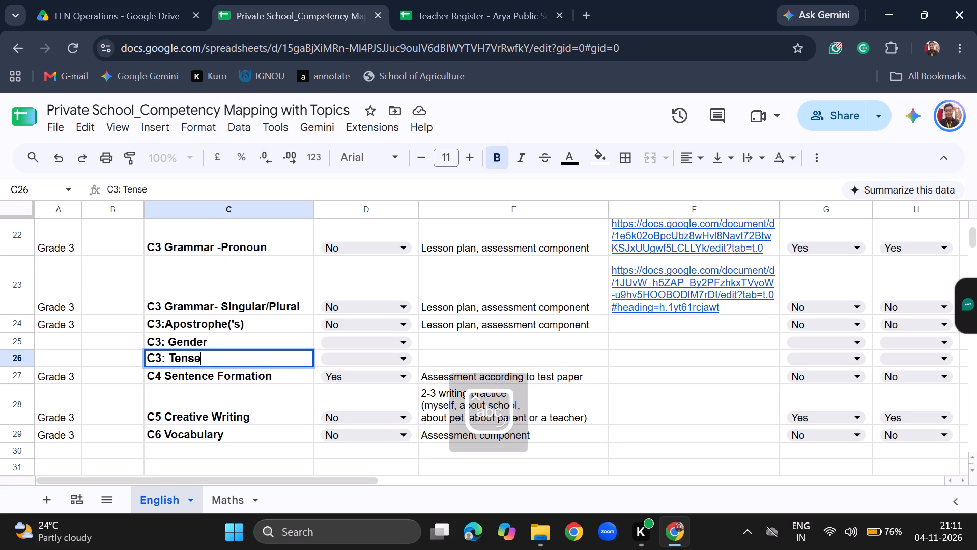
# Insert a blank row below the C3: Tenses row.
pyautogui.click(16, 358)
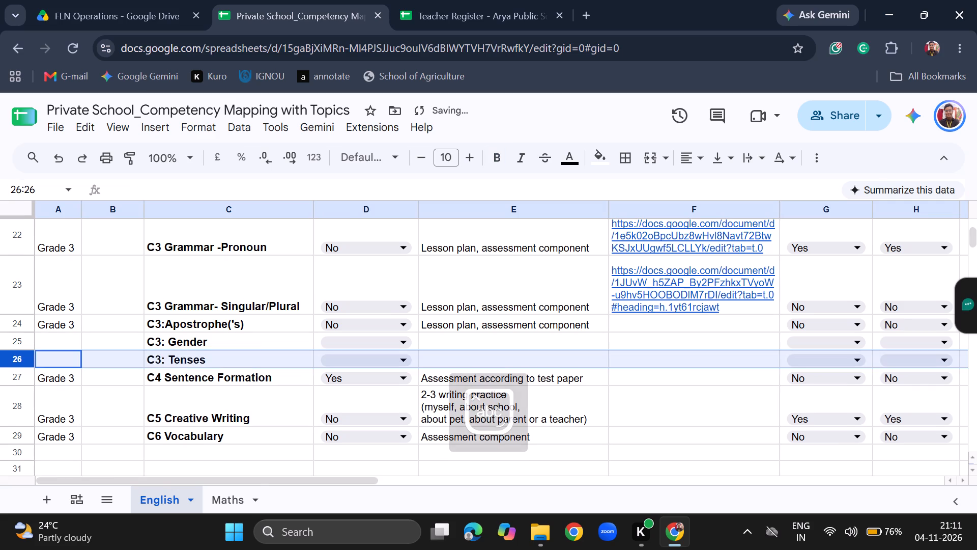
pyautogui.rightClick(16, 358)
pyautogui.click(171, 304)
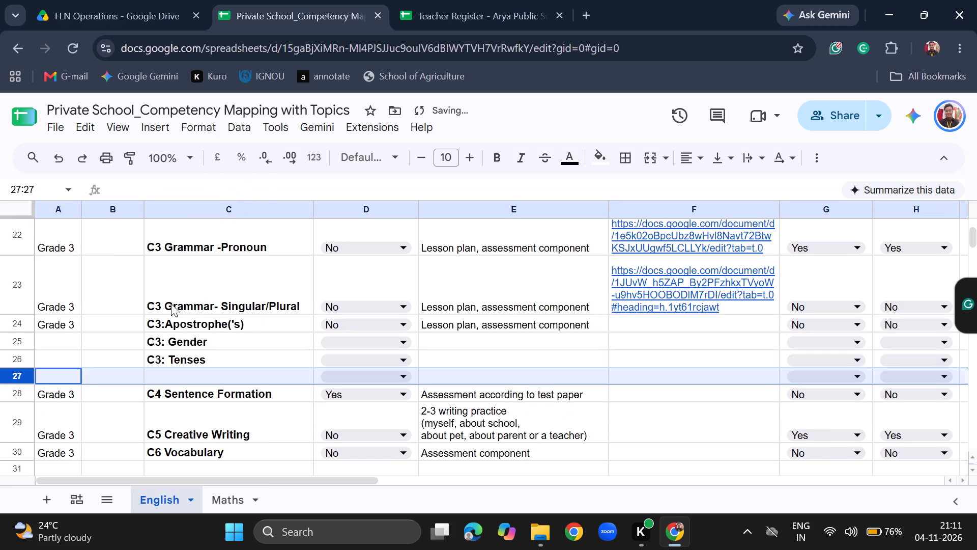
# Review the Grade 3 competencies from Reading Fluency through the C3 grammar topics for what is already listed.
pyautogui.click(243, 375)
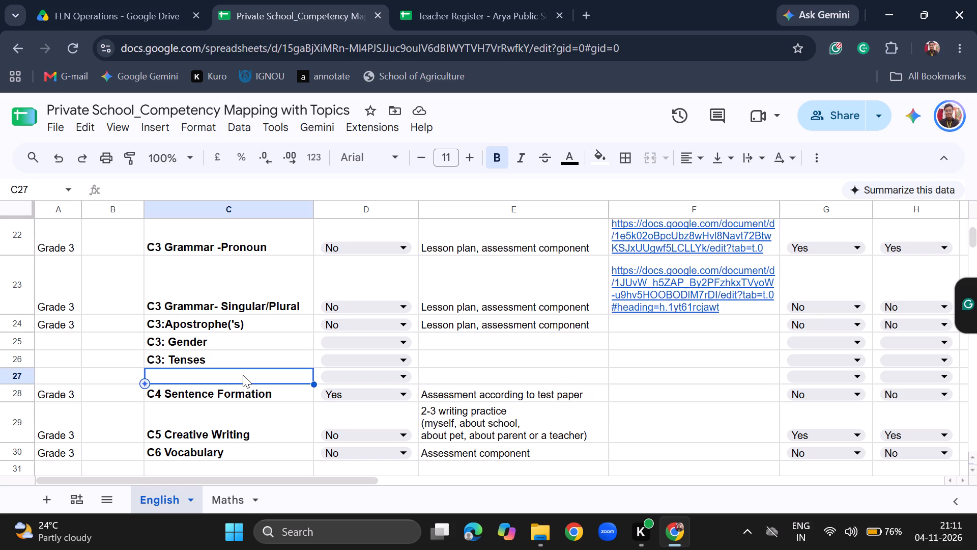
pyautogui.scroll(1, 243, 375)
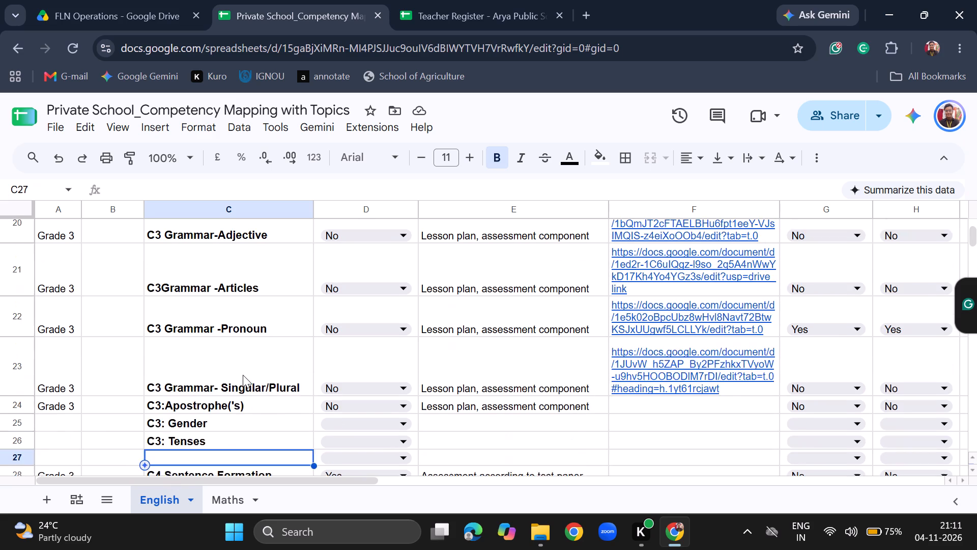
pyautogui.scroll(4, 243, 375)
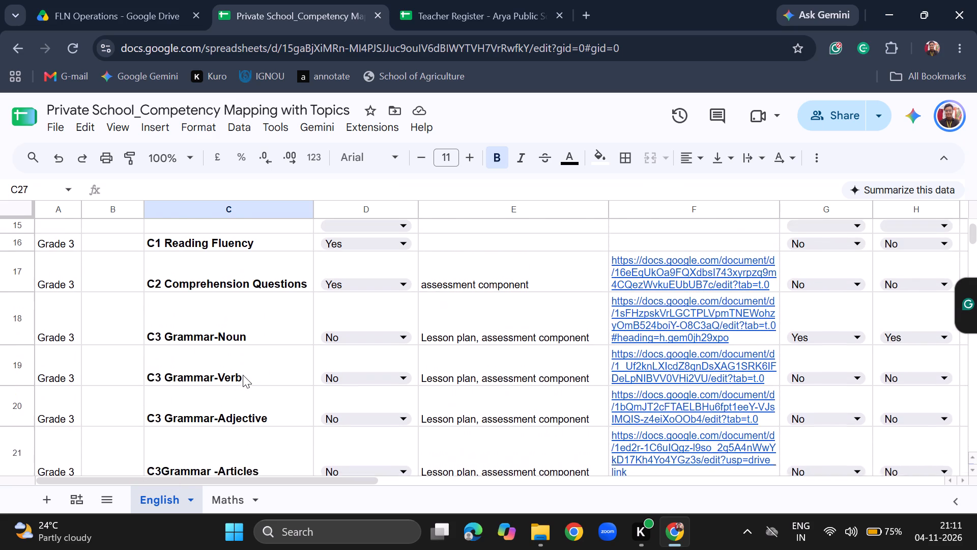
pyautogui.scroll(1, 243, 375)
pyautogui.scroll(-2, 243, 375)
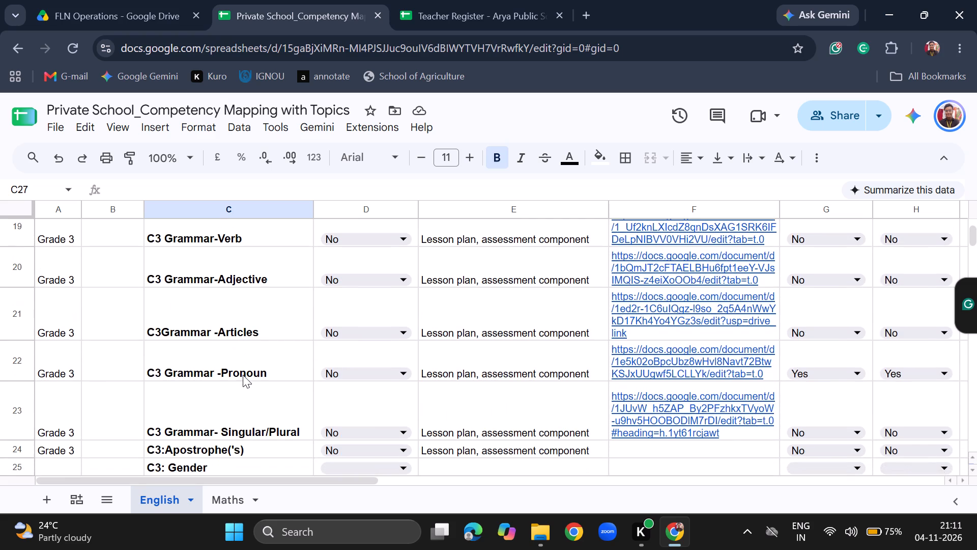
pyautogui.scroll(-3, 243, 375)
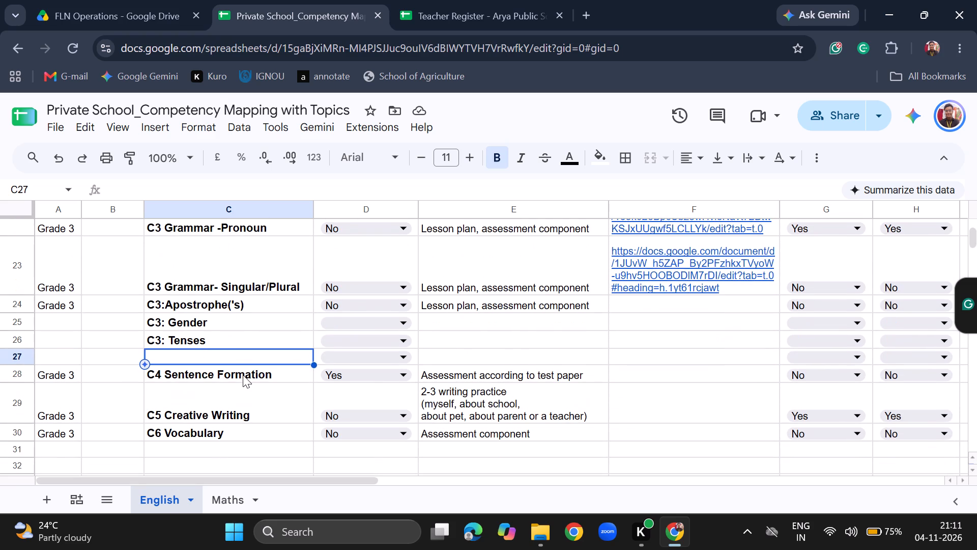
# Insert three more blank rows between the blank row under C3: Tenses and C4 Sentence Formation.
pyautogui.rightClick(10, 354)
pyautogui.click(135, 307)
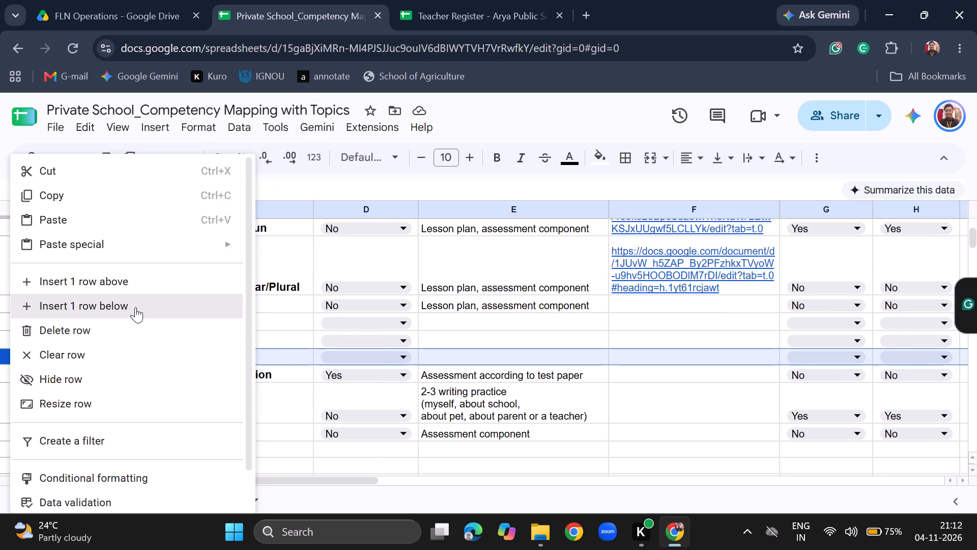
pyautogui.rightClick(11, 376)
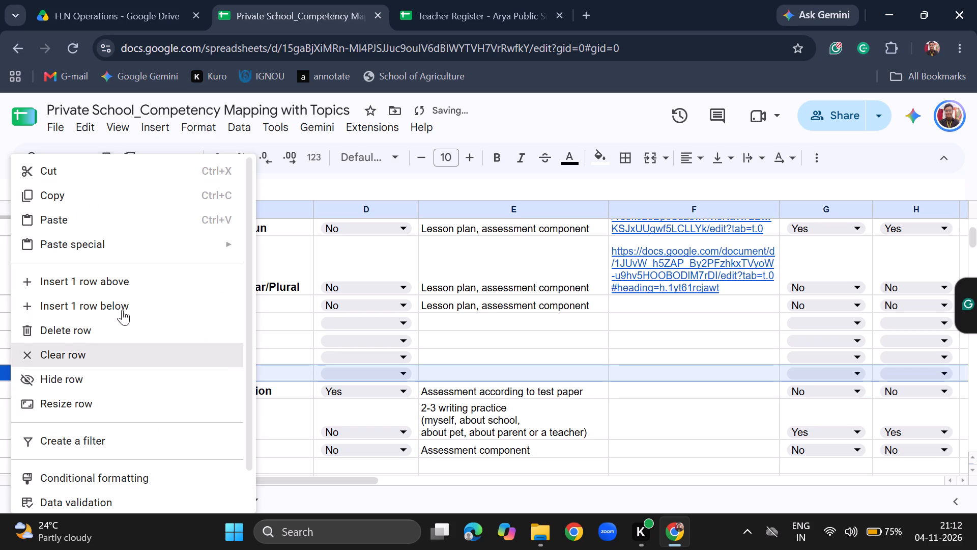
pyautogui.click(131, 305)
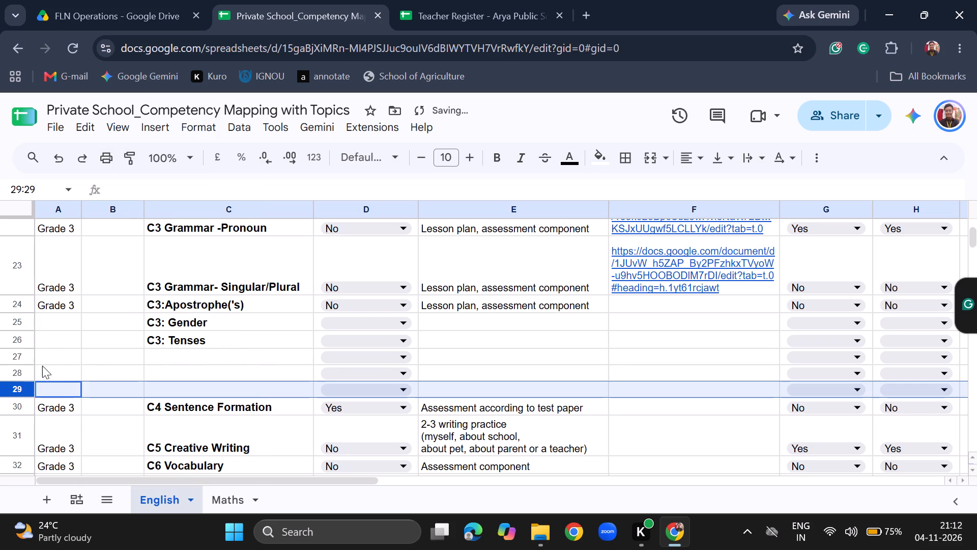
pyautogui.rightClick(4, 392)
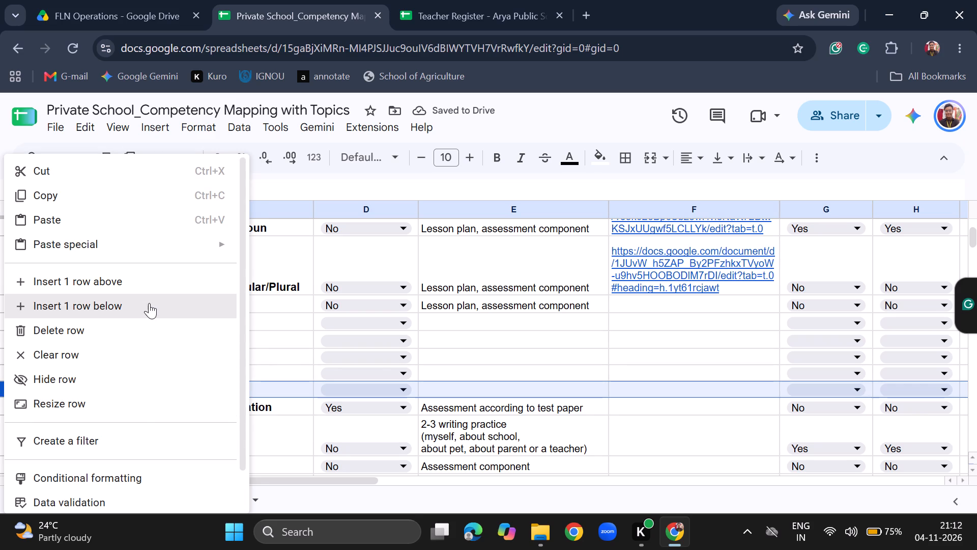
pyautogui.click(149, 304)
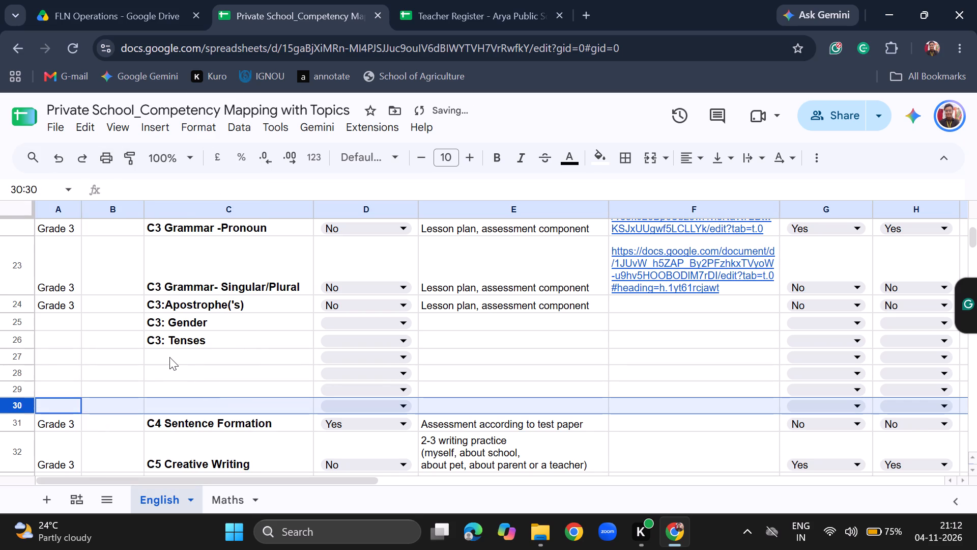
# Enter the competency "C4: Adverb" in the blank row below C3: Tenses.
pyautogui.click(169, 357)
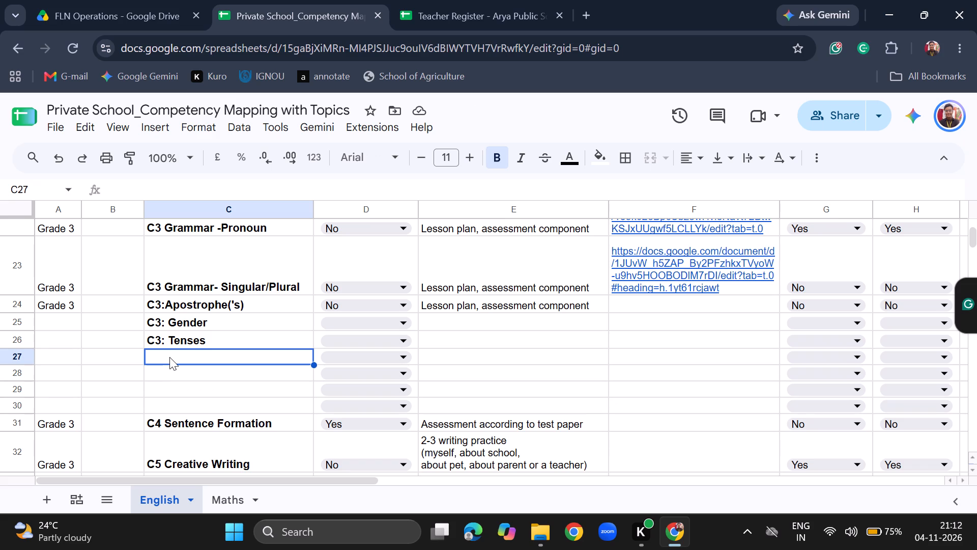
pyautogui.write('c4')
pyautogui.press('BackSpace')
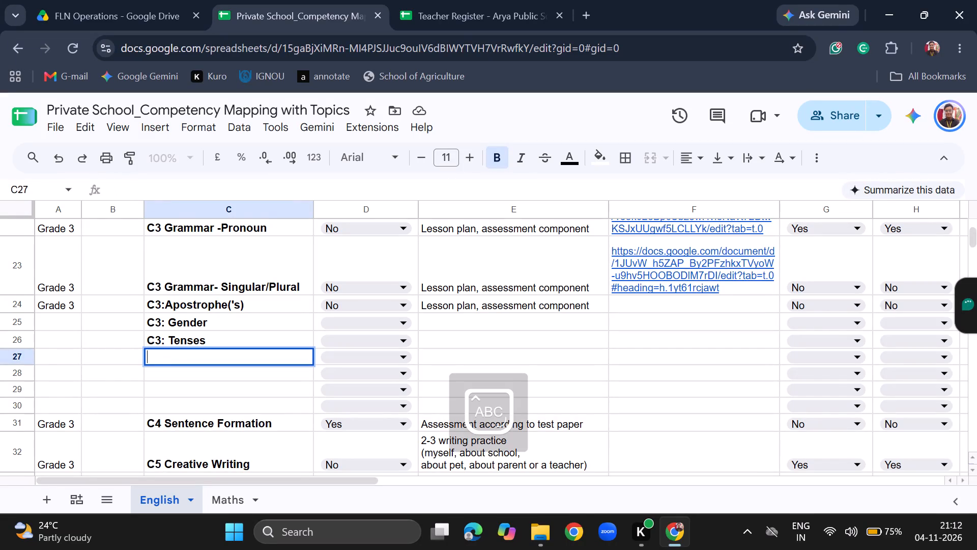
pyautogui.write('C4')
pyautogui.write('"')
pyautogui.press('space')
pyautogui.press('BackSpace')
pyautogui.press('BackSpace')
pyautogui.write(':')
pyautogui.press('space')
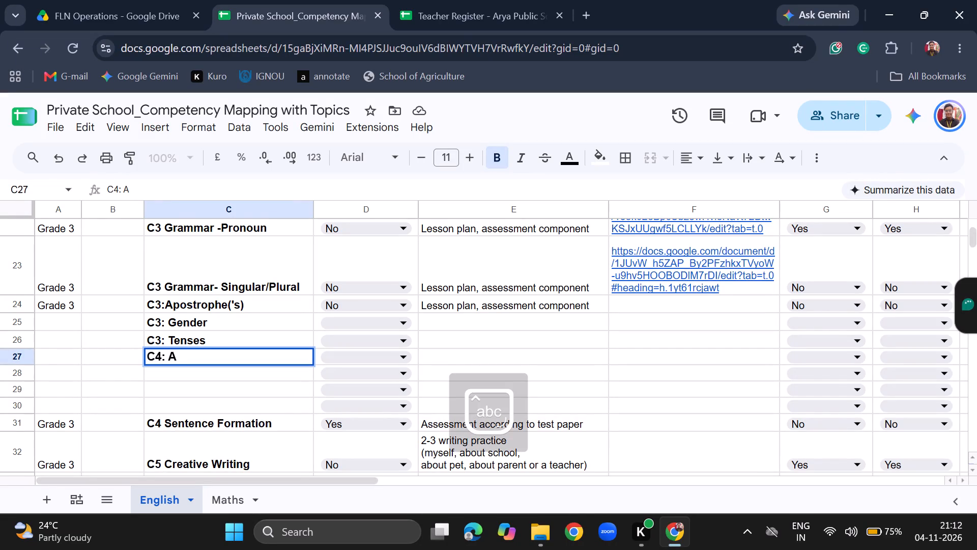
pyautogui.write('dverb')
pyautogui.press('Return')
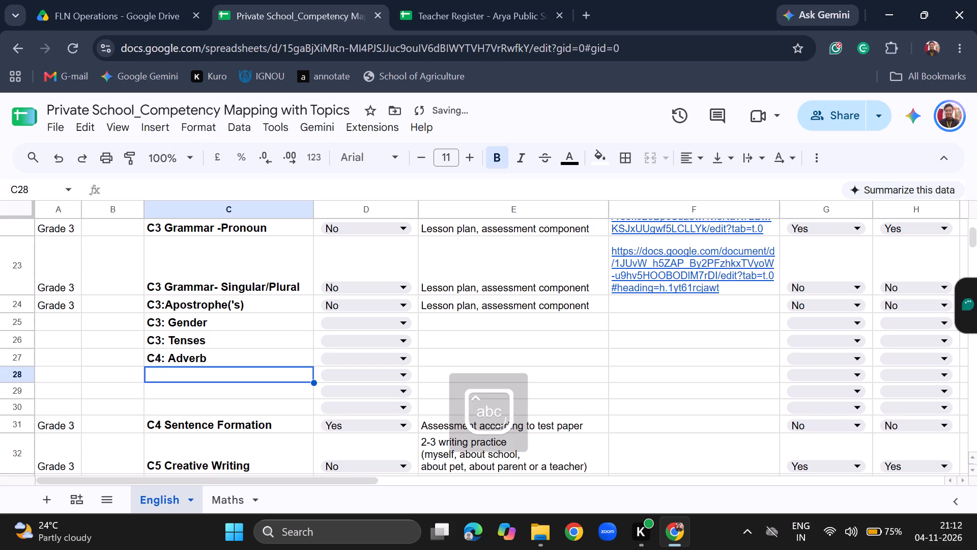
# Replace the competency label in the row below C3: Tenses with "C3: Adverb".
pyautogui.press('Up')
pyautogui.press('Up')
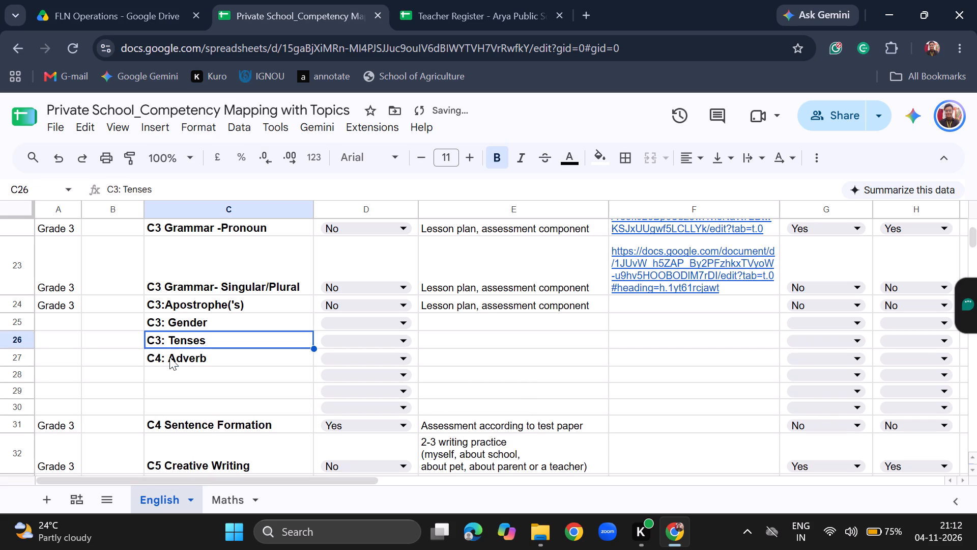
pyautogui.press('Down')
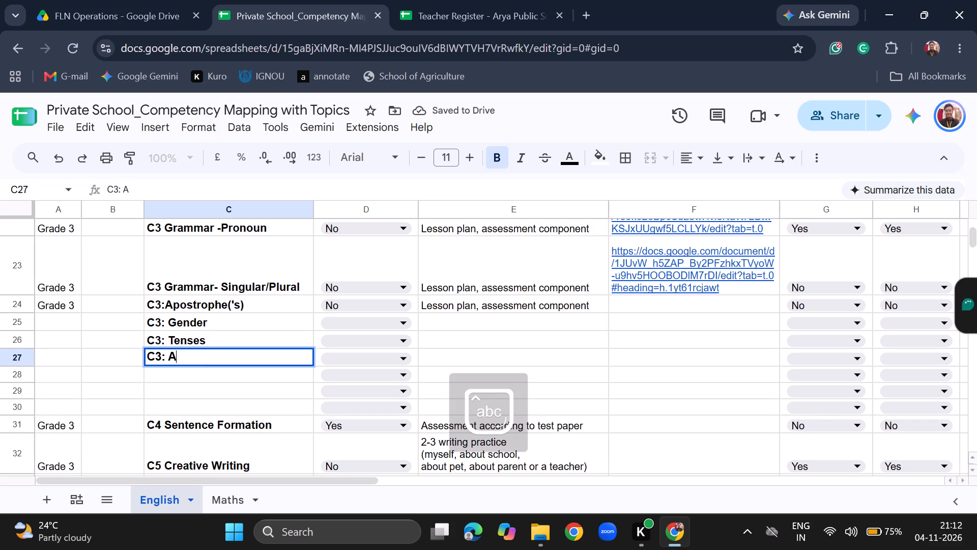
pyautogui.press('Return')
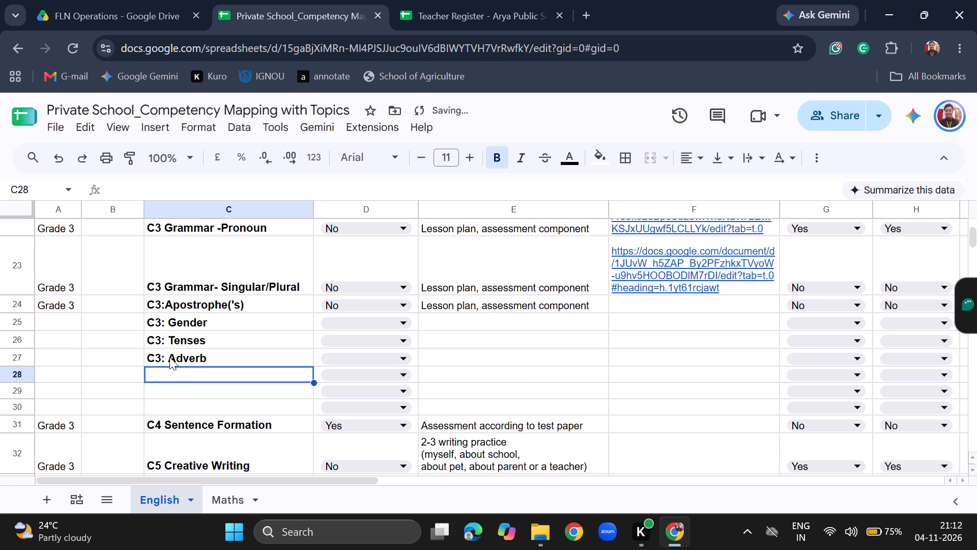
# Enter the competency "C3: Preposition" in the blank row below C3: Adverb.
pyautogui.scroll(2, 169, 357)
pyautogui.hscroll(1, 169, 357)
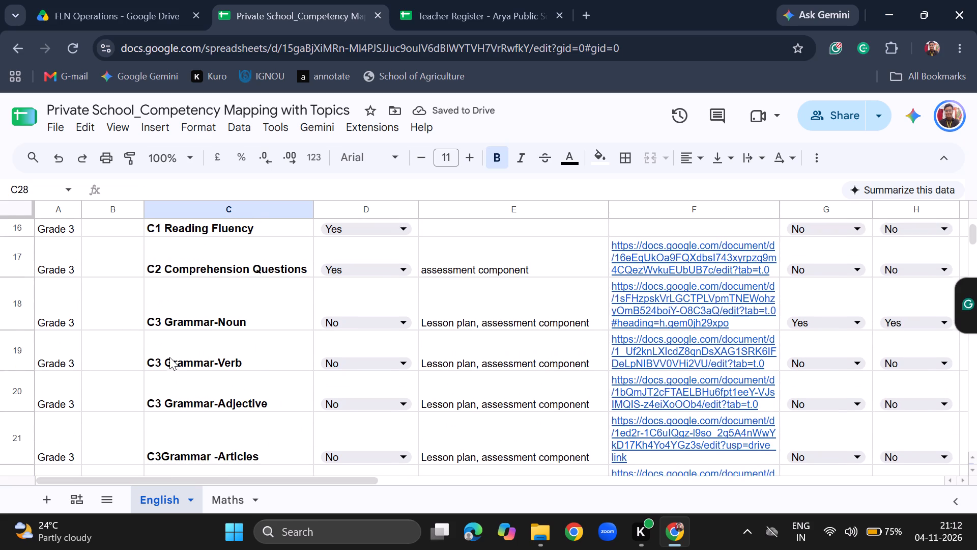
pyautogui.hscroll(1, 169, 357)
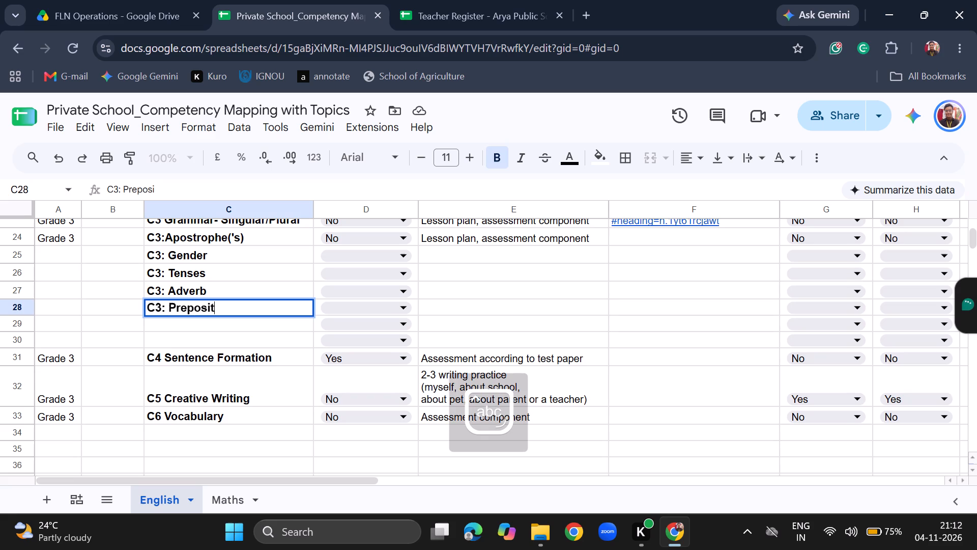
pyautogui.press('Return')
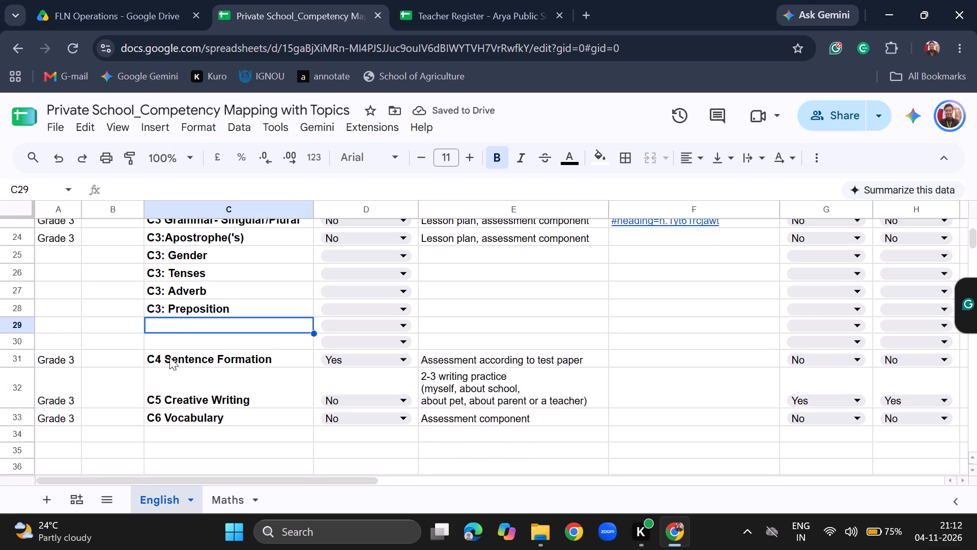
# Enter the competency "C3: Conjuction" in the blank row below C3: Preposition.
pyautogui.write('C3')
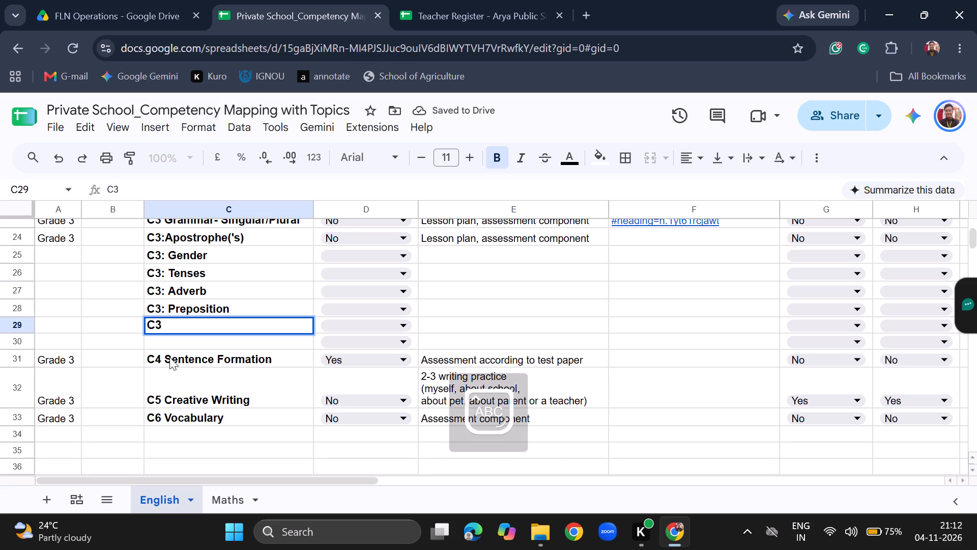
pyautogui.write(': C')
pyautogui.write('onj')
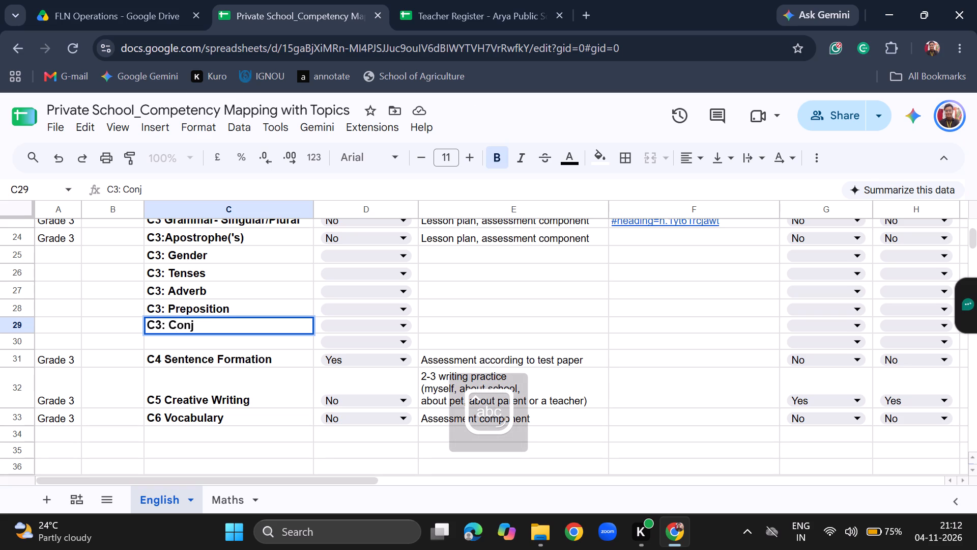
pyautogui.write('uction')
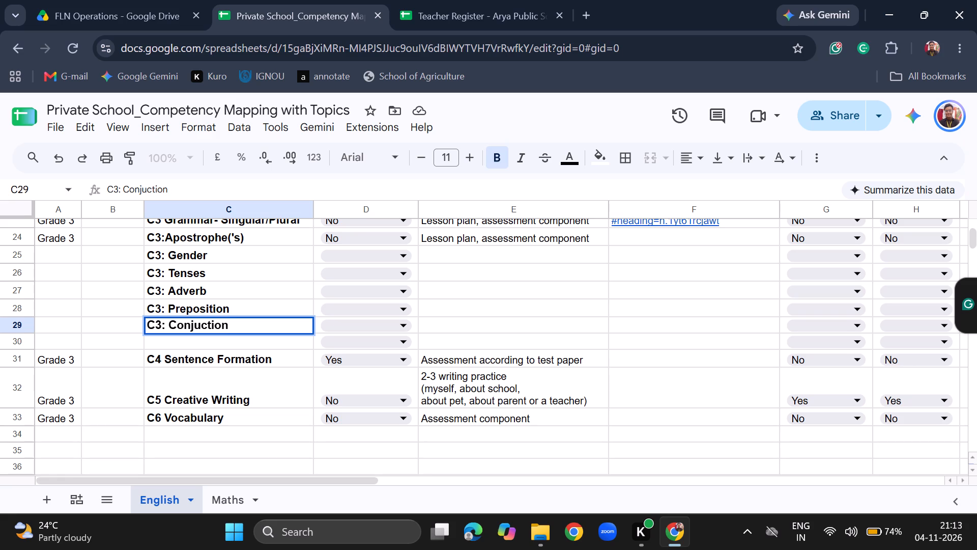
pyautogui.click(633, 289)
# Copy the comment "Lesson plan, assessment component" from the C3:Apostrophe('s) row to the Gender, Tenses, Adverb, Preposition and Conjuction rows.
pyautogui.scroll(1, 633, 289)
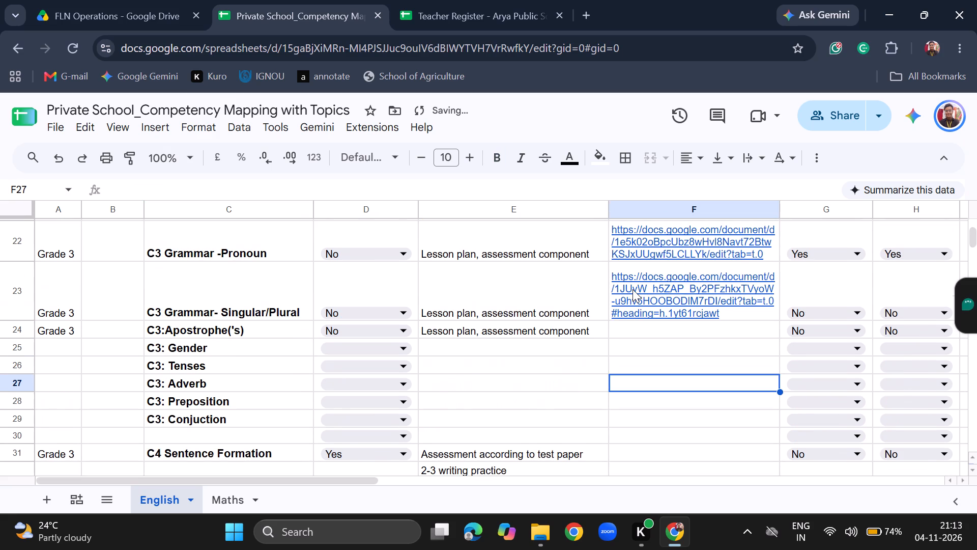
pyautogui.scroll(1, 633, 289)
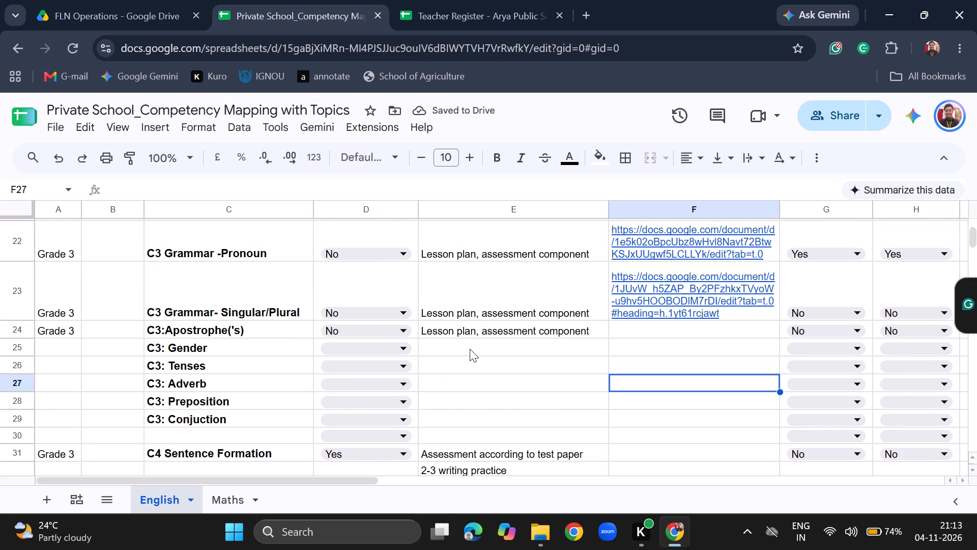
pyautogui.click(545, 330)
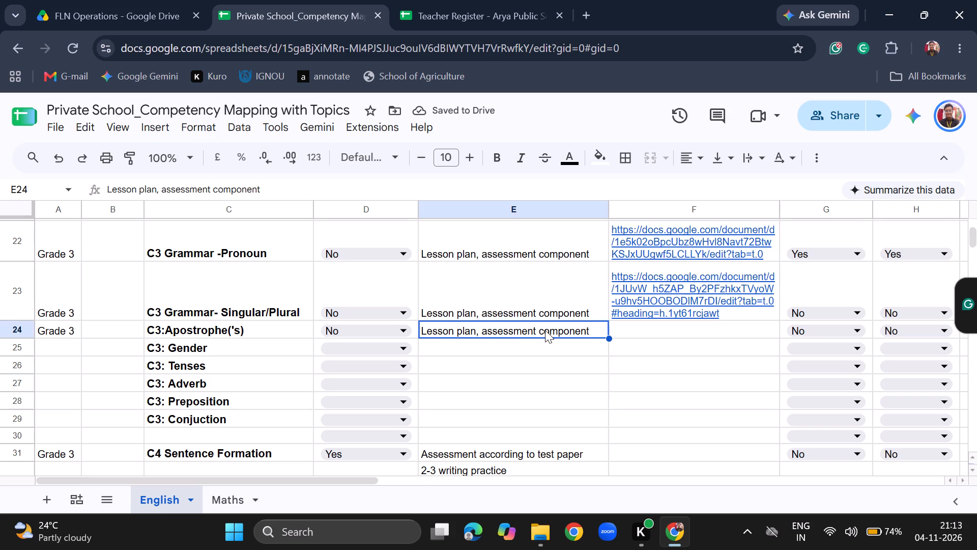
pyautogui.hotkey('ctrl', 'c')
pyautogui.press('Down')
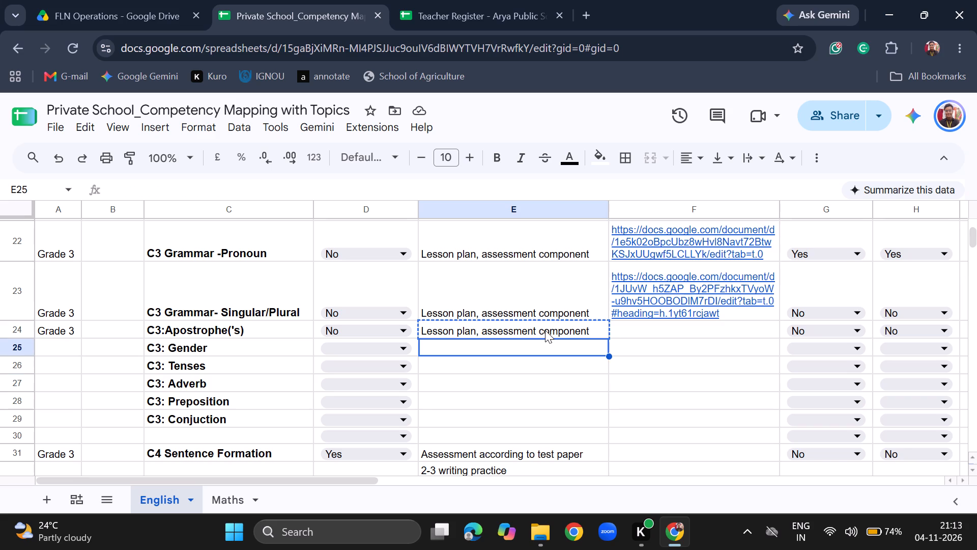
pyautogui.hotkey('ctrl', 'v')
pyautogui.press('Down')
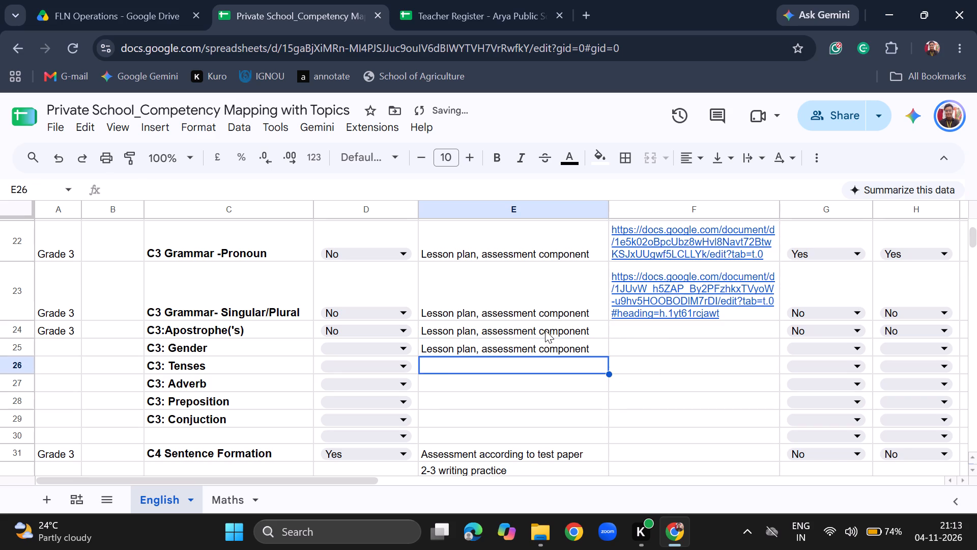
pyautogui.hotkey('ctrl', 'v')
pyautogui.press('Down')
pyautogui.hotkey('ctrl', 'v')
pyautogui.press('Down')
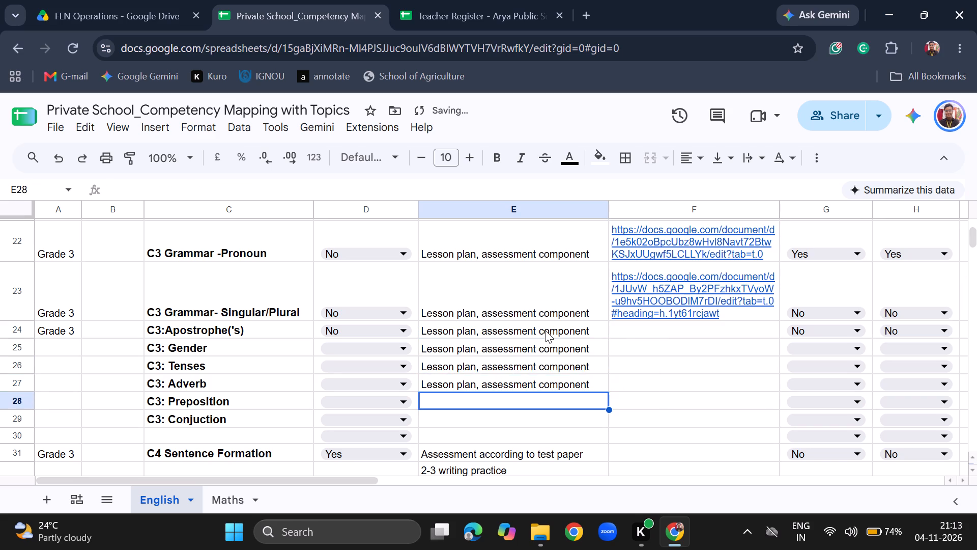
pyautogui.hotkey('ctrl', 'v')
pyautogui.press('Down')
pyautogui.hotkey('ctrl', 'v')
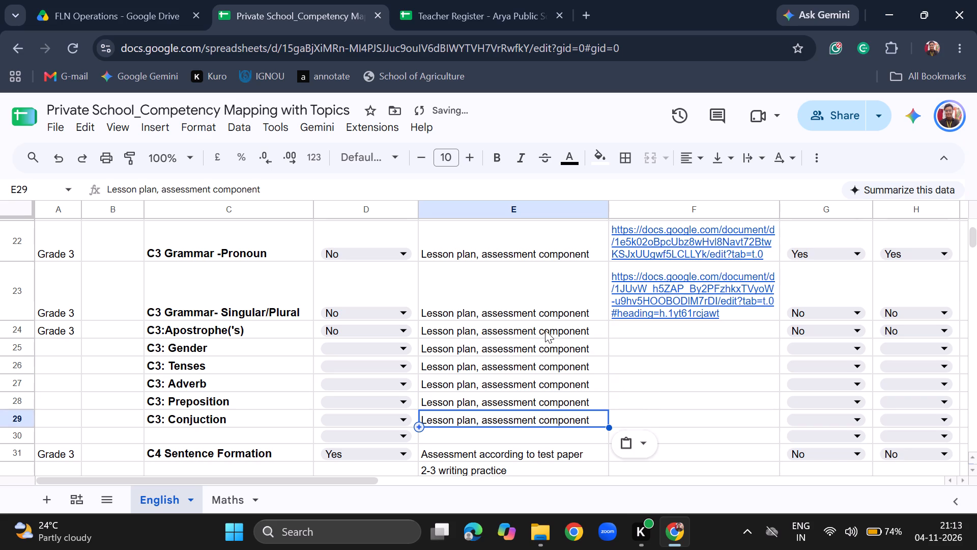
# Review the English competency rows from Grade 1 to Grade 3 for entries still missing.
pyautogui.press('Down')
pyautogui.press('Up')
pyautogui.press('Down')
pyautogui.press('Down')
pyautogui.press('Up')
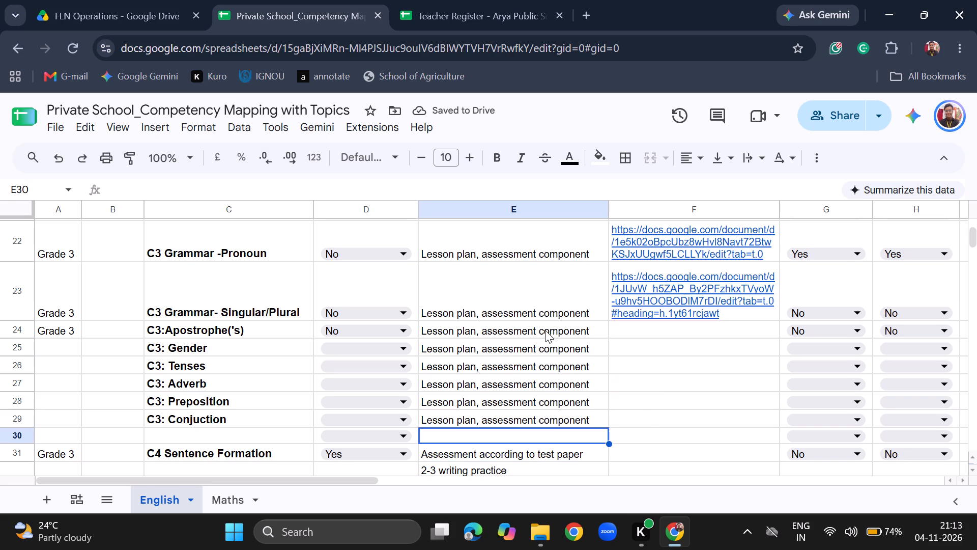
pyautogui.press('Up')
pyautogui.press('Down')
pyautogui.press('Down')
pyautogui.press('Down')
pyautogui.scroll(-1, 545, 330)
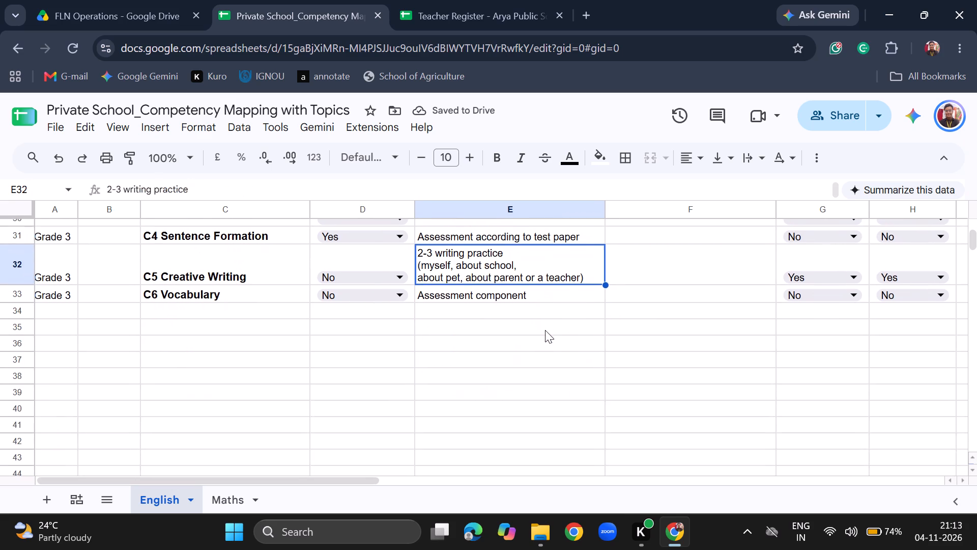
pyautogui.scroll(-1, 545, 330)
pyautogui.scroll(4, 545, 330)
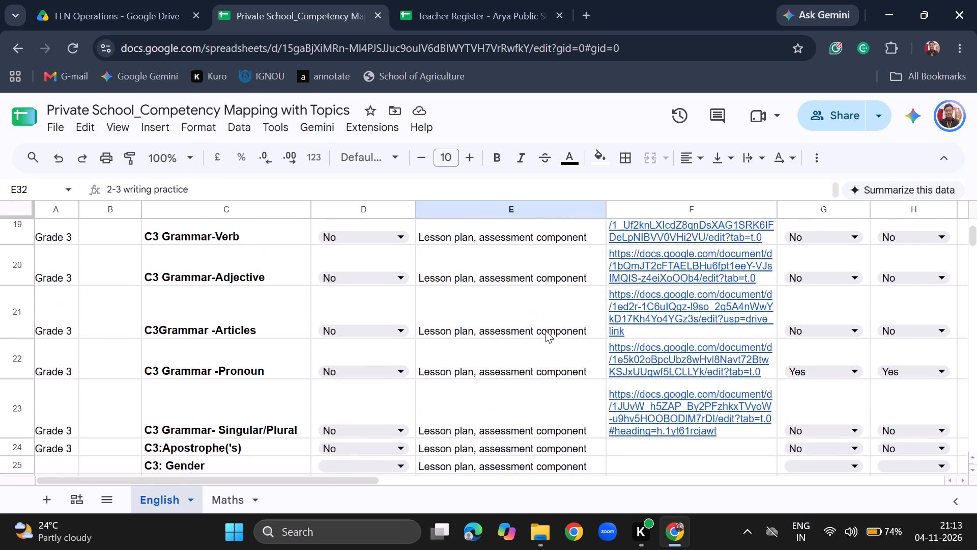
pyautogui.scroll(7, 545, 330)
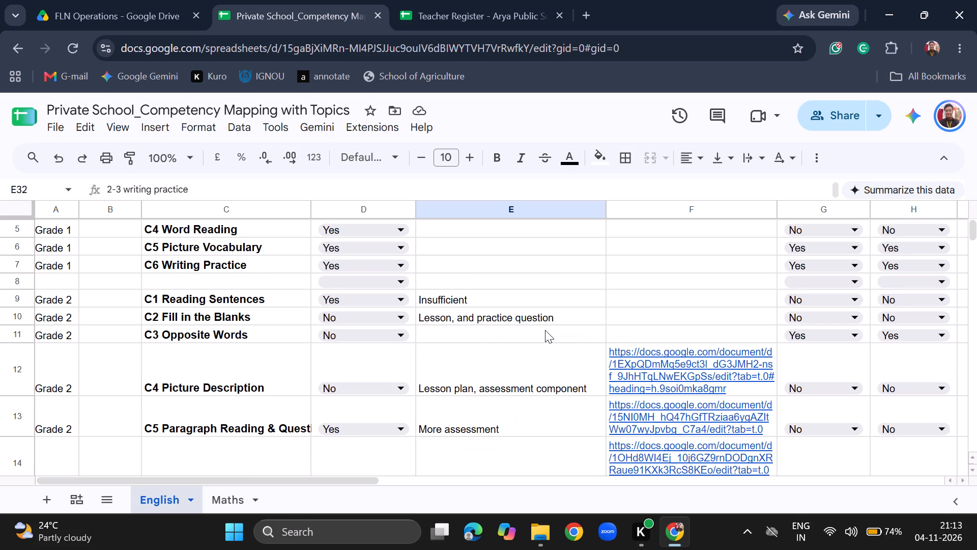
pyautogui.scroll(1, 545, 330)
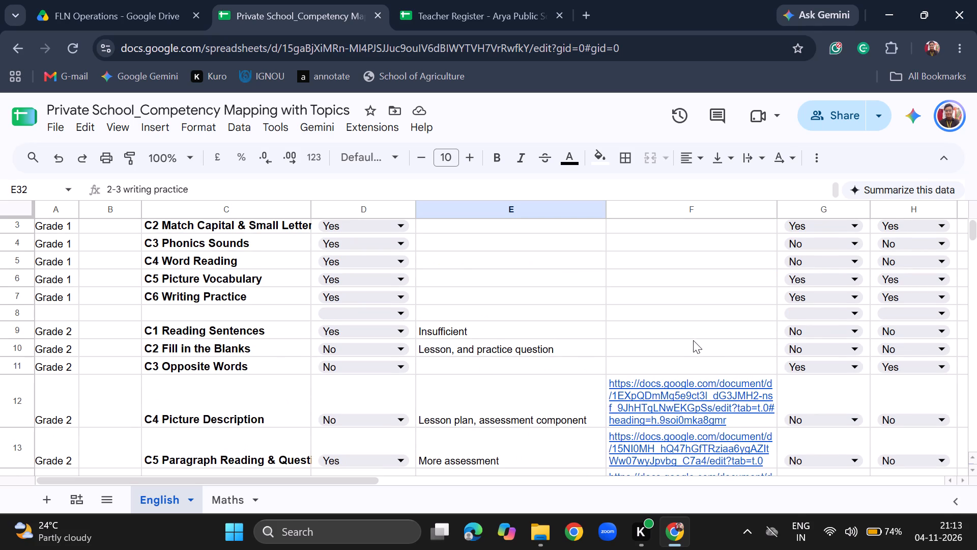
pyautogui.click(694, 341)
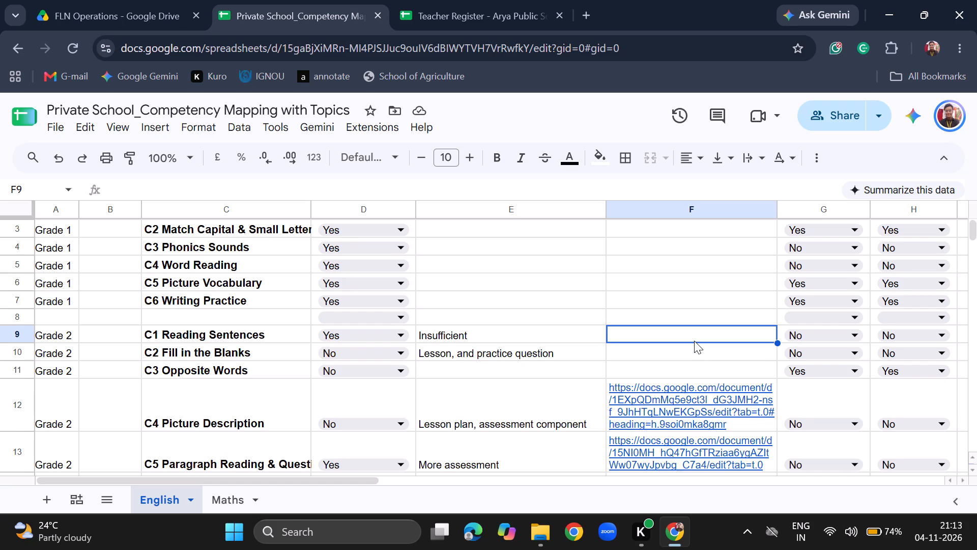
pyautogui.scroll(4, 694, 341)
# Set the "Present in" status to No for the C3 Gender, Tenses, Adverb, Preposition and Conjuction rows.
pyautogui.scroll(-4, 694, 341)
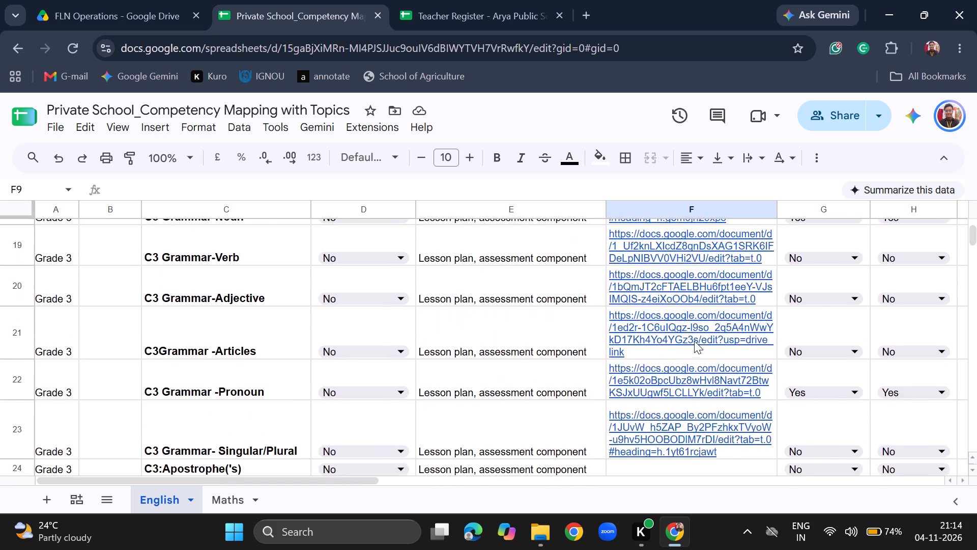
pyautogui.scroll(-3, 694, 341)
pyautogui.scroll(2, 694, 341)
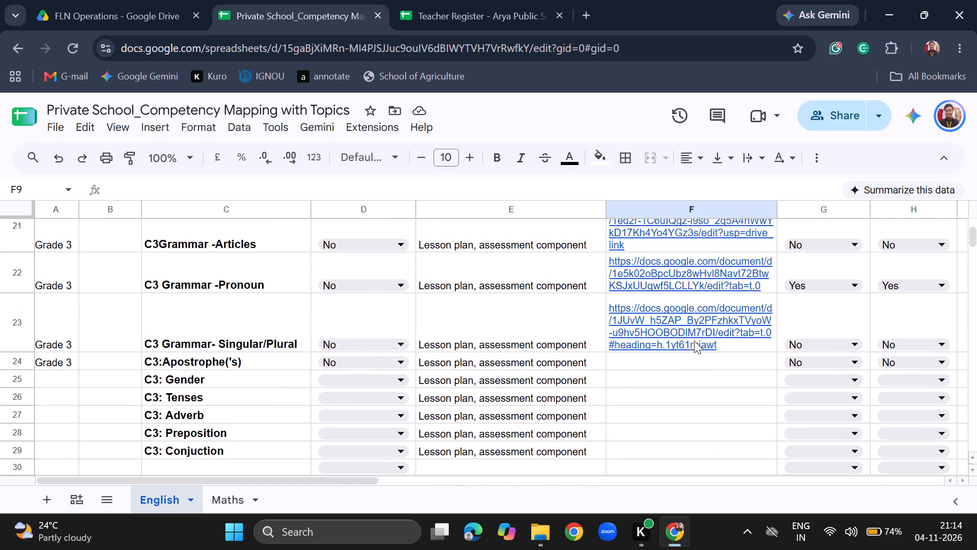
pyautogui.click(355, 333)
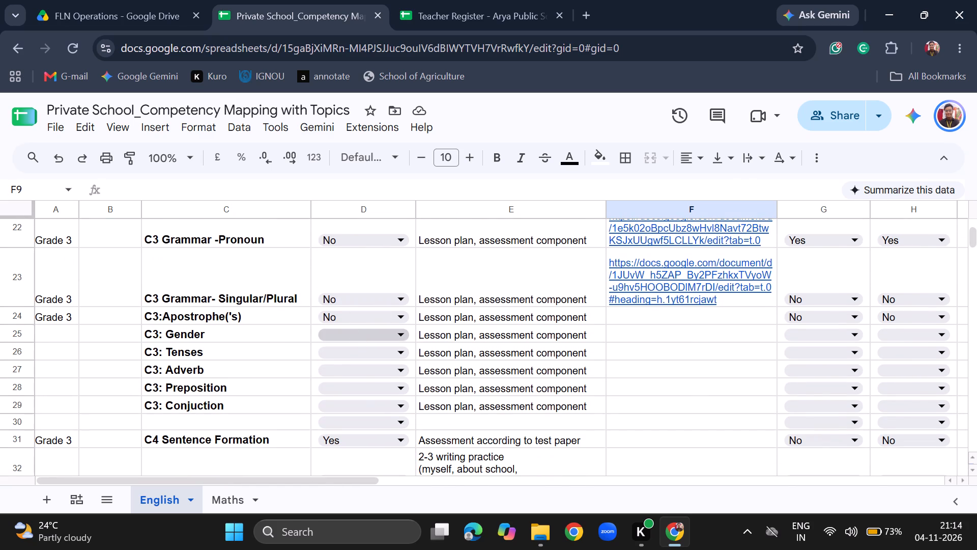
pyautogui.click(358, 383)
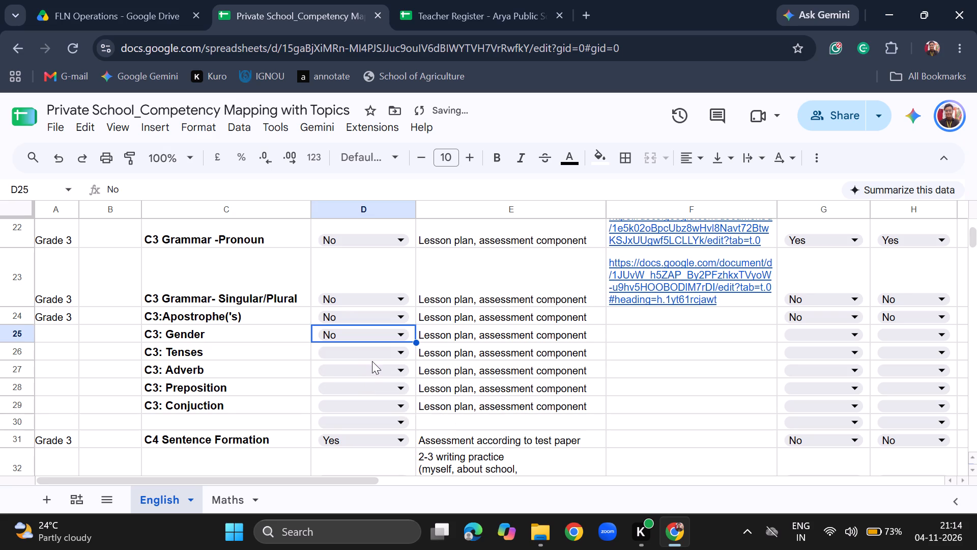
pyautogui.click(375, 351)
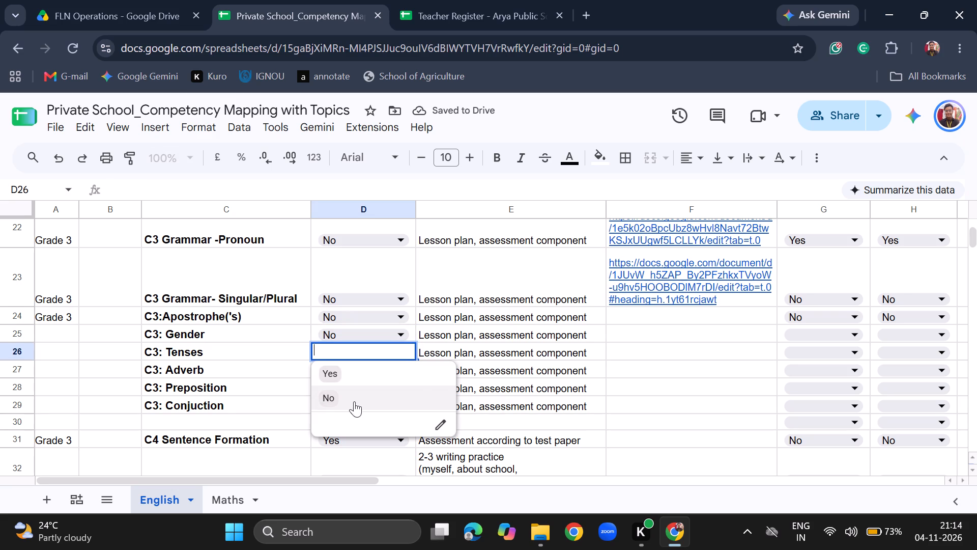
pyautogui.click(354, 401)
pyautogui.click(369, 370)
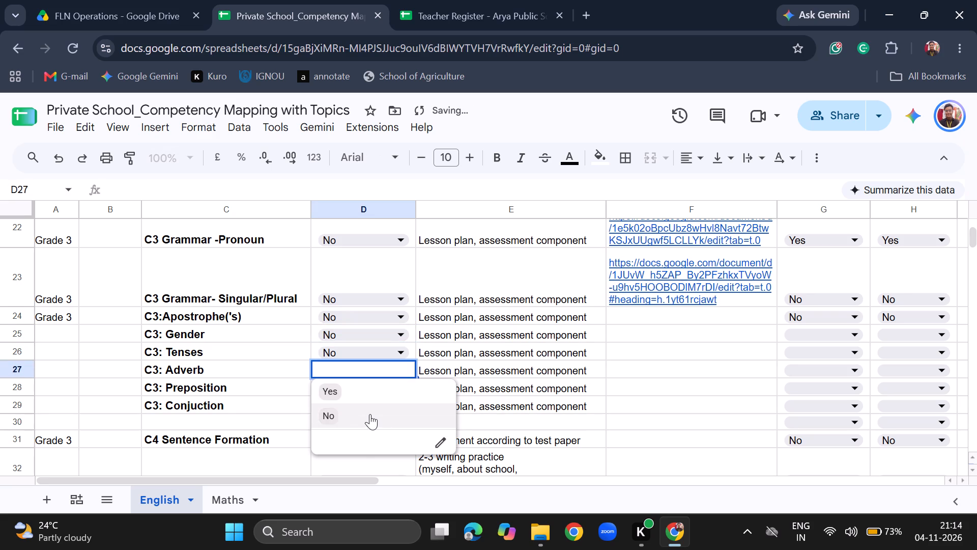
pyautogui.click(370, 414)
pyautogui.click(379, 390)
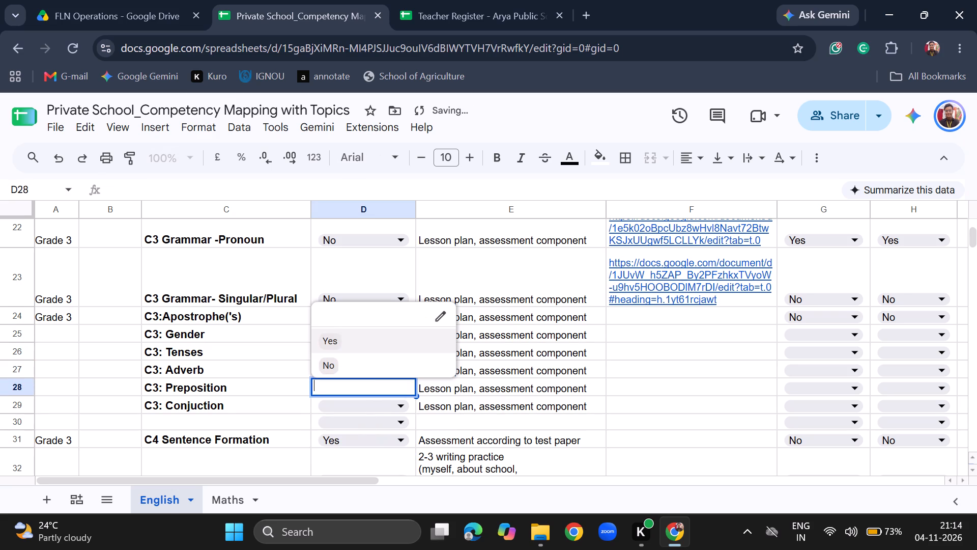
pyautogui.click(359, 365)
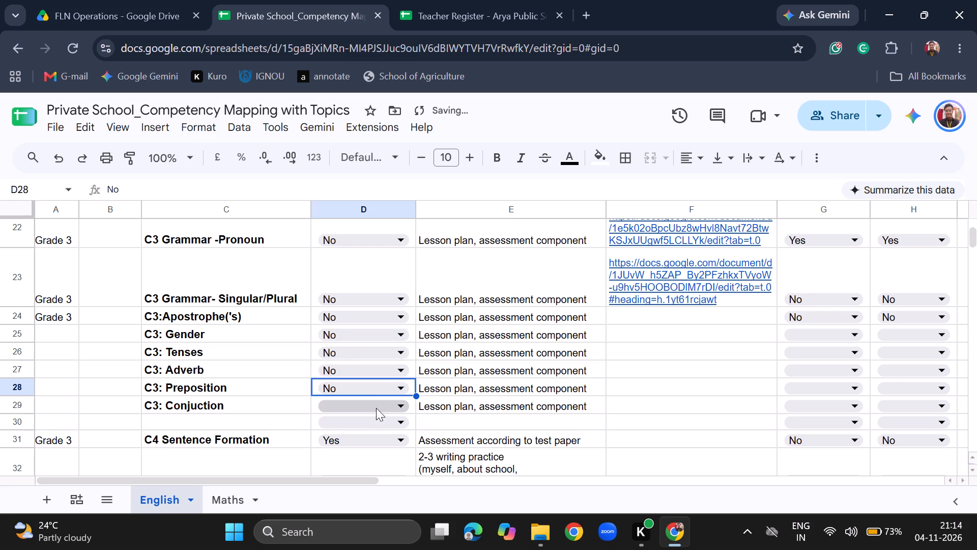
pyautogui.click(376, 408)
pyautogui.click(352, 387)
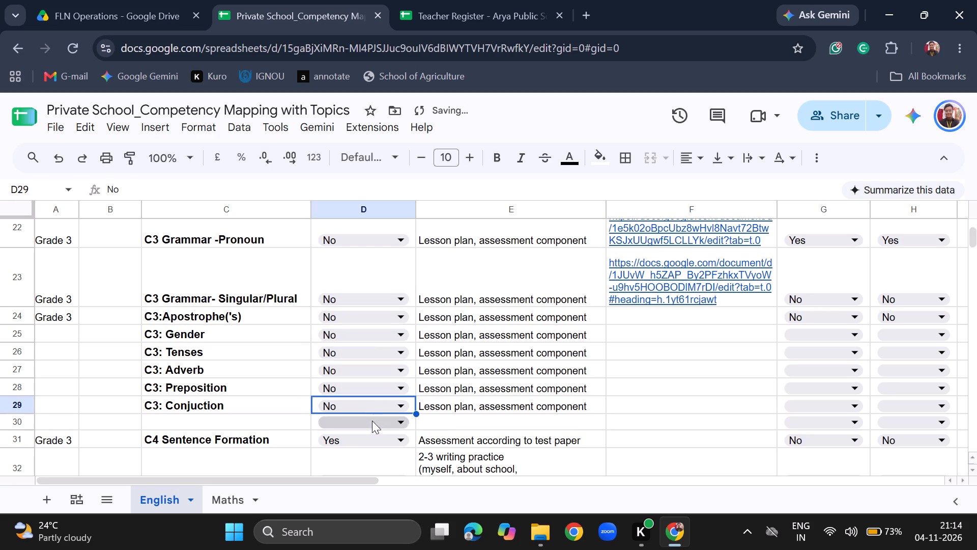
# Remove the Yes/No dropdown from the "Present in" cell of the blank row below C3: Conjuction.
pyautogui.rightClick(364, 420)
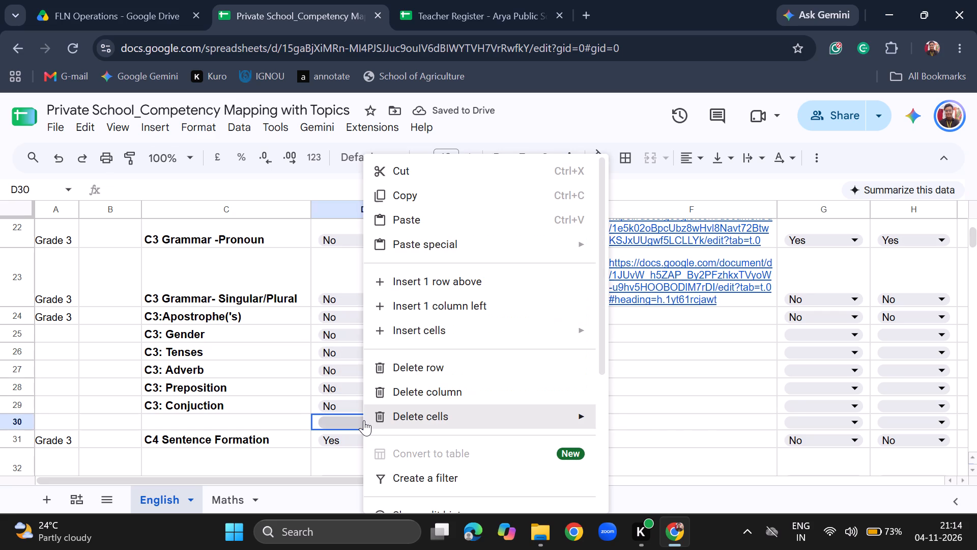
pyautogui.click(451, 410)
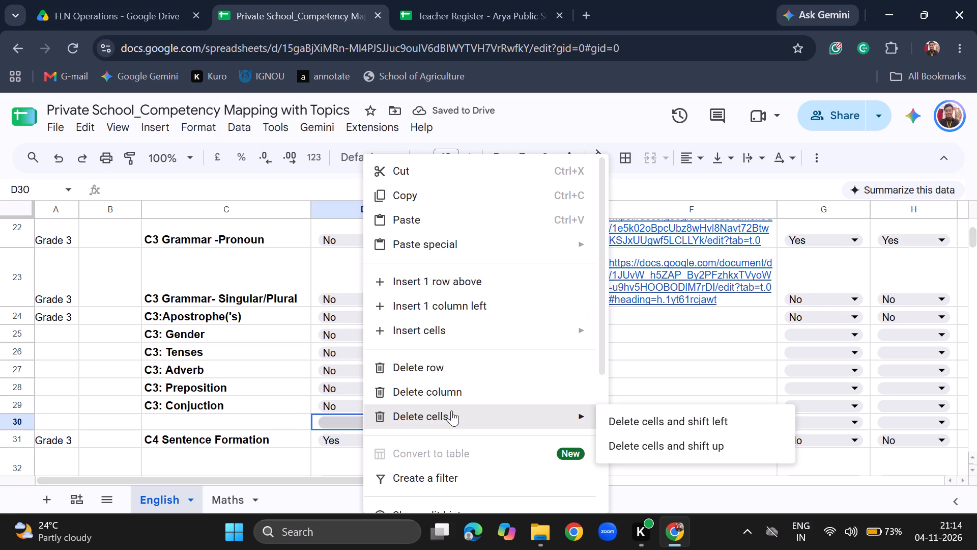
pyautogui.click(286, 420)
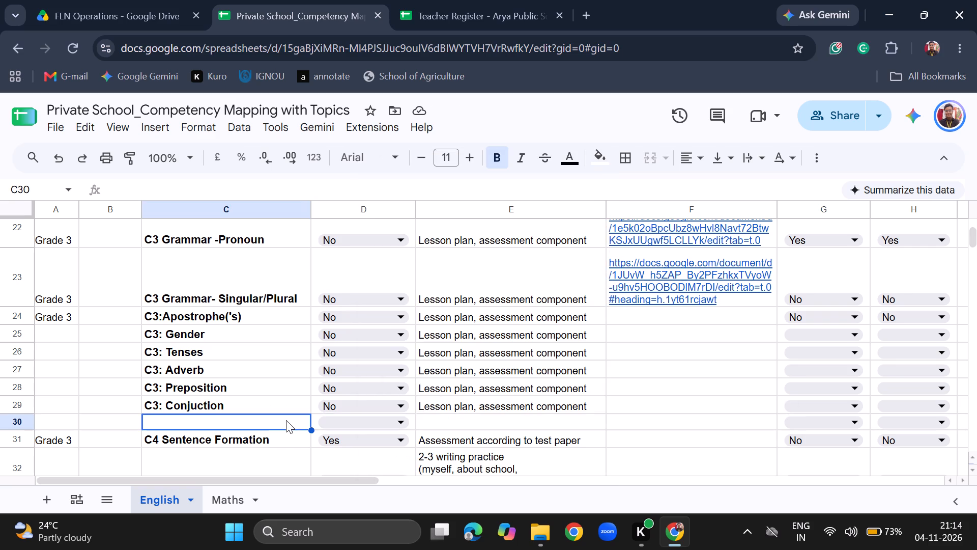
pyautogui.click(361, 425)
pyautogui.press('Delete')
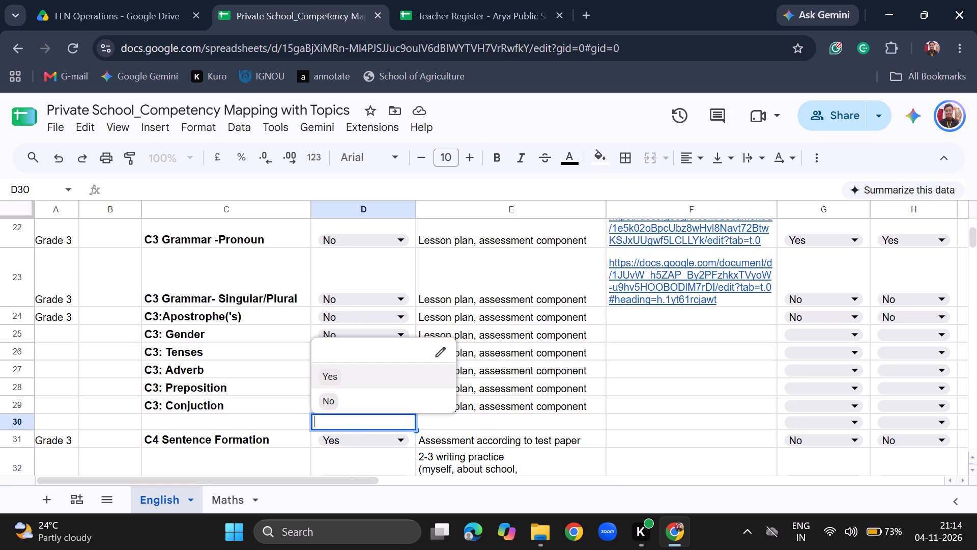
pyautogui.click(483, 420)
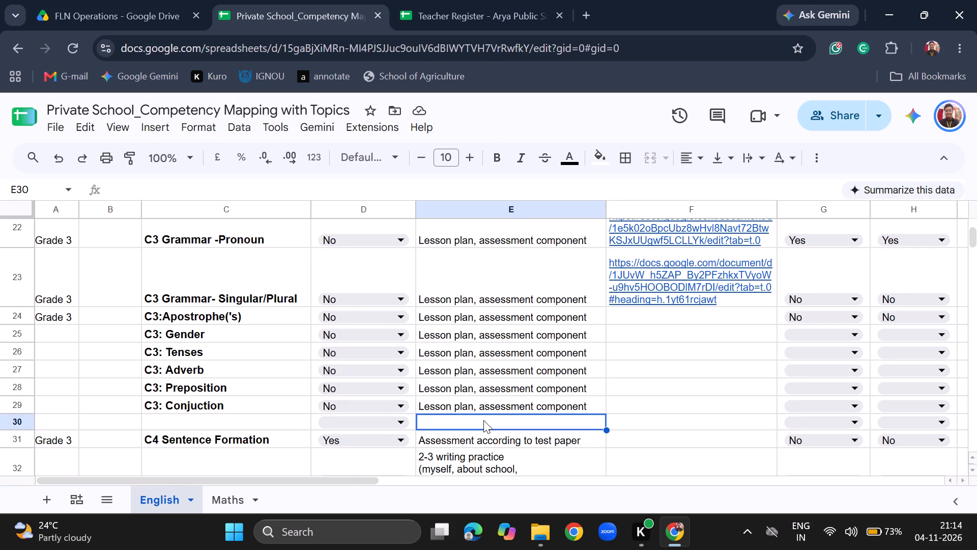
pyautogui.press('Left')
pyautogui.press('Delete')
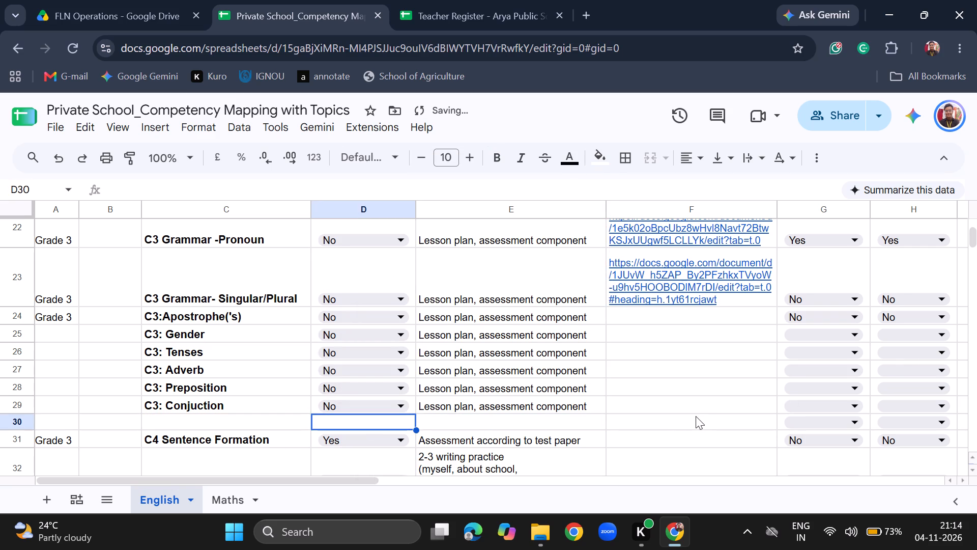
pyautogui.click(696, 416)
# Review the English competency rows from Grade 3 back up to Grade 1 for remaining gaps.
pyautogui.scroll(-2, 696, 416)
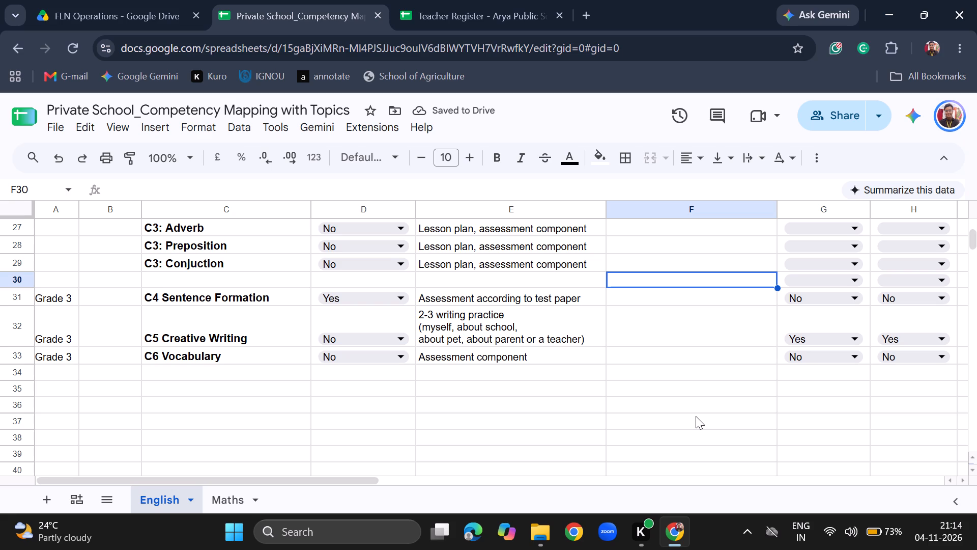
pyautogui.scroll(1, 696, 416)
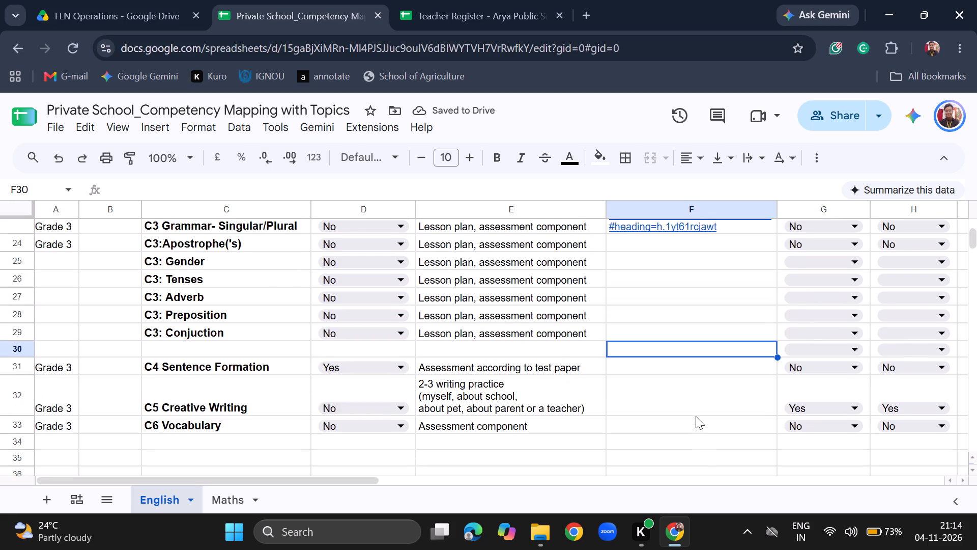
pyautogui.scroll(2, 696, 416)
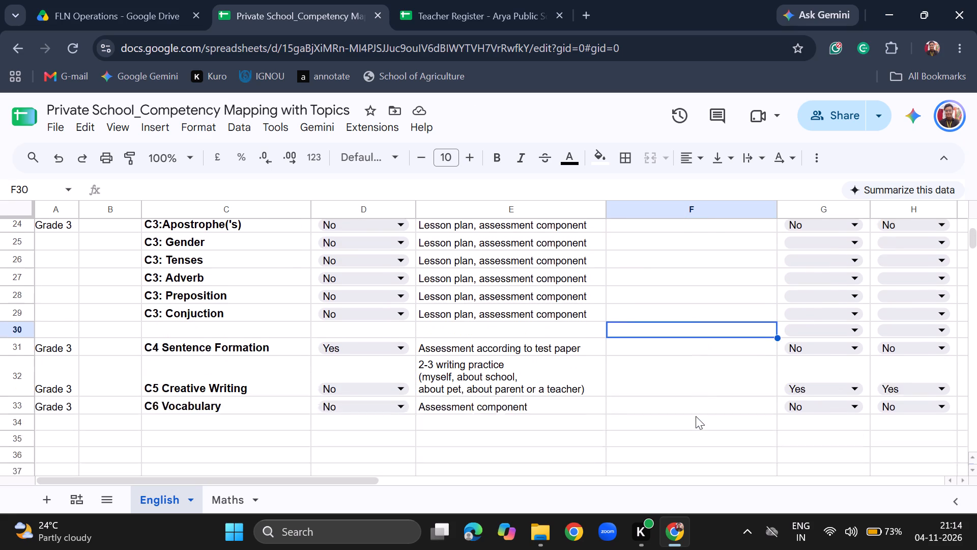
pyautogui.scroll(2, 696, 416)
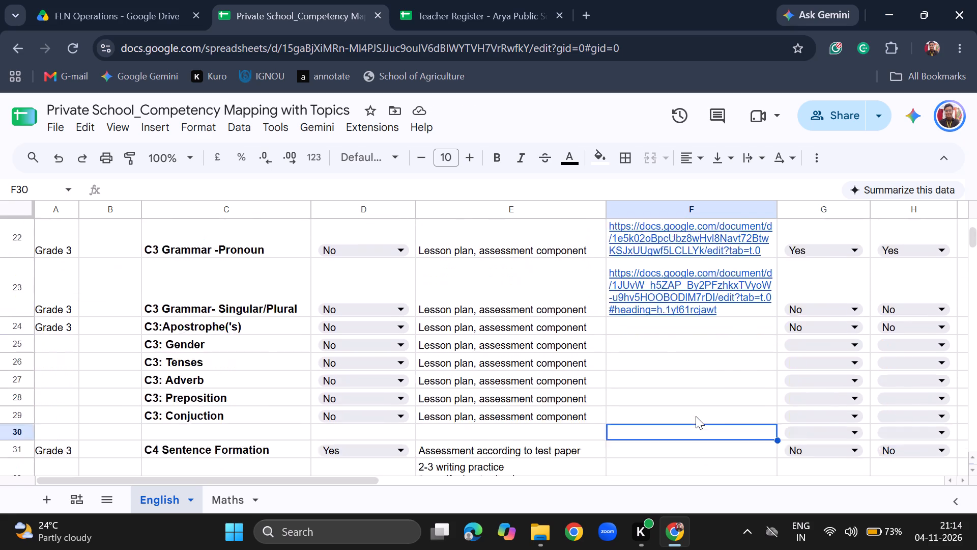
pyautogui.scroll(7, 696, 416)
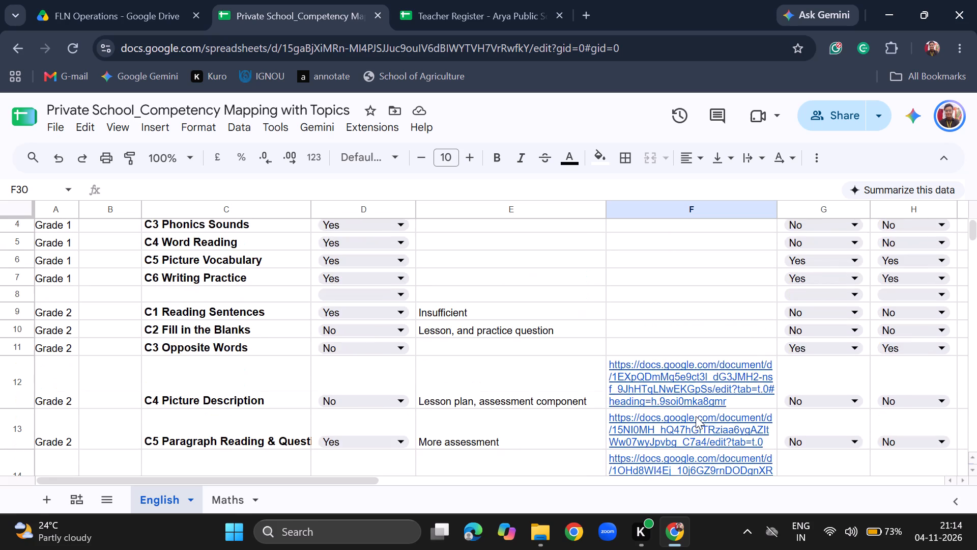
pyautogui.scroll(1, 696, 416)
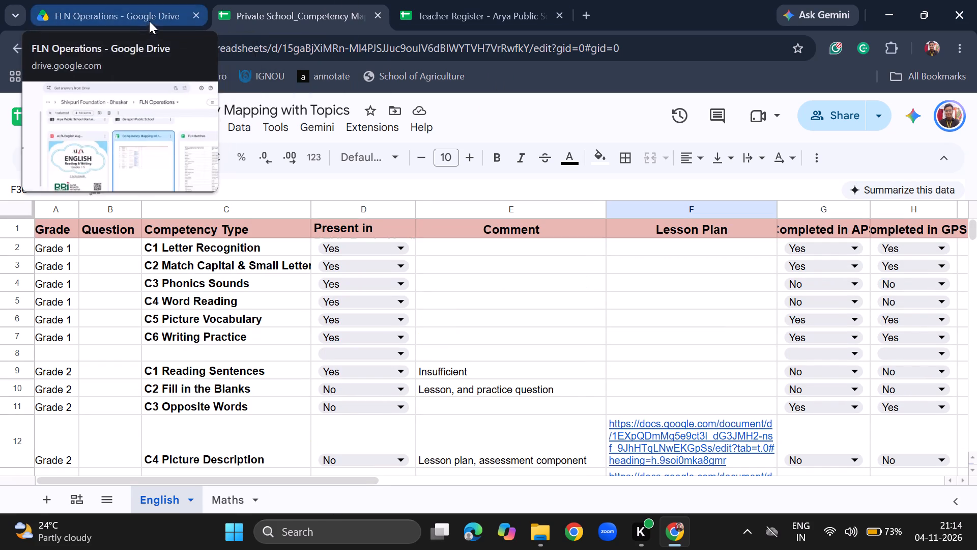
# Open the Gangotri Public School teacher register from its folder within FLN Operations in Google Drive.
pyautogui.click(325, 16)
pyautogui.click(484, 13)
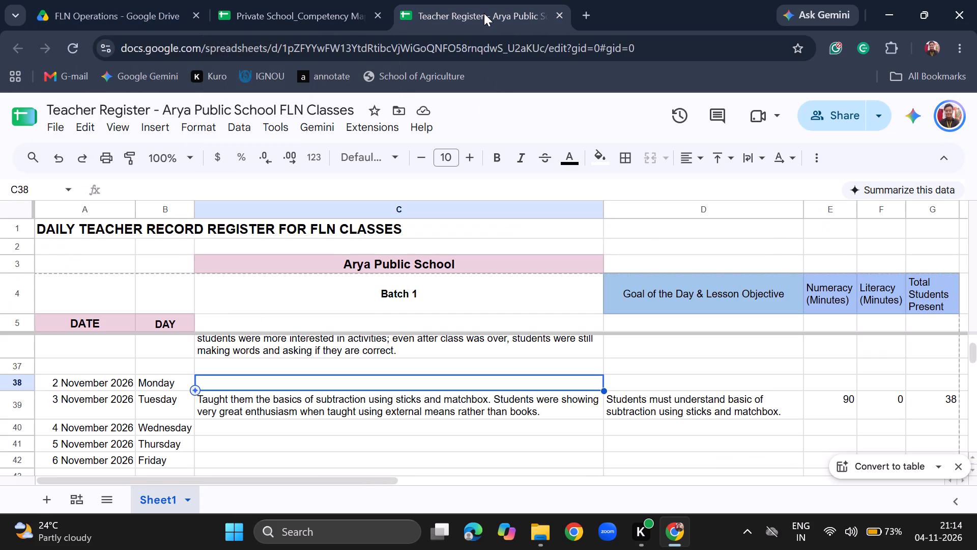
pyautogui.click(144, 2)
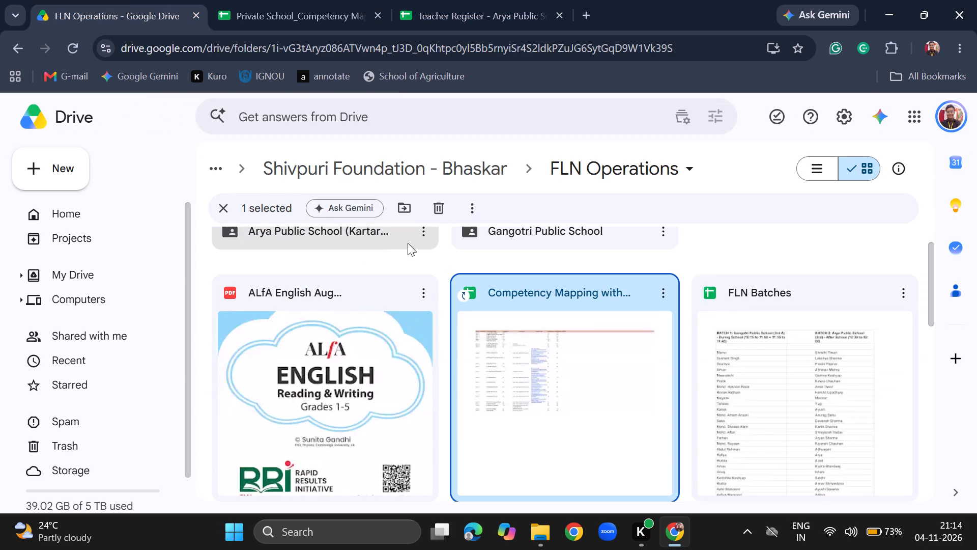
pyautogui.doubleClick(561, 240)
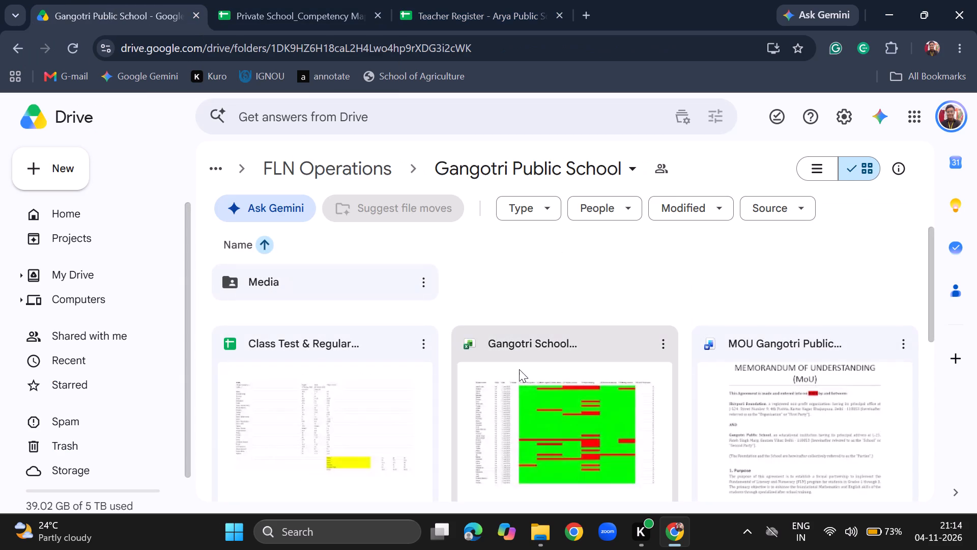
pyautogui.scroll(-2, 519, 369)
pyautogui.doubleClick(287, 444)
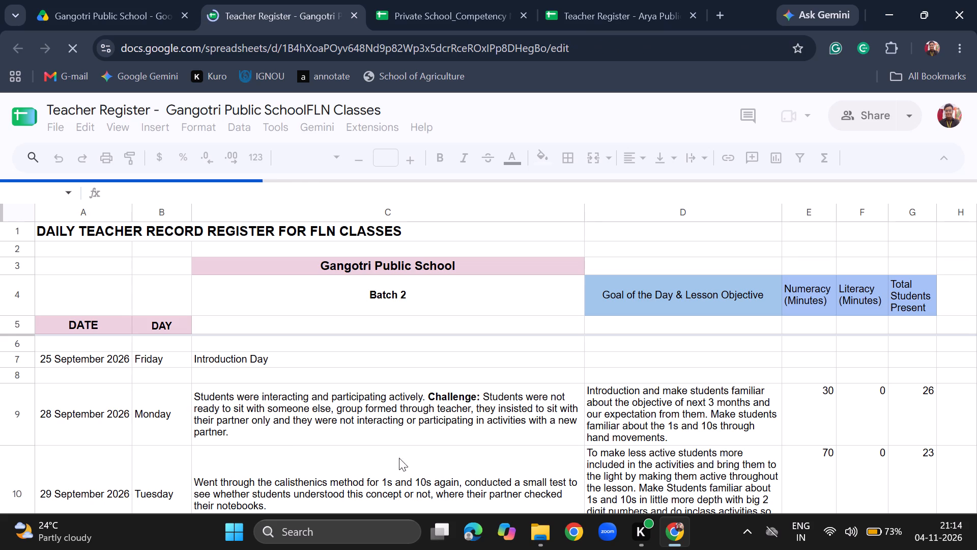
# Close the Private School_Competency Mapping with Topics spreadsheet.
pyautogui.click(518, 12)
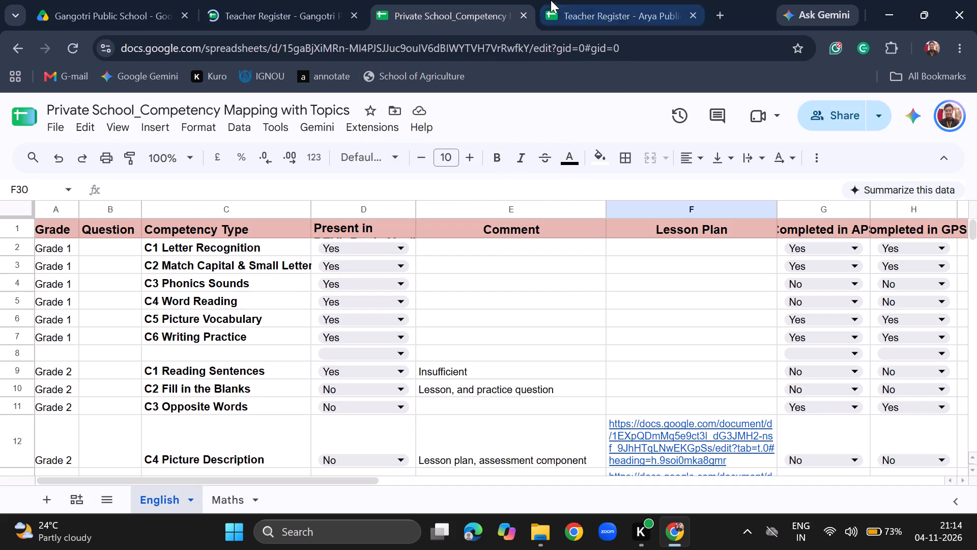
pyautogui.click(524, 17)
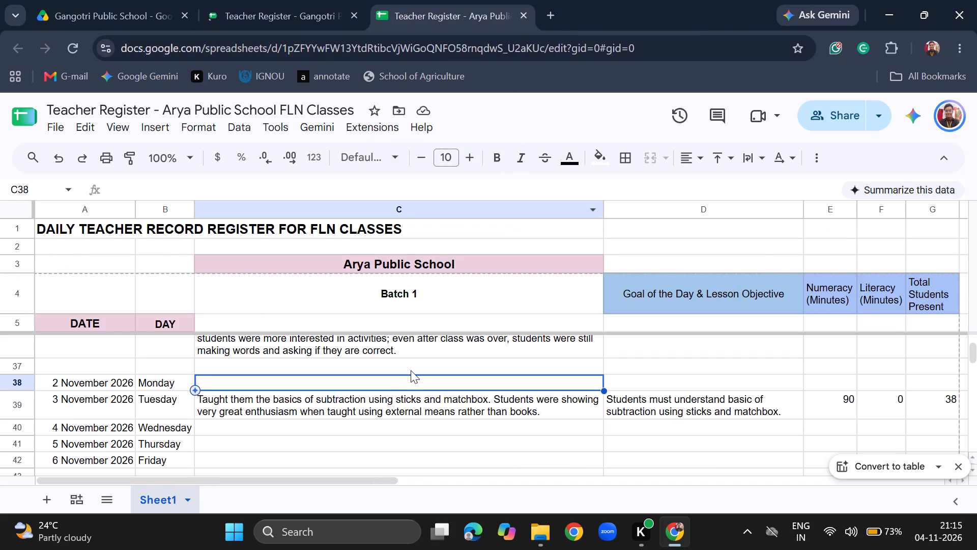
# In the Arya Public School register, enter the 2 November 2026 goal "Dummy Test for Photos and Revision".
pyautogui.scroll(-1, 412, 370)
pyautogui.scroll(1, 412, 370)
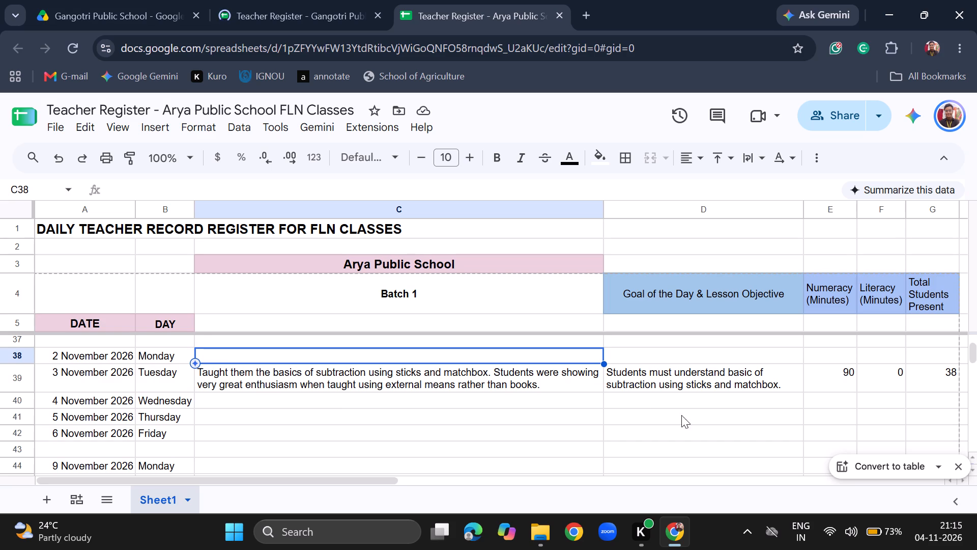
pyautogui.click(647, 399)
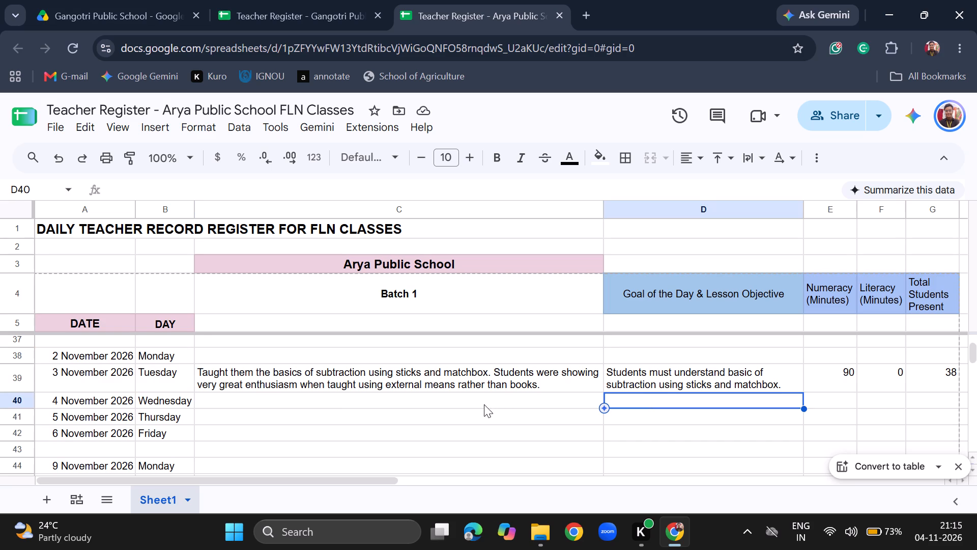
pyautogui.scroll(1, 480, 402)
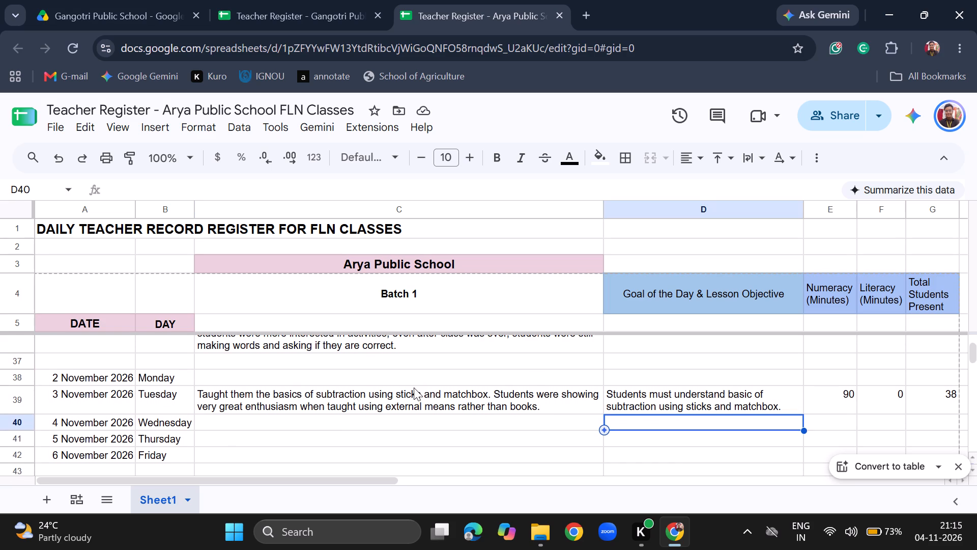
pyautogui.click(309, 376)
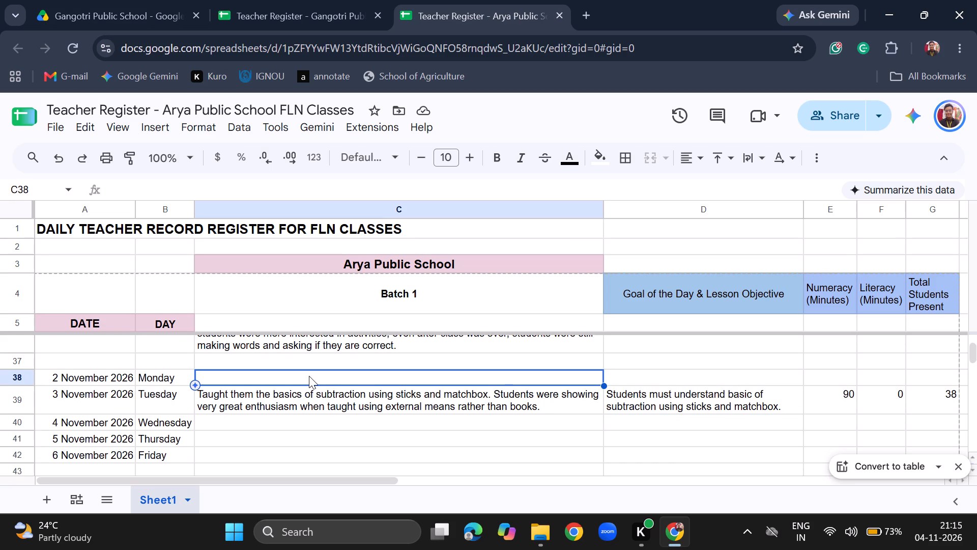
pyautogui.press('Right')
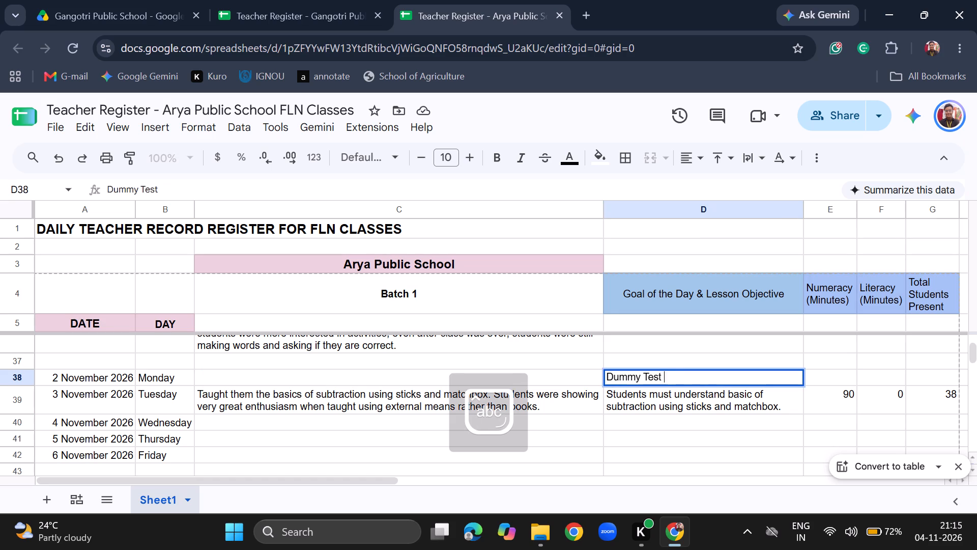
pyautogui.write('or')
pyautogui.press('space')
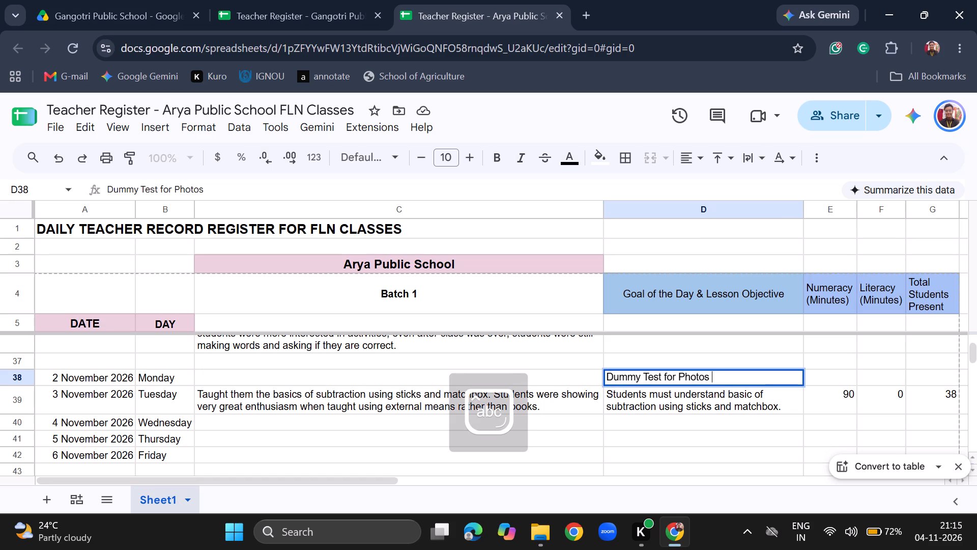
pyautogui.write('and')
pyautogui.press('space')
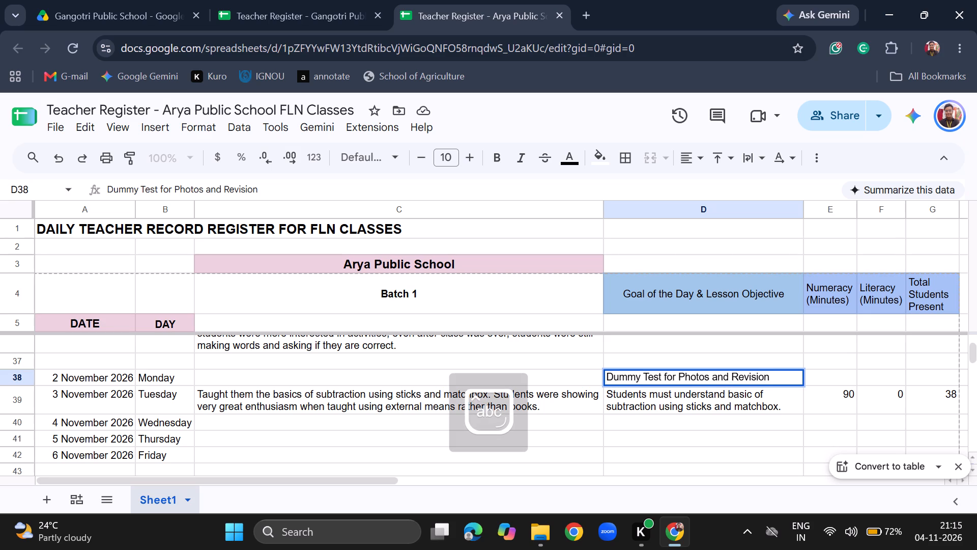
pyautogui.press('Left')
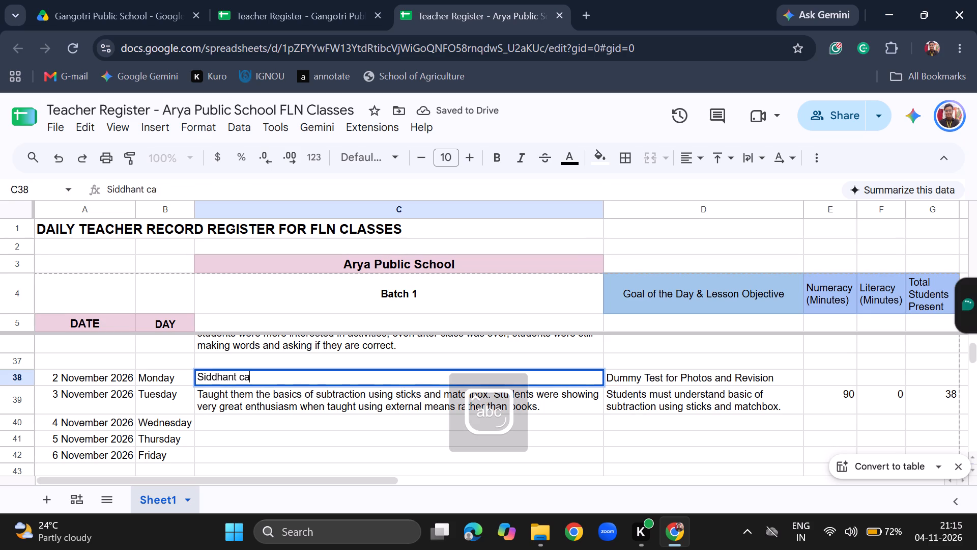
# Finish the 2 November class note: Siddhant and Adarsh came for photos and videos, then around 30 minutes' revision of reading a, e and i words.
pyautogui.press('BackSpace')
pyautogui.write('e')
pyautogui.press('space')
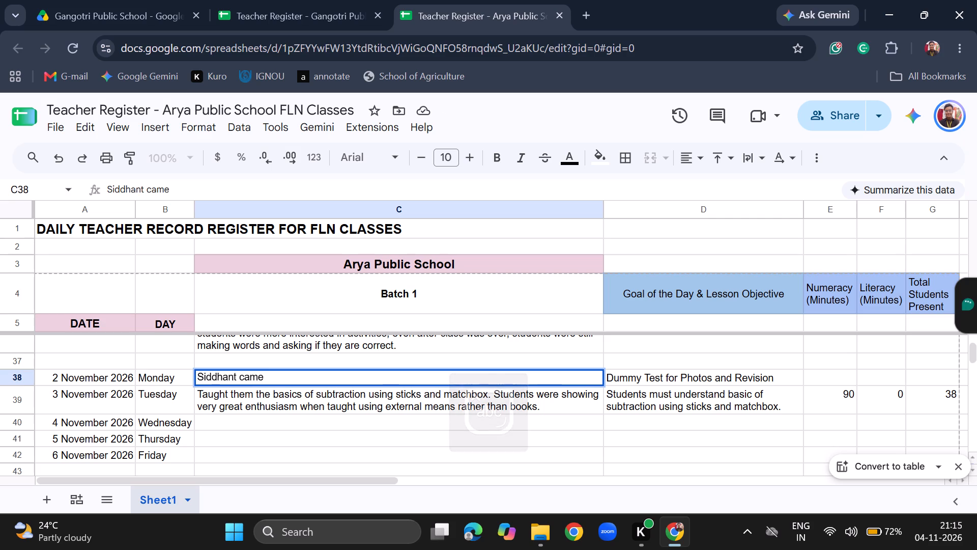
pyautogui.press('BackSpace')
pyautogui.press('BackSpace')
pyautogui.press('BackSpace')
pyautogui.press('BackSpace')
pyautogui.press('BackSpace')
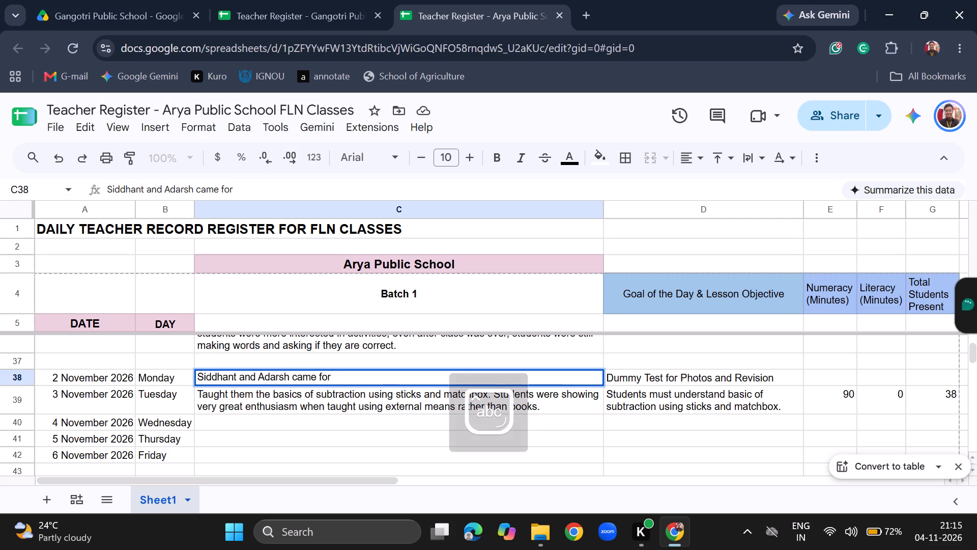
pyautogui.write('phot')
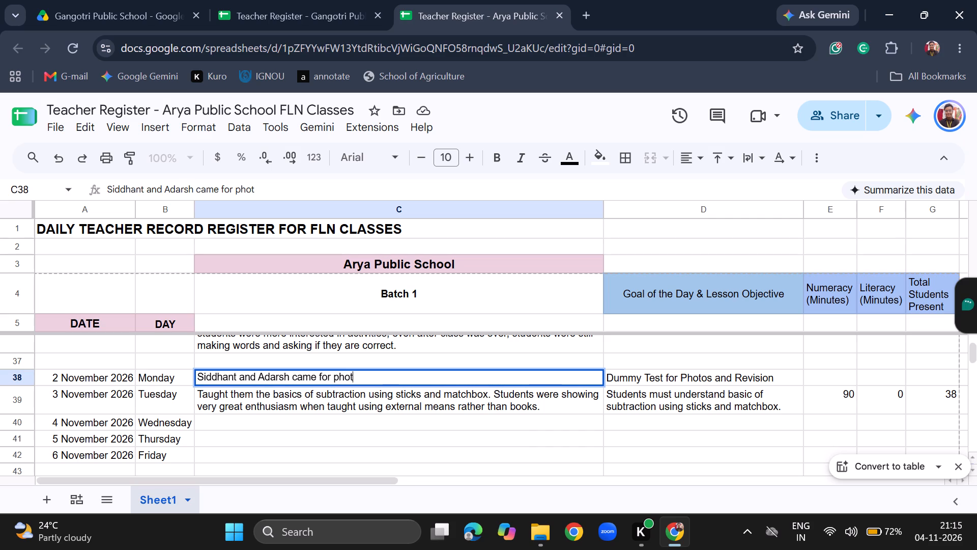
pyautogui.write('os and vdeo')
pyautogui.press('BackSpace')
pyautogui.press('BackSpace')
pyautogui.press('BackSpace')
pyautogui.write('ido')
pyautogui.press('BackSpace')
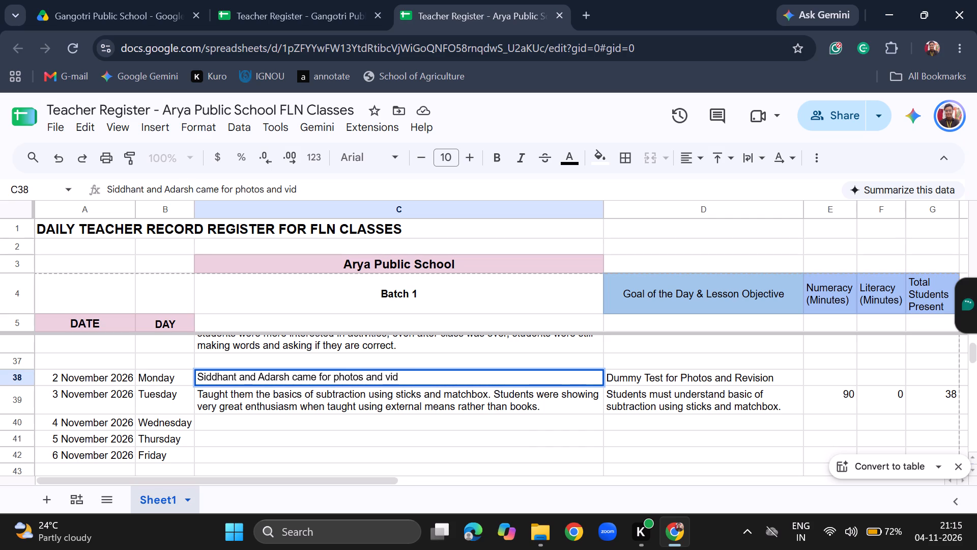
pyautogui.write('eos, so initially')
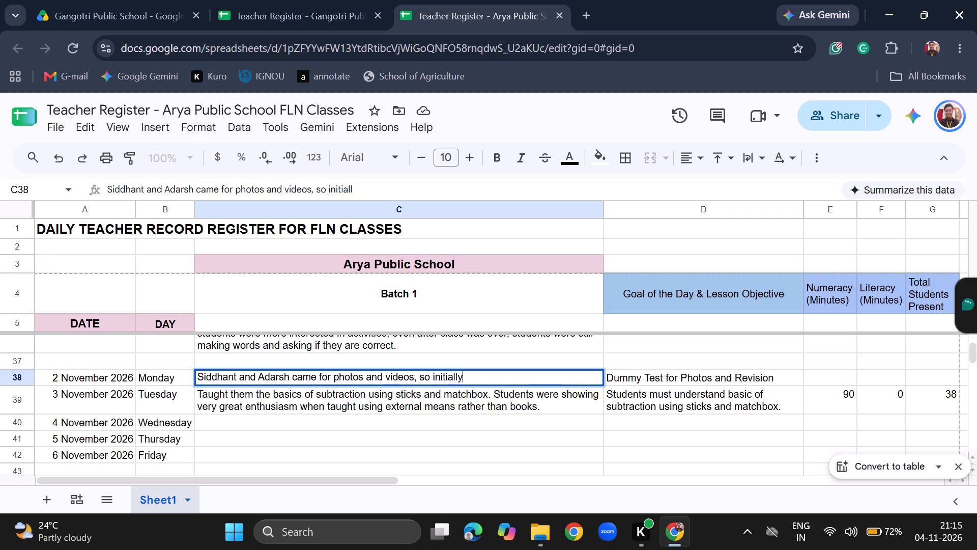
pyautogui.press('space')
pyautogui.write('planned that then got around')
pyautogui.press('space')
pyautogui.write('30 minutes so did revision of the')
pyautogui.press('space')
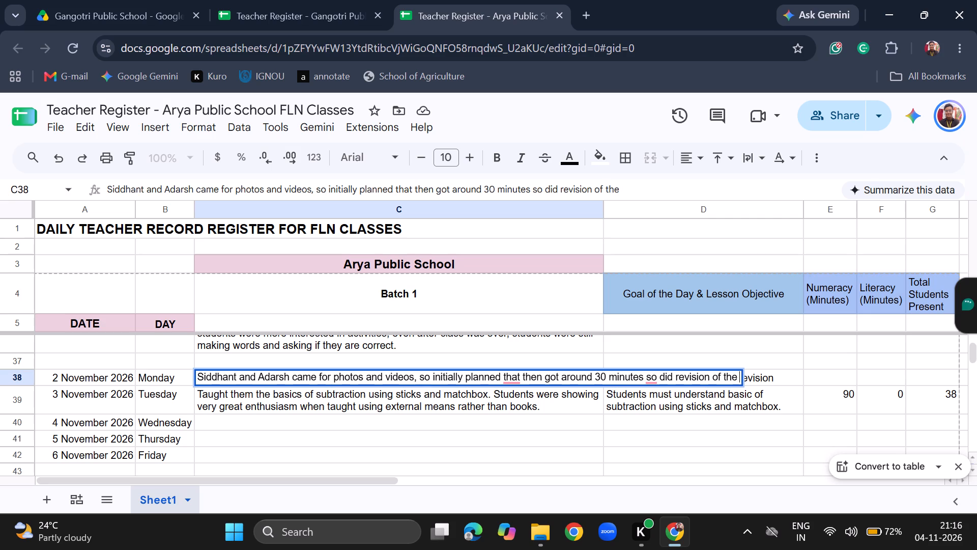
pyautogui.write('reading')
pyautogui.press('space')
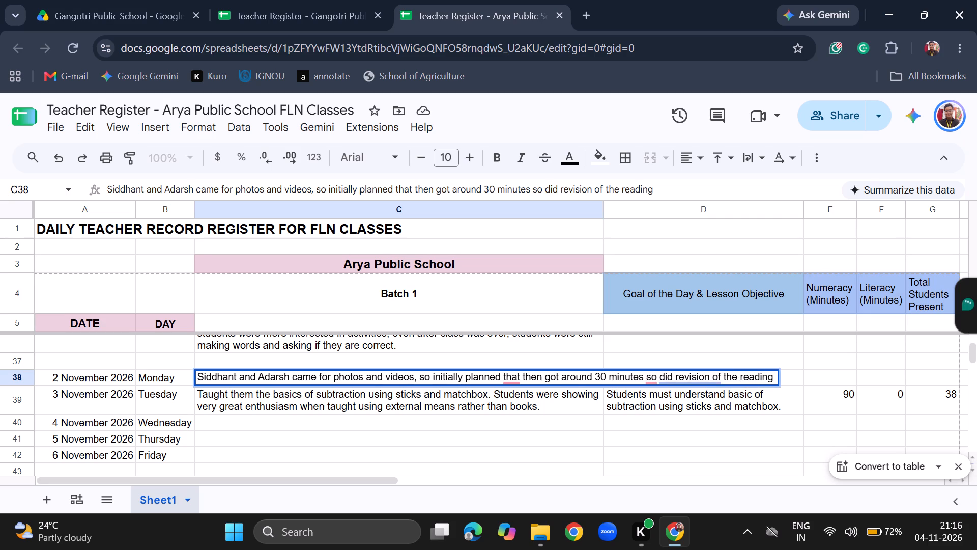
pyautogui.write('a, e')
pyautogui.press('space')
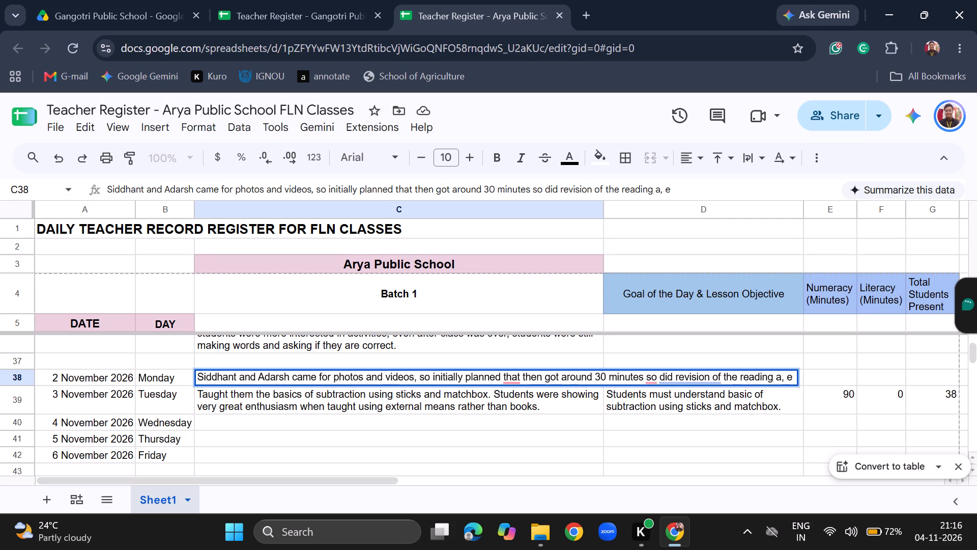
pyautogui.press('BackSpace')
pyautogui.press('space')
pyautogui.write('and i words.')
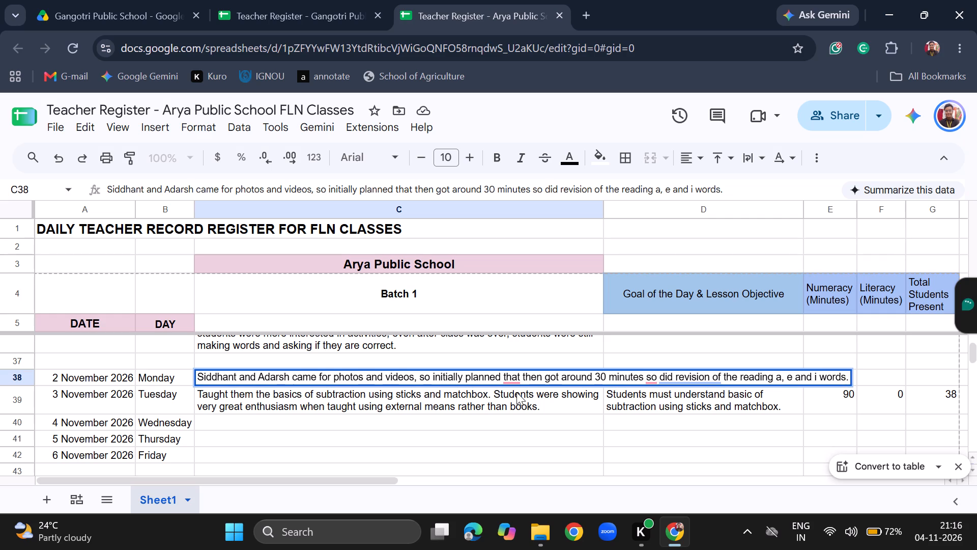
pyautogui.press('Return')
# Record 0 numeracy minutes, 30 literacy minutes and 37 students present for 2 November 2026.
pyautogui.click(837, 387)
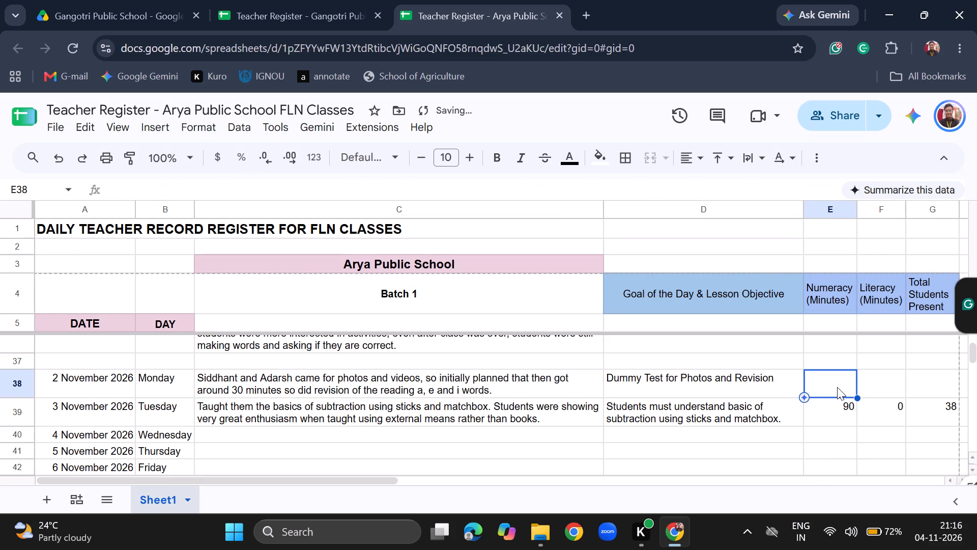
pyautogui.press('0')
pyautogui.press('Right')
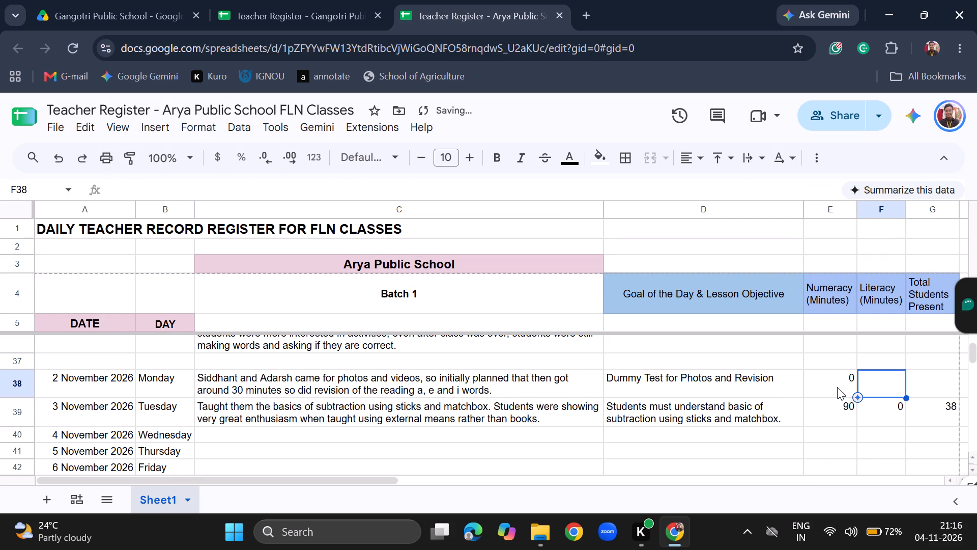
pyautogui.write('30')
pyautogui.press('Right')
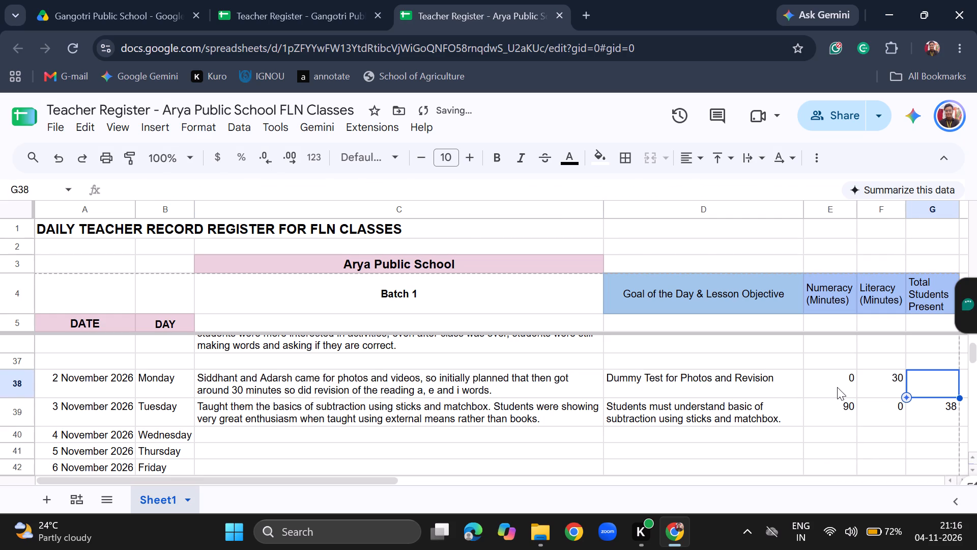
pyautogui.press('3')
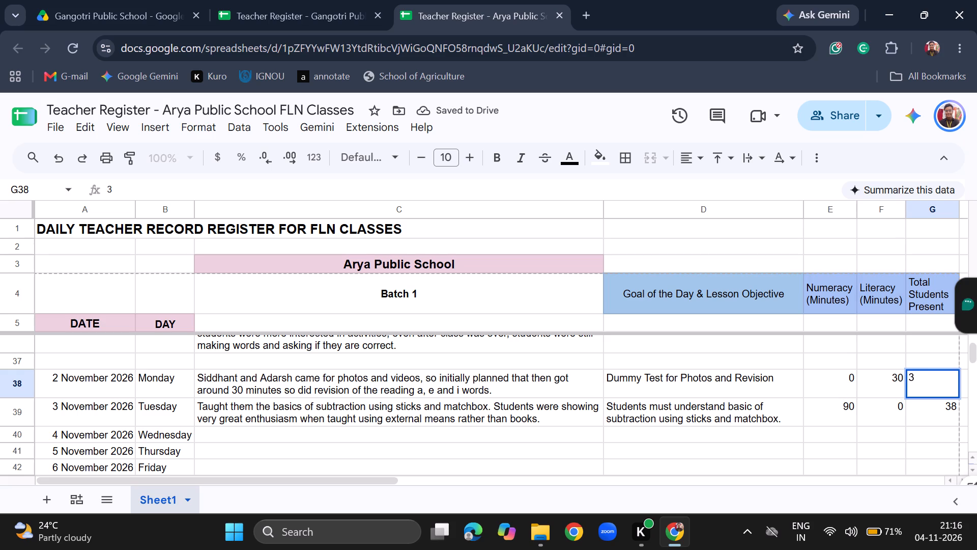
pyautogui.press('7')
pyautogui.press('Return')
# Record 12 students present, 0 literacy minutes and 80 numeracy minutes for 4 November 2026.
pyautogui.press('Return')
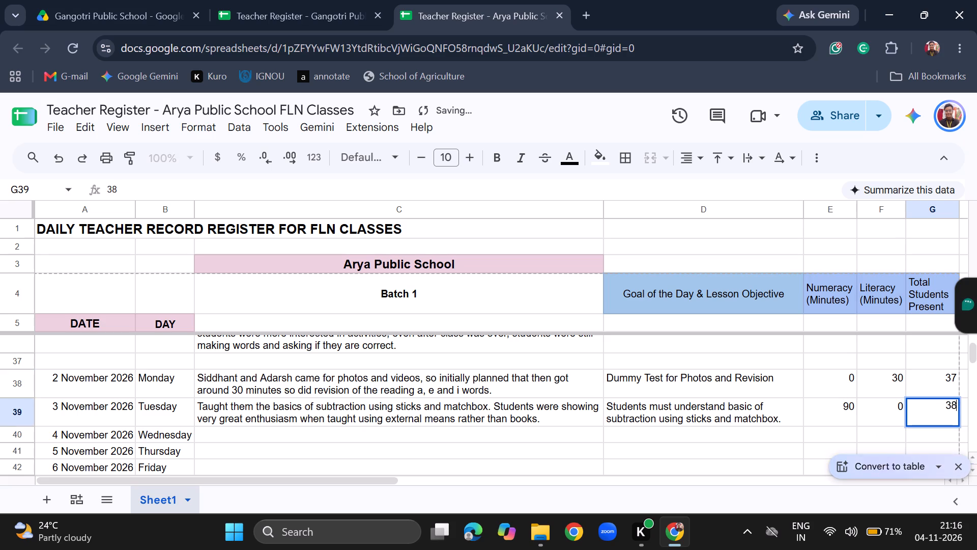
pyautogui.press('Down')
pyautogui.press('Return')
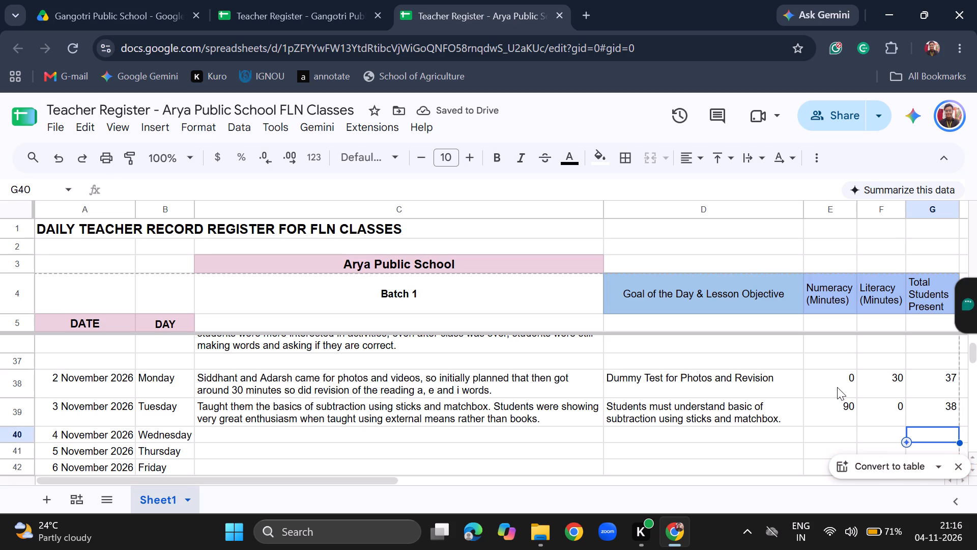
pyautogui.write('12')
pyautogui.press('Left')
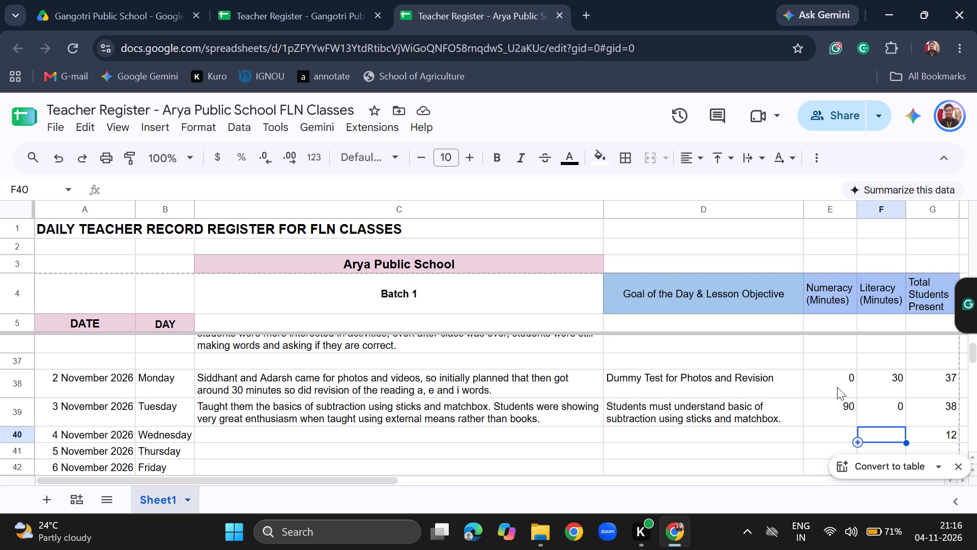
pyautogui.press('0')
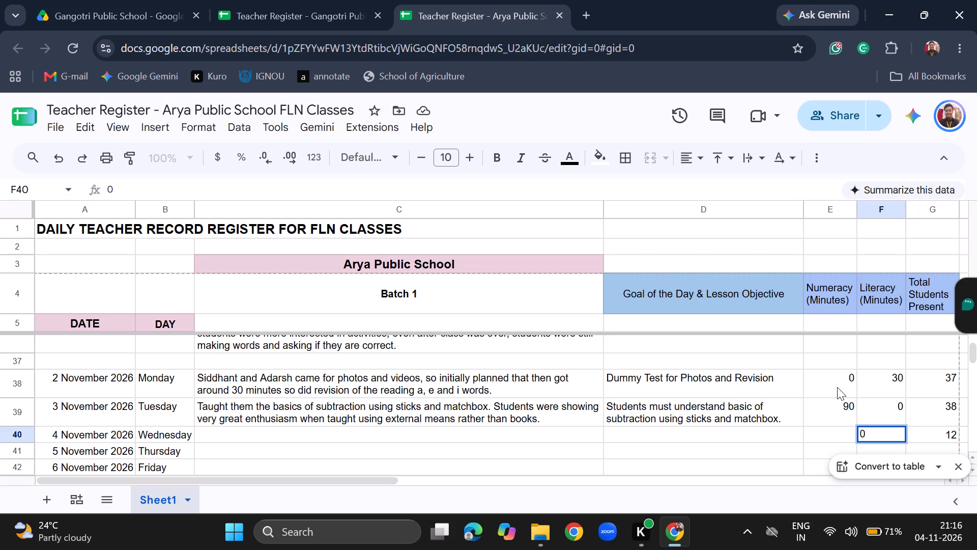
pyautogui.press('Left')
pyautogui.write('90')
pyautogui.press('BackSpace')
pyautogui.press('BackSpace')
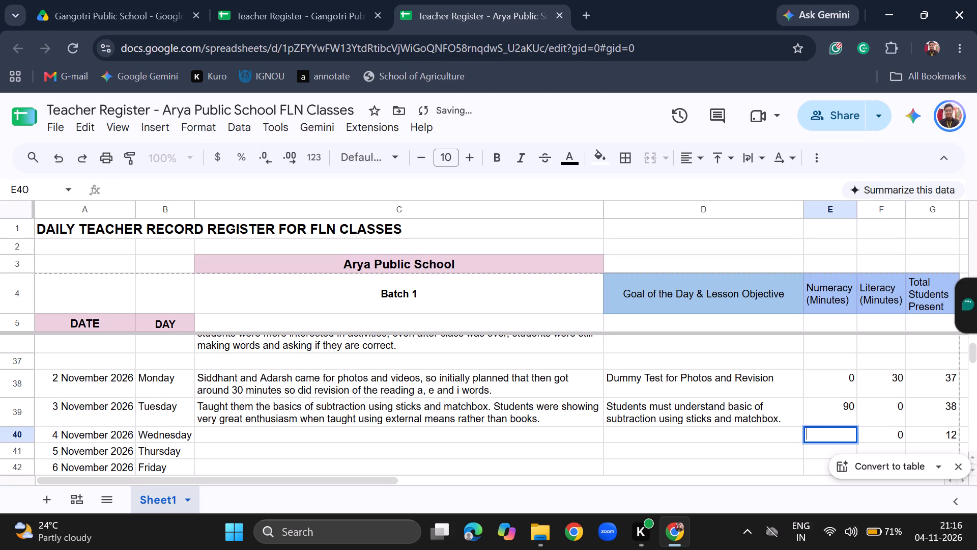
pyautogui.write('80')
pyautogui.press('Left')
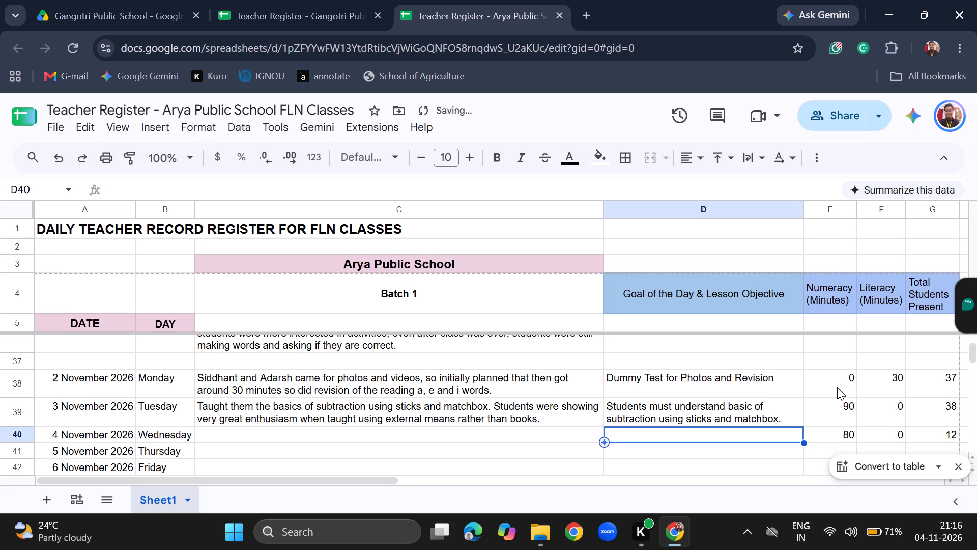
# Enter the 4 November goal "Subtraction using pen and paper and a short assessment to analyze their understanding.".
pyautogui.write('ubtraction re')
pyautogui.press('BackSpace')
pyautogui.press('BackSpace')
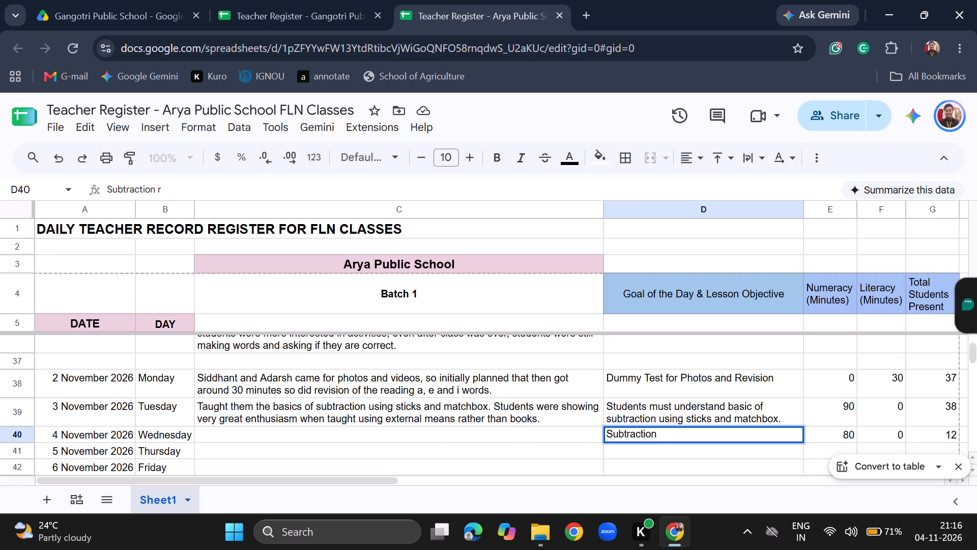
pyautogui.write('using')
pyautogui.press('space')
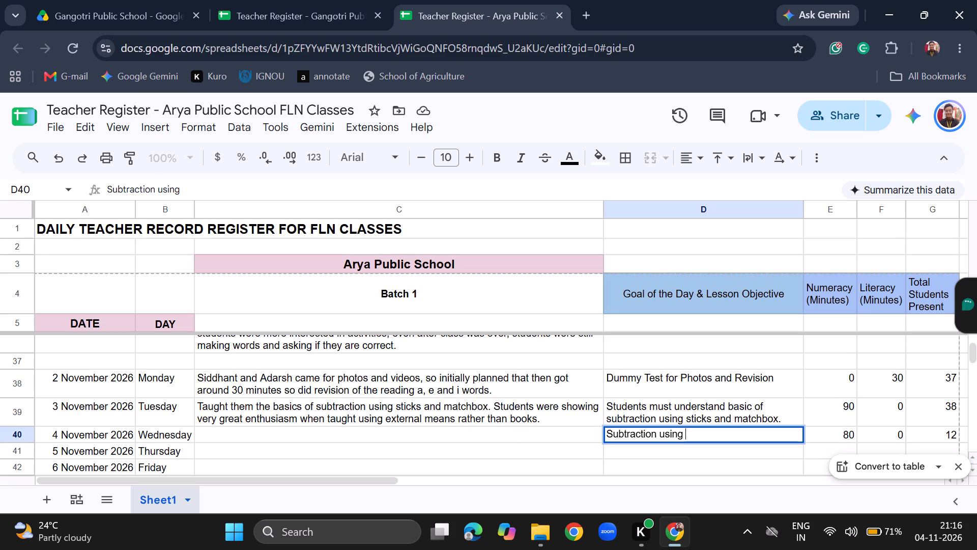
pyautogui.write('pen and paper and a short assessment')
pyautogui.press('space')
pyautogui.write('to analyze their')
pyautogui.press('space')
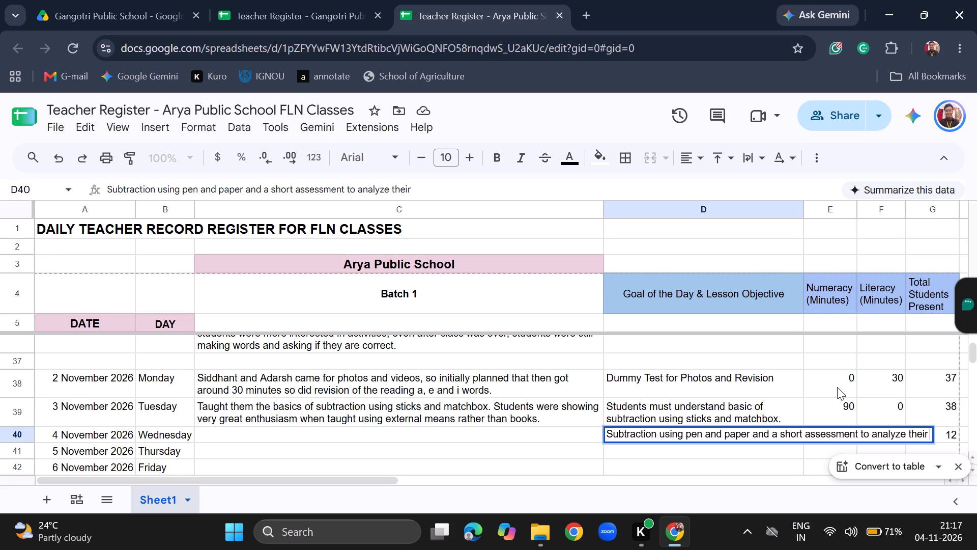
pyautogui.write('understanding.')
pyautogui.press('Return')
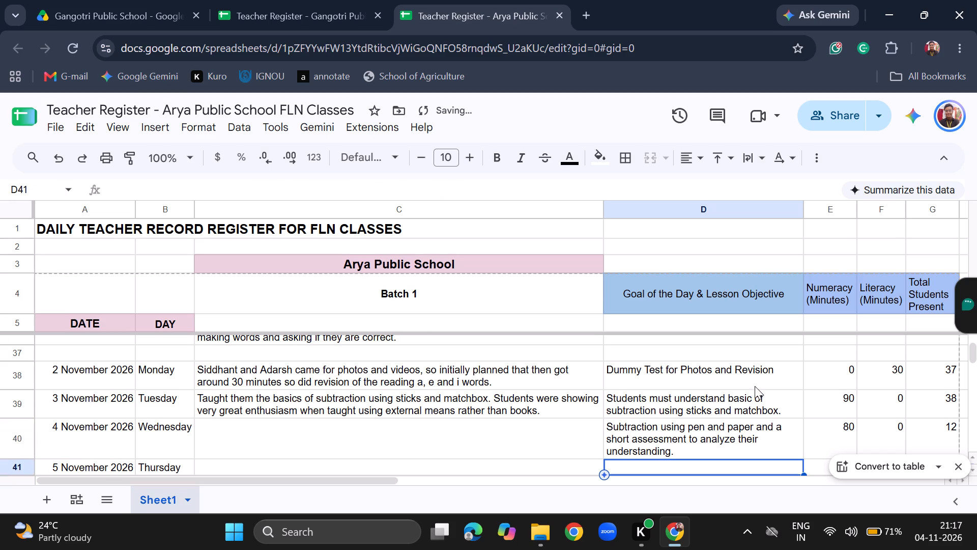
pyautogui.click(471, 450)
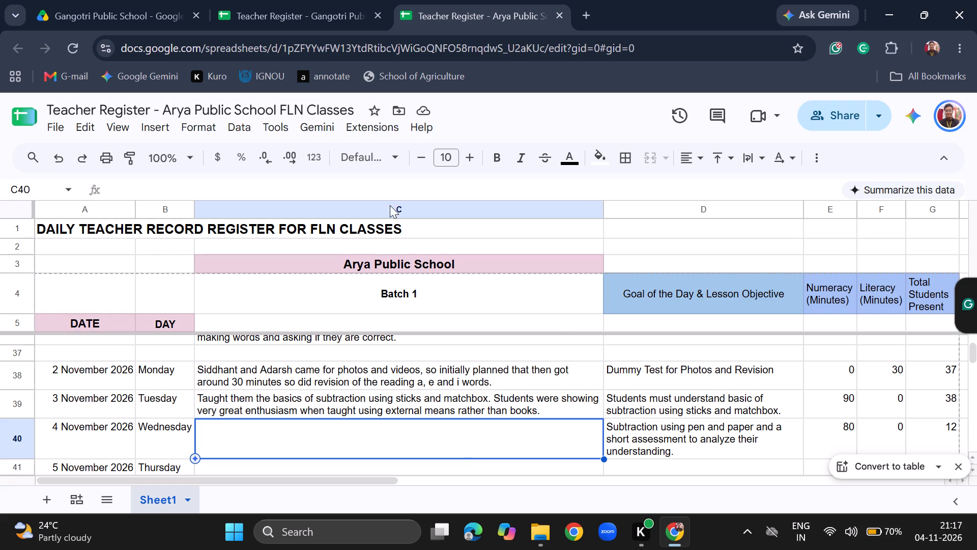
# Search Google for "ignou samarth portal" in a new browser tab.
pyautogui.click(588, 10)
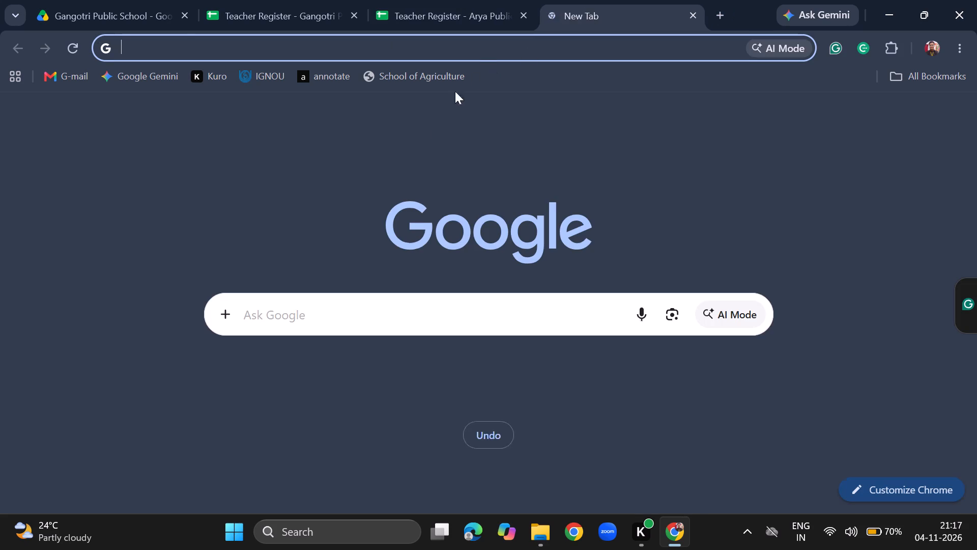
pyautogui.click(335, 332)
pyautogui.write('ignou samarth porta')
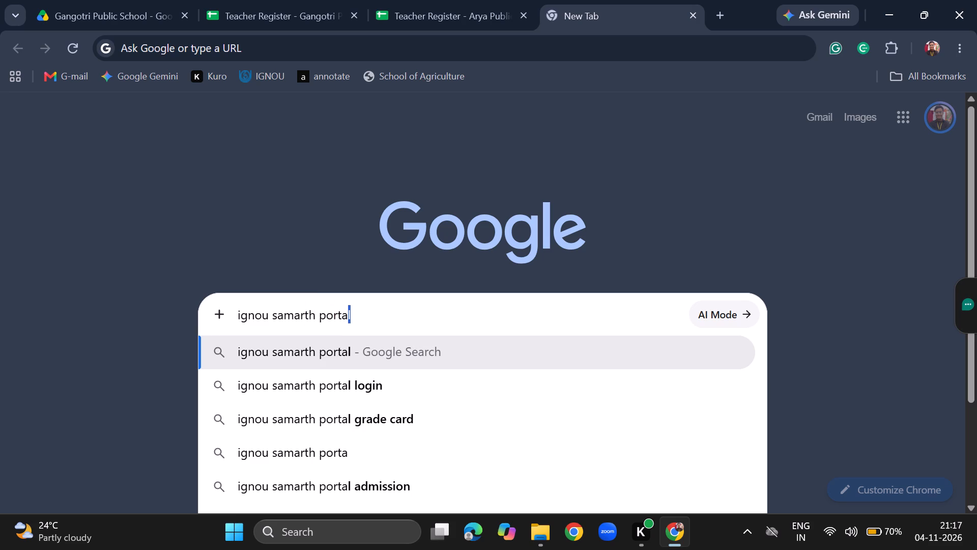
pyautogui.press('l')
pyautogui.press('Return')
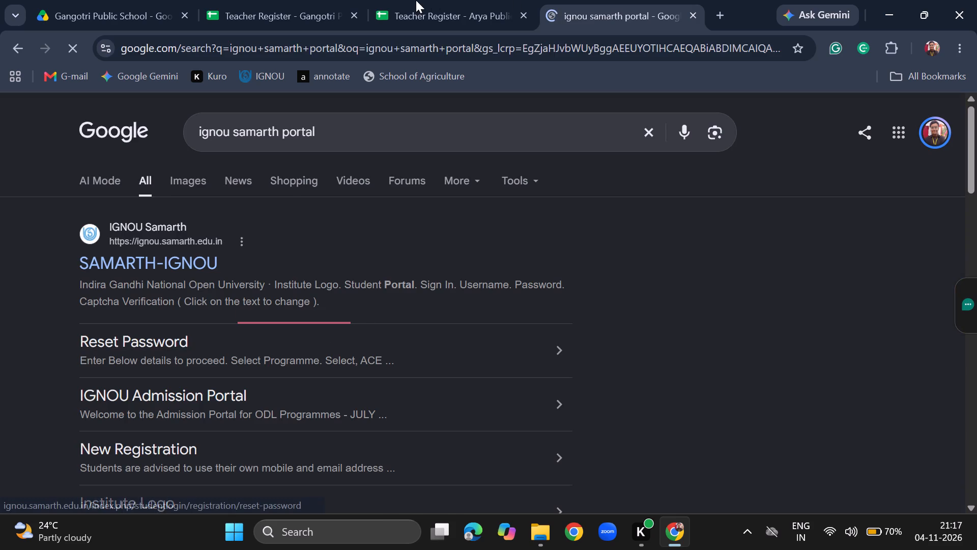
# Start the 4 November class note in the Arya register with "Initially did the revision of yesterday class and then explained the subtraction method".
pyautogui.click(418, 2)
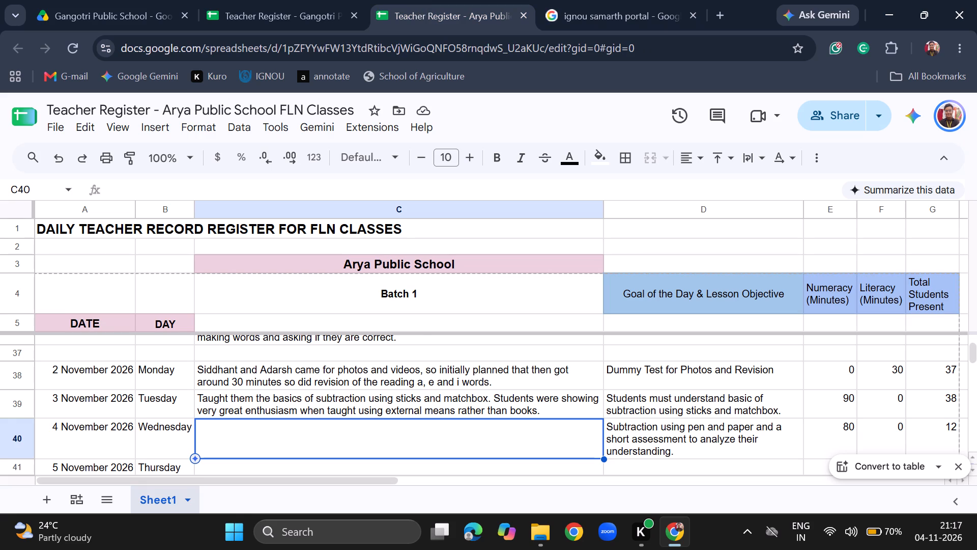
pyautogui.click(393, 419)
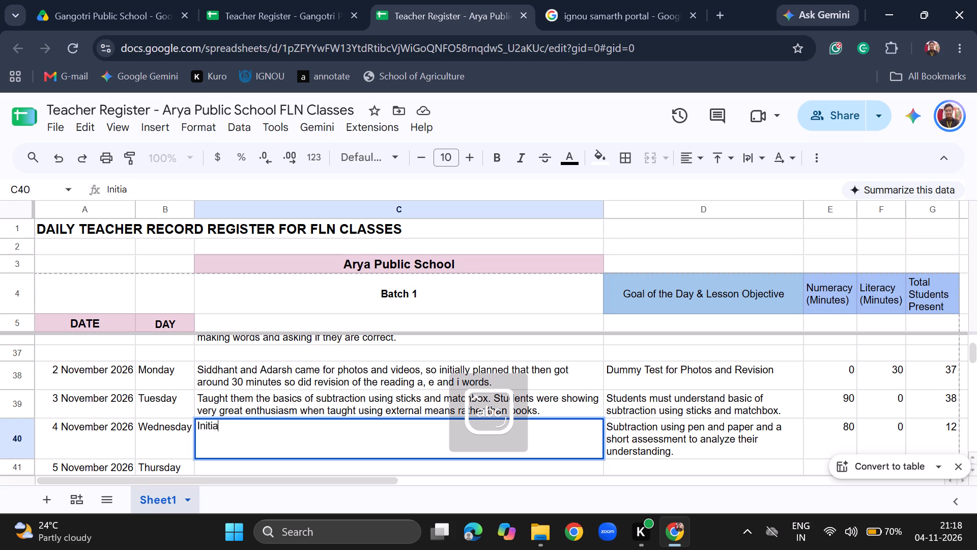
pyautogui.press('space')
pyautogui.write('did the')
pyautogui.press('space')
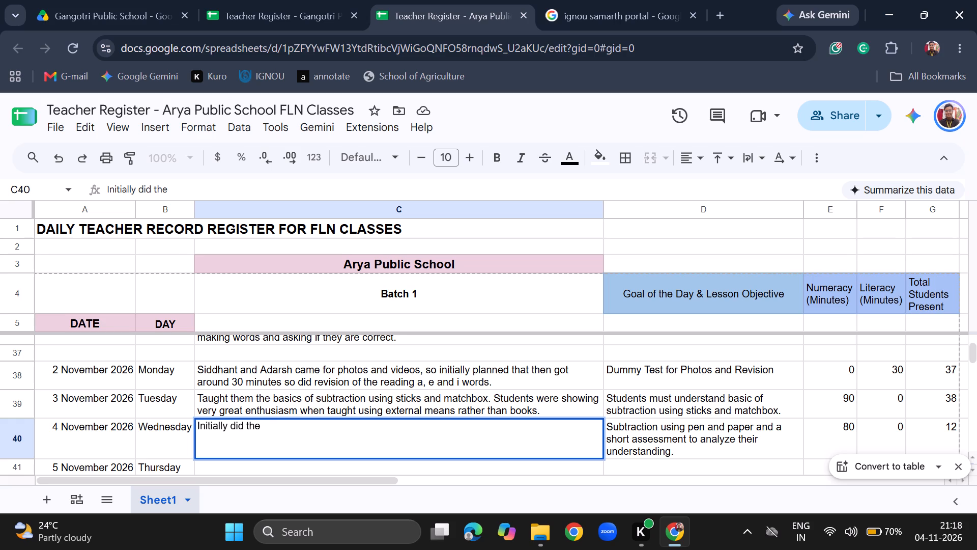
pyautogui.write('revision of yesterday class and them m')
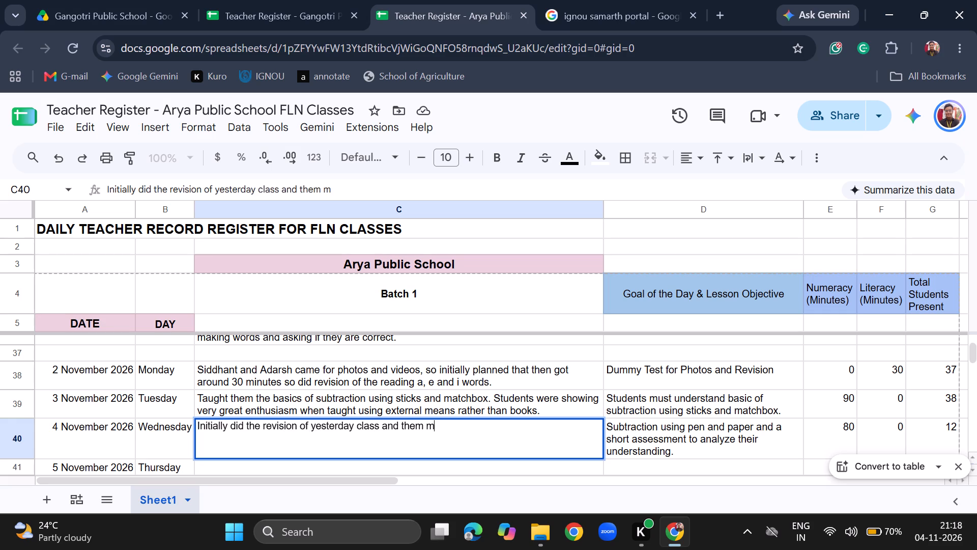
pyautogui.press('BackSpace')
pyautogui.press('BackSpace')
pyautogui.press('BackSpace')
pyautogui.write('n did the')
pyautogui.press('space')
pyautogui.press('BackSpace')
pyautogui.press('BackSpace')
pyautogui.press('BackSpace')
pyautogui.press('BackSpace')
pyautogui.press('BackSpace')
pyautogui.press('BackSpace')
pyautogui.press('BackSpace')
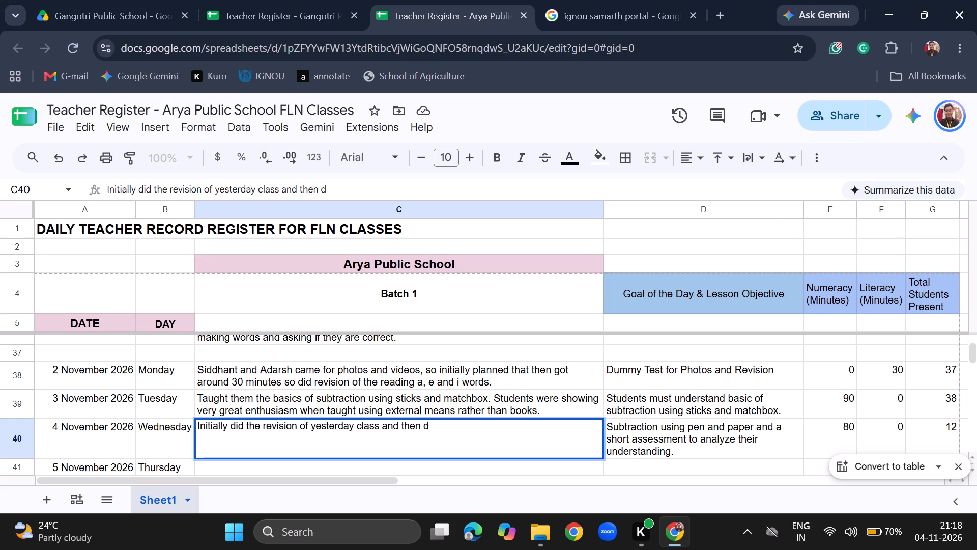
pyautogui.press('BackSpace')
pyautogui.write('explained the subtraction method')
pyautogui.press('space')
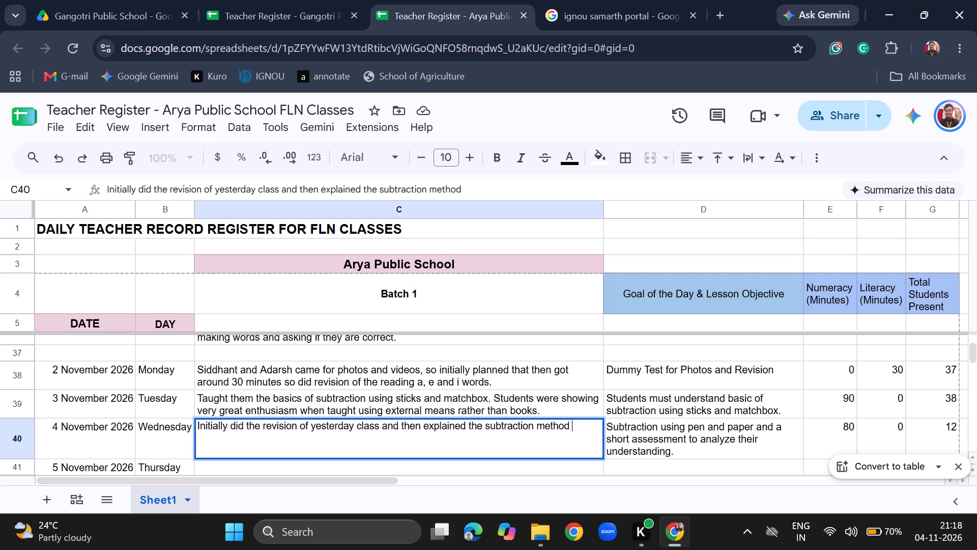
# Finish the 4 November class note with "using pen and paper method and gave a short assessment to the studnts.".
pyautogui.write('using')
pyautogui.press('space')
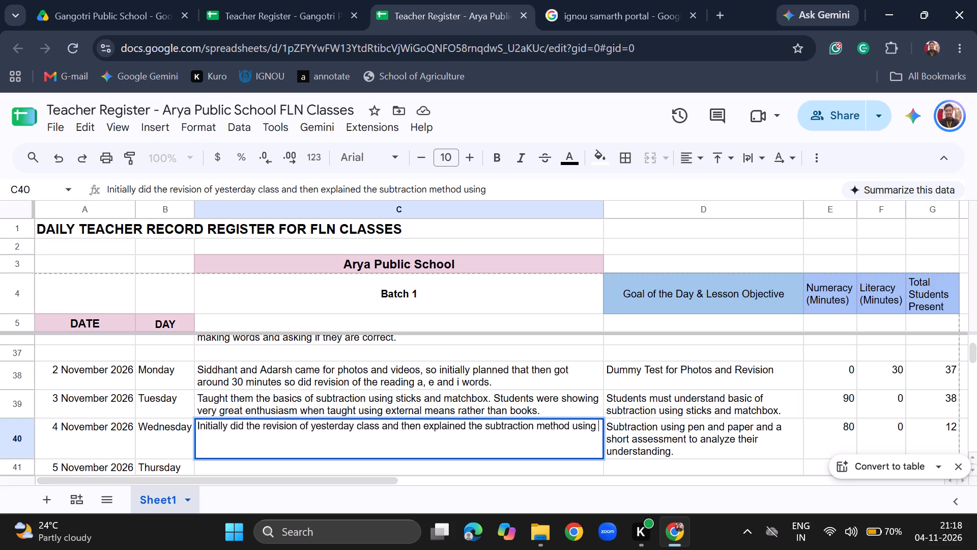
pyautogui.press('p')
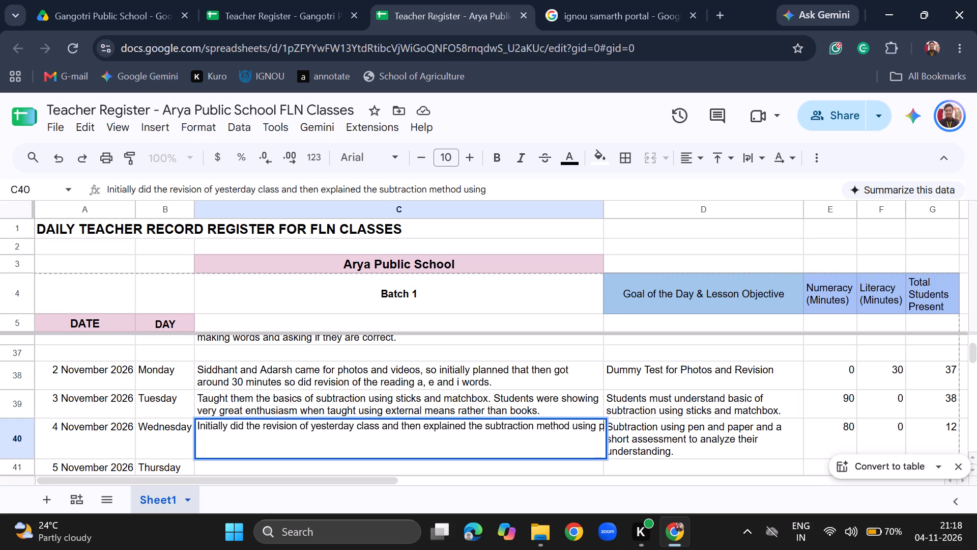
pyautogui.write('en and paper method and gave')
pyautogui.press('space')
pyautogui.write('a so')
pyautogui.press('BackSpace')
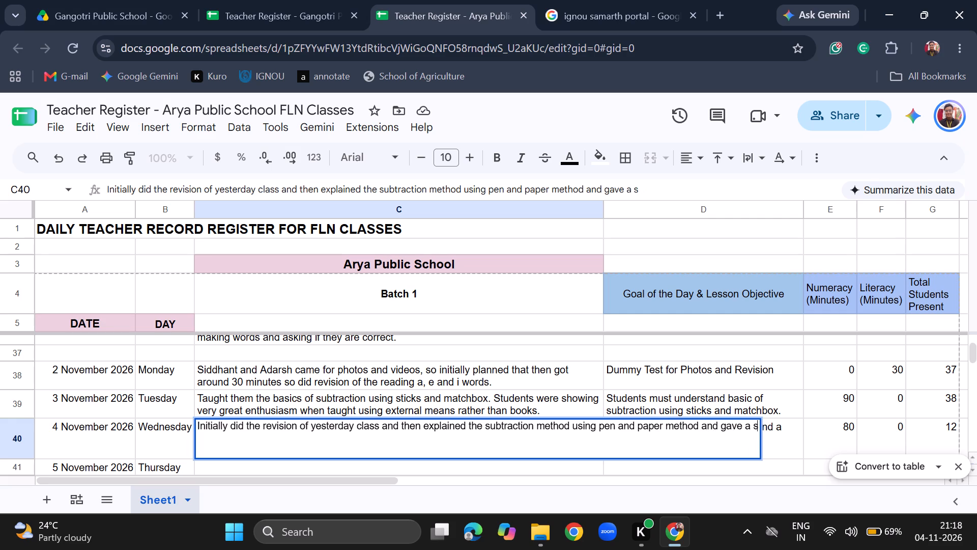
pyautogui.write('hort assessemn')
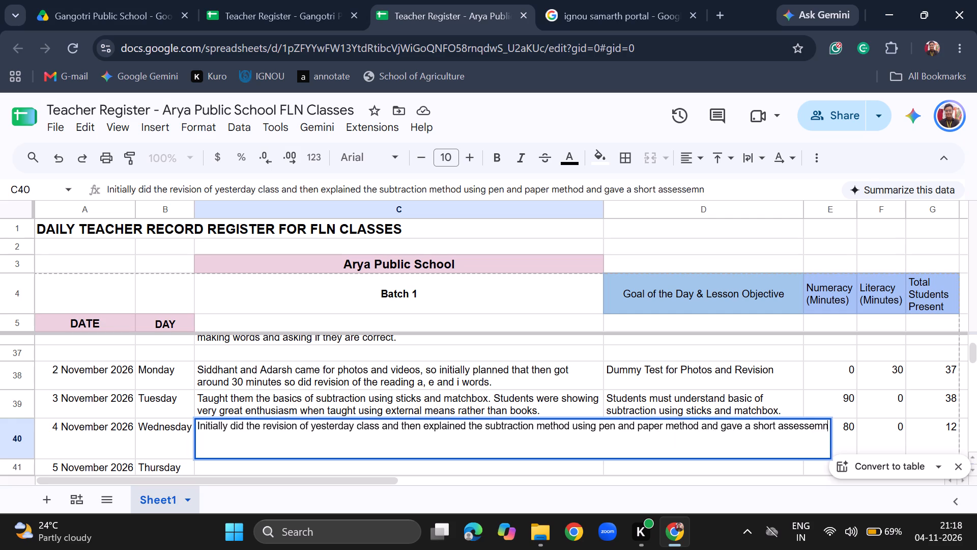
pyautogui.press('BackSpace')
pyautogui.press('BackSpace')
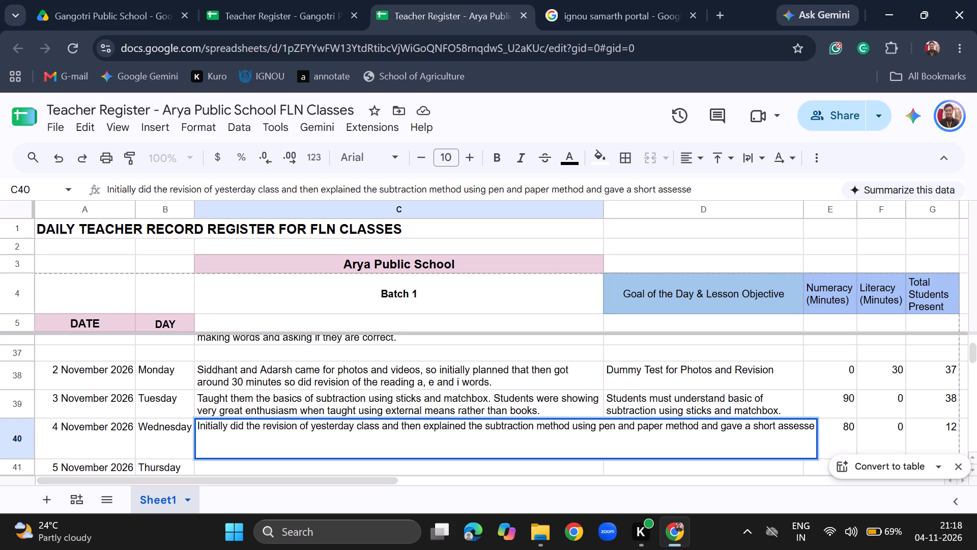
pyautogui.press('BackSpace')
pyautogui.write('ment to the studnts')
pyautogui.press('space')
pyautogui.press('BackSpace')
pyautogui.press('.')
pyautogui.press('Return')
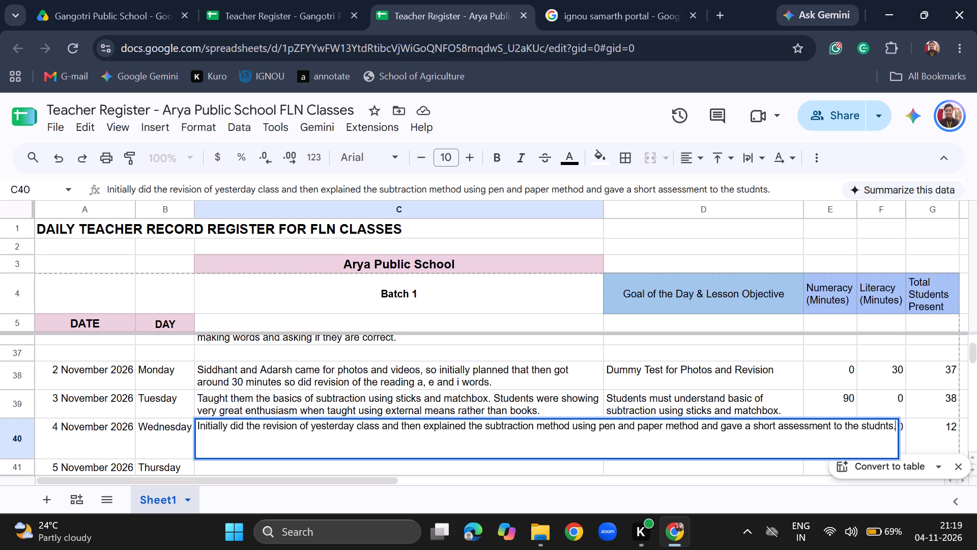
pyautogui.click(777, 460)
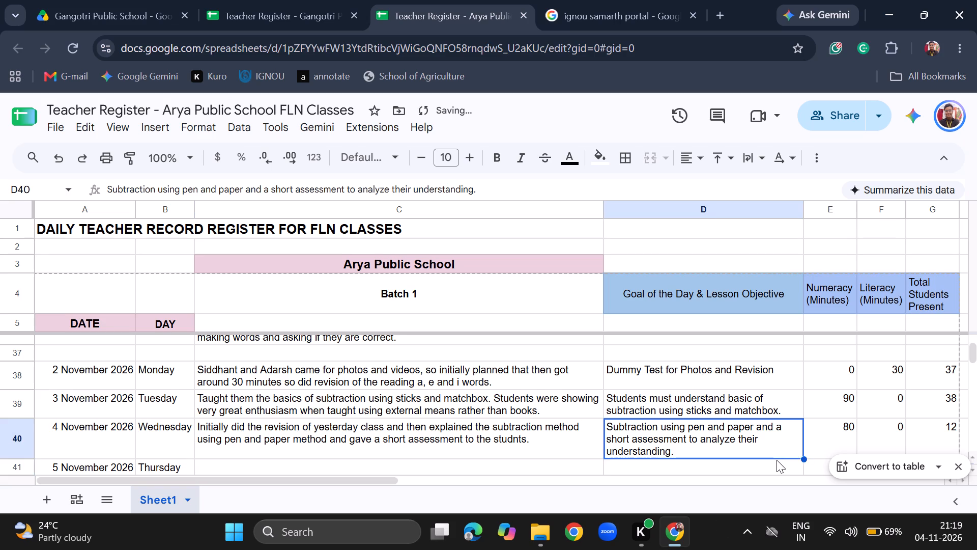
pyautogui.scroll(-1, 777, 460)
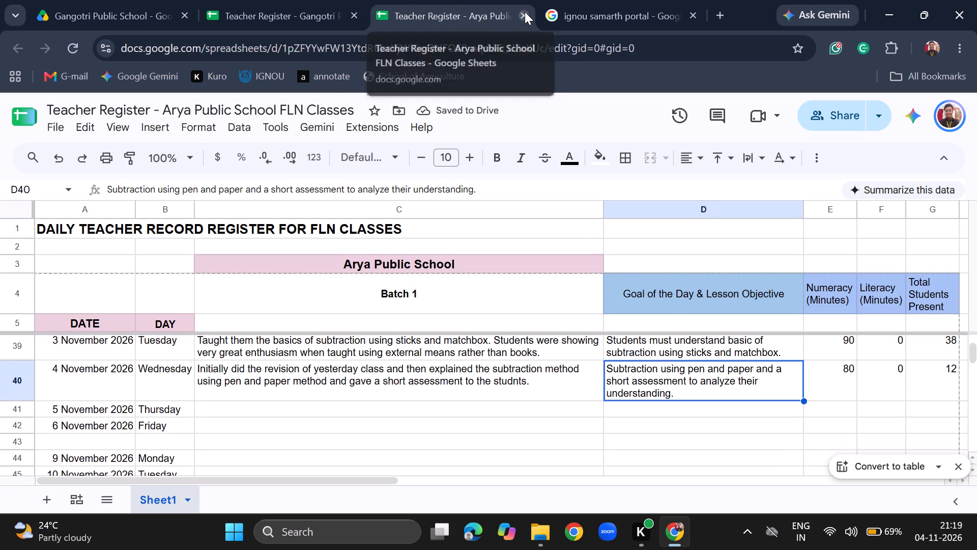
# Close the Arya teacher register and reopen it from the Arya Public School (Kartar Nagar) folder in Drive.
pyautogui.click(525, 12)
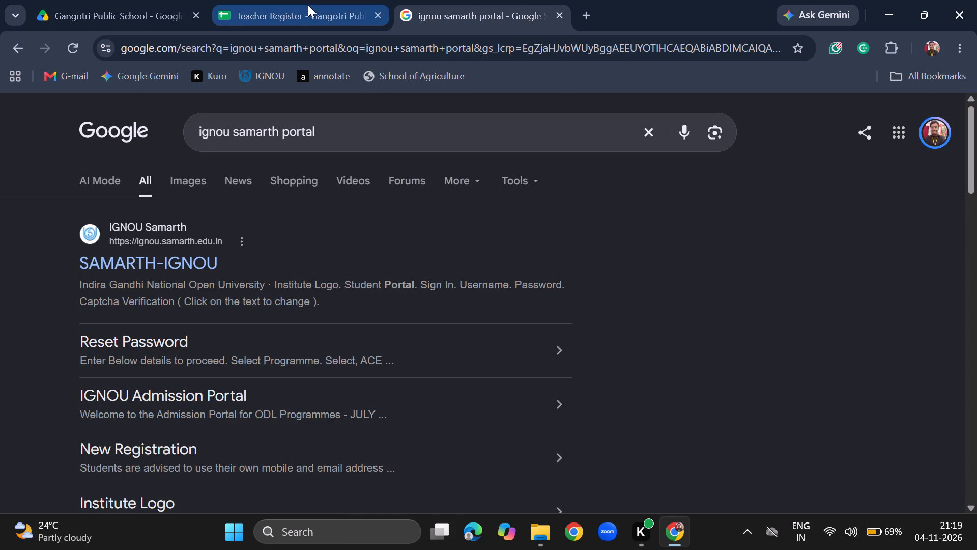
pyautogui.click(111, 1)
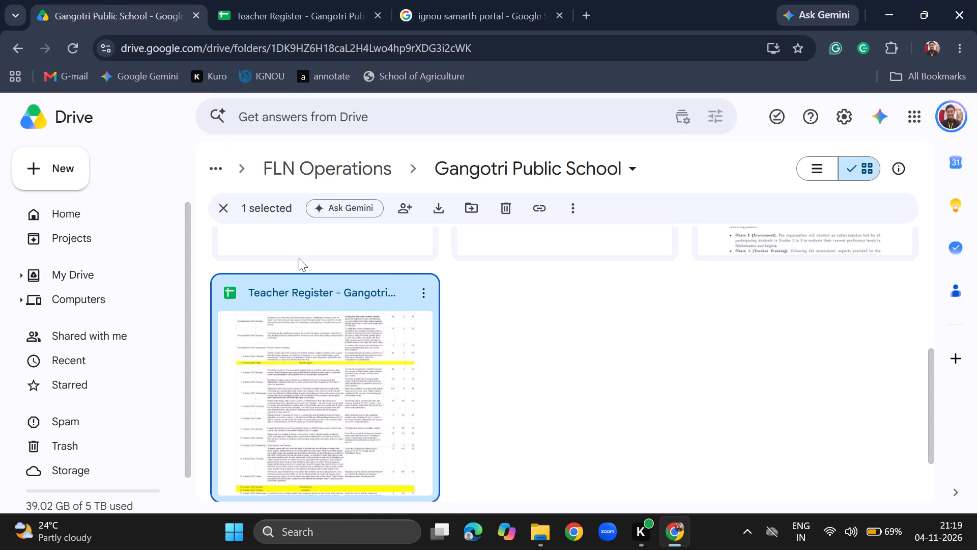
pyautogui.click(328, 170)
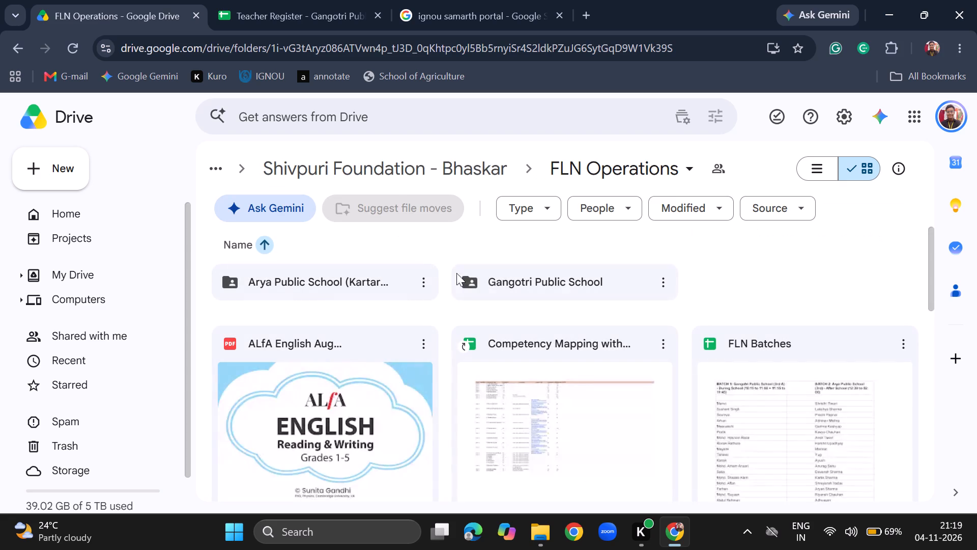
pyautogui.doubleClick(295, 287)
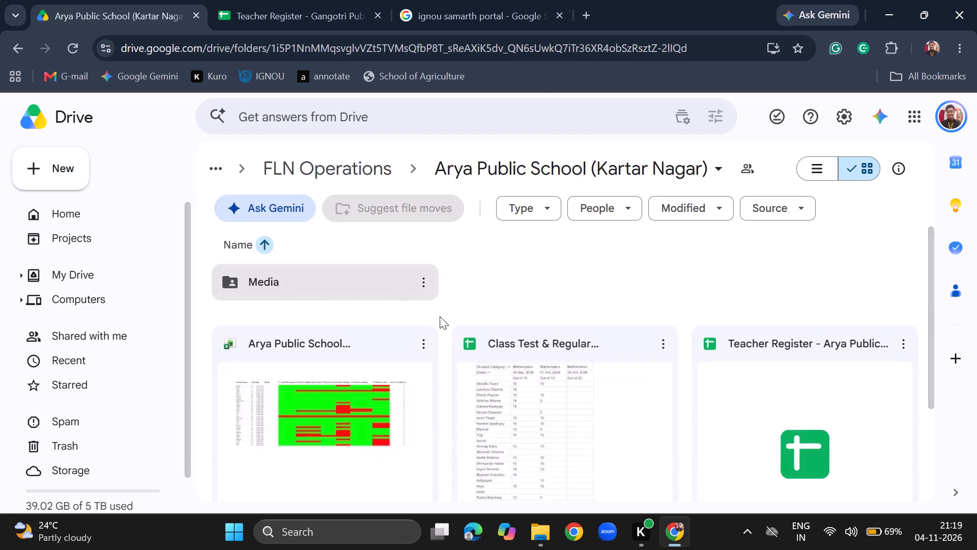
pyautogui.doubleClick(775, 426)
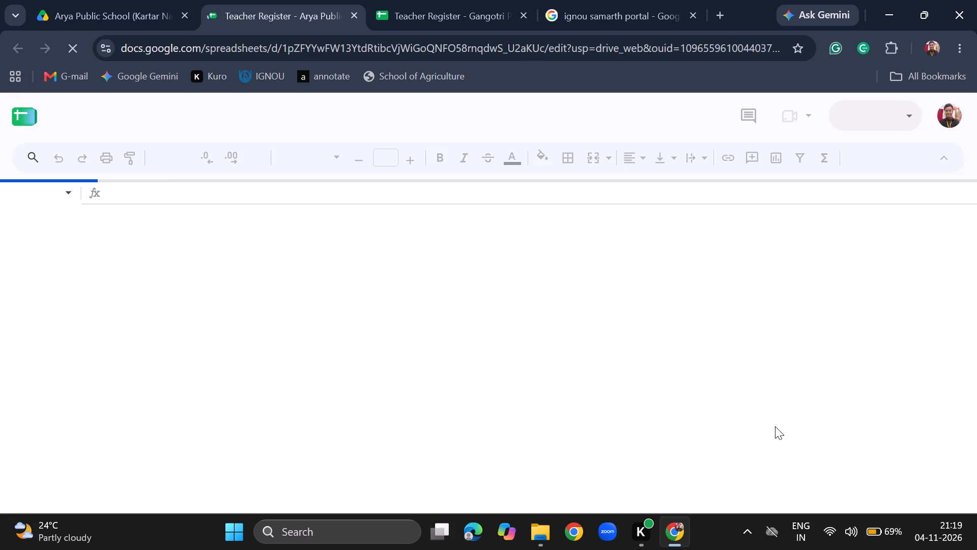
# Set the total students present for 4 November 2026 to 30 in the Arya register.
pyautogui.scroll(-5, 775, 426)
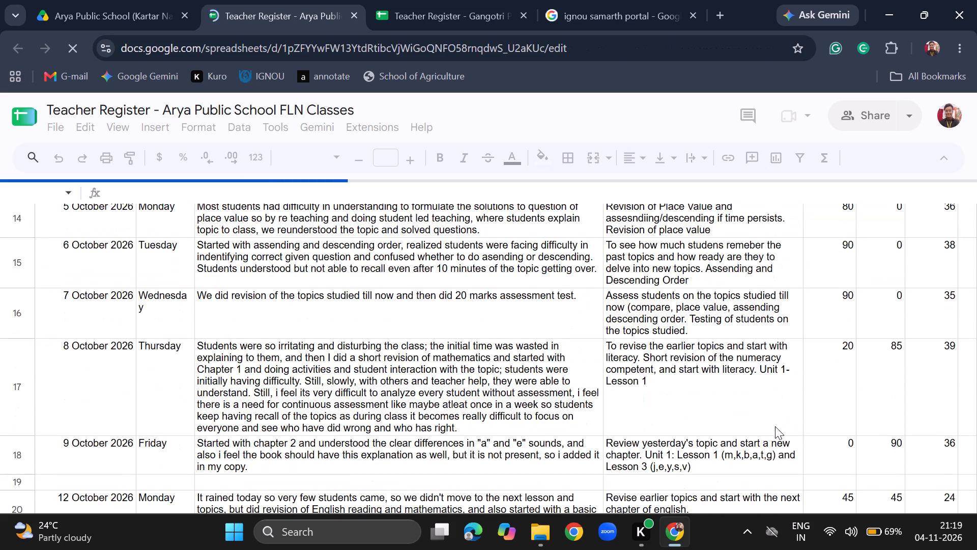
pyautogui.scroll(-2, 910, 478)
pyautogui.click(743, 419)
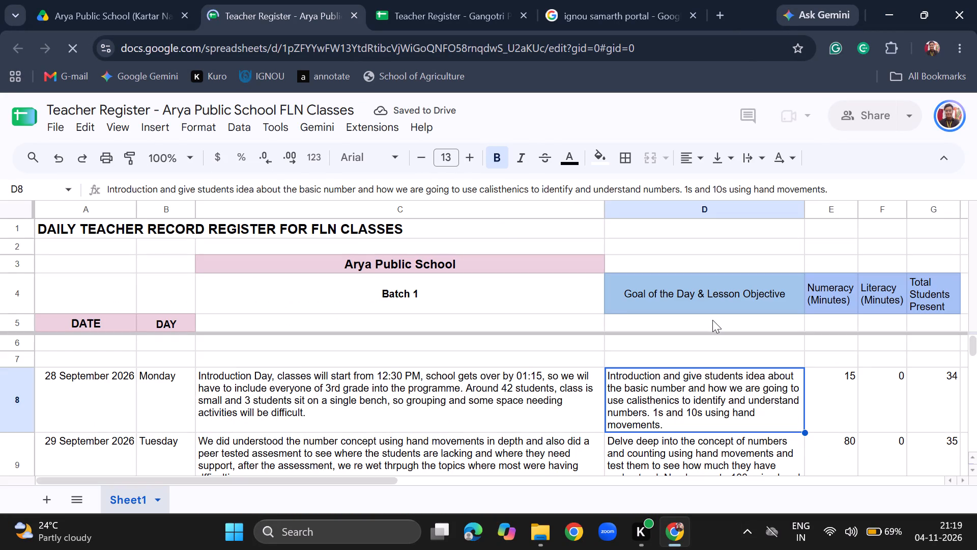
pyautogui.scroll(-10, 566, 334)
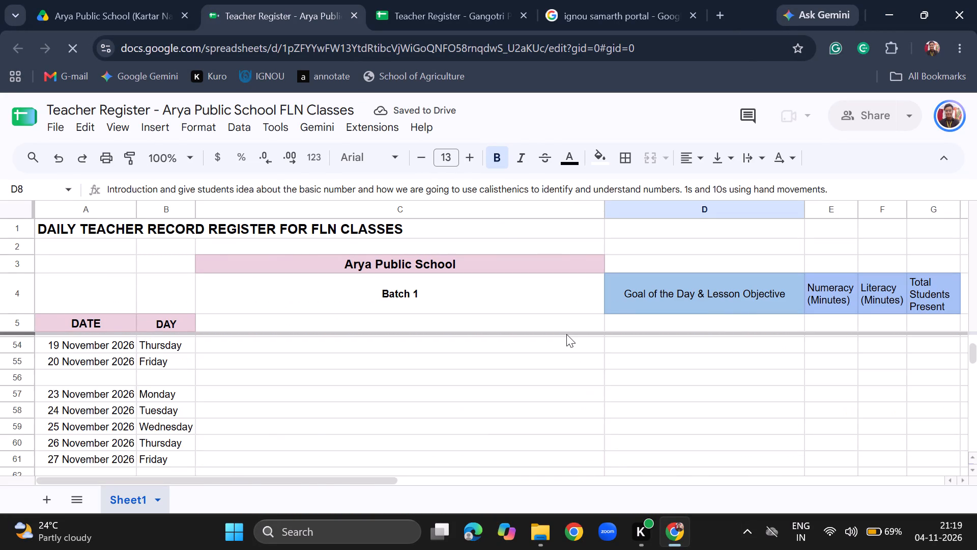
pyautogui.scroll(-1, 566, 334)
pyautogui.scroll(4, 566, 334)
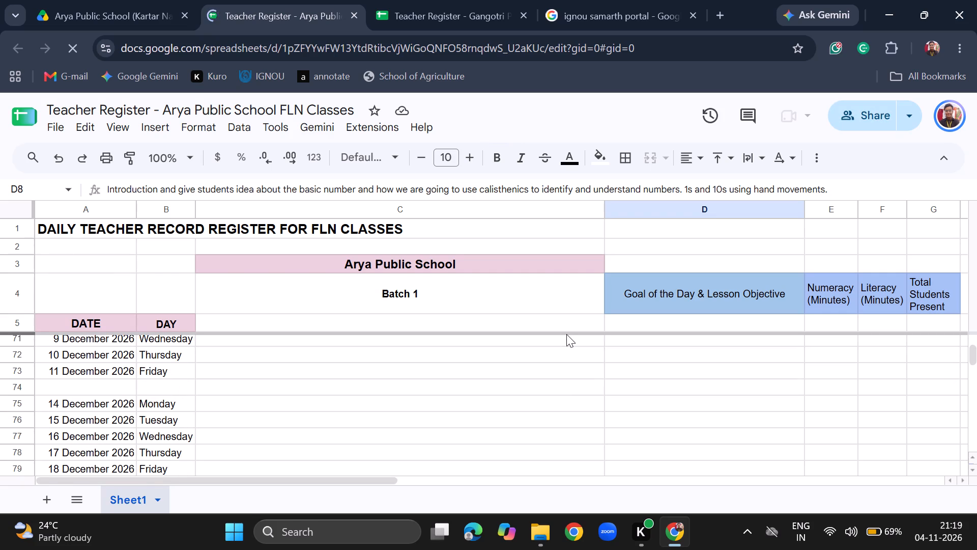
pyautogui.scroll(4, 566, 334)
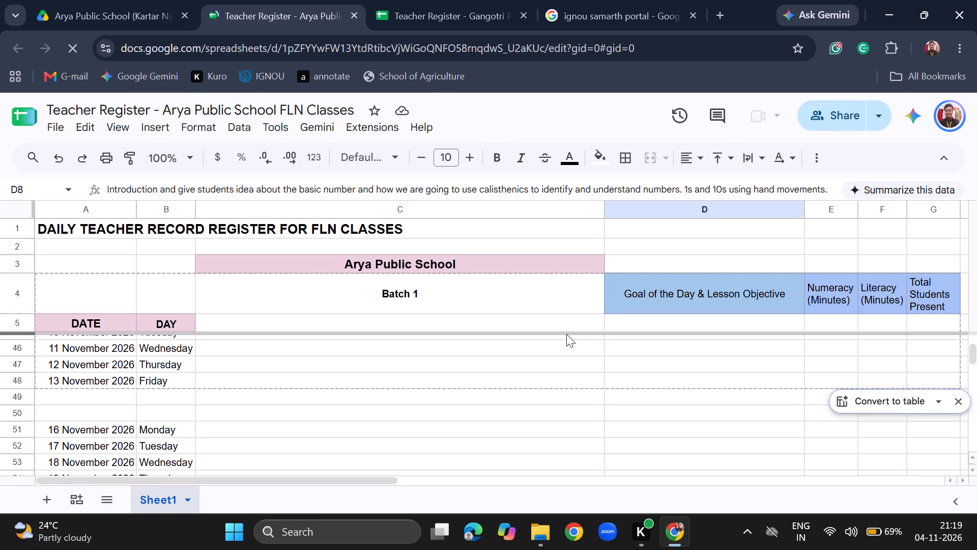
pyautogui.scroll(2, 704, 389)
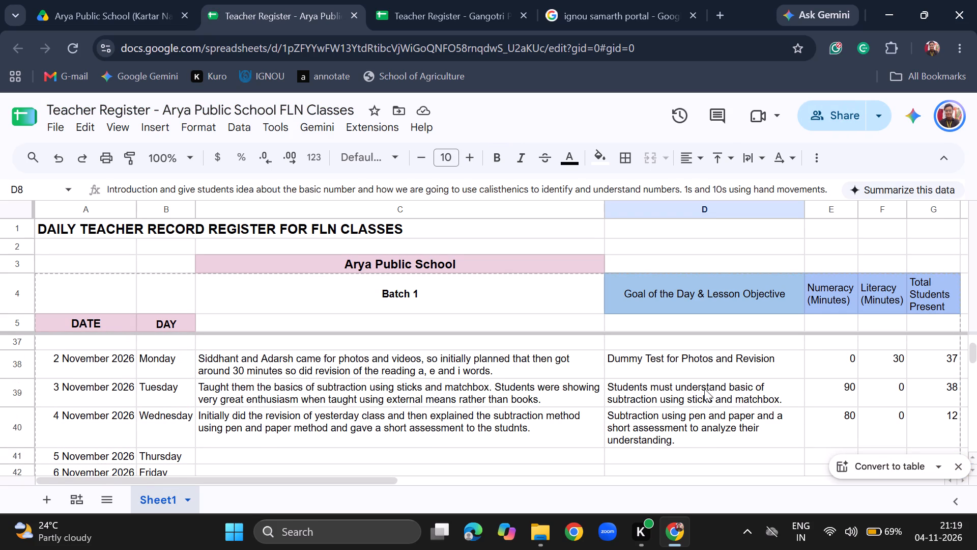
pyautogui.click(940, 431)
pyautogui.write('30')
pyautogui.press('Return')
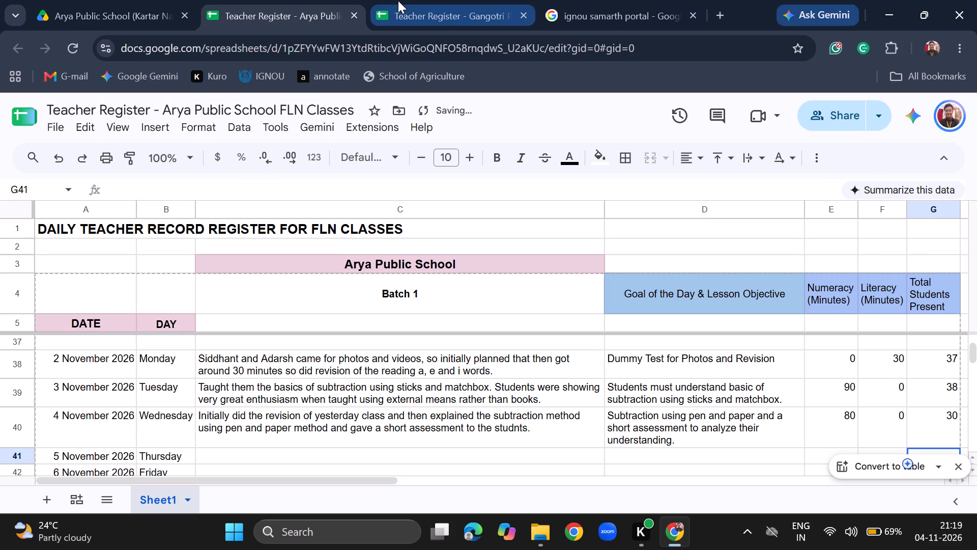
# Record 12 students present, 0 literacy minutes and 50 numeracy minutes for 4 November 2026 in the Gangotri register.
pyautogui.click(497, 0)
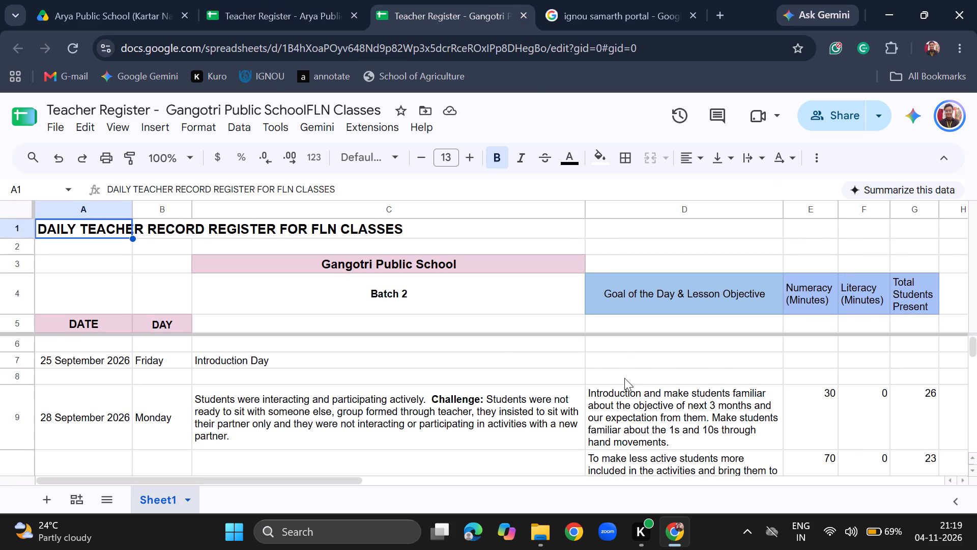
pyautogui.scroll(-8, 624, 378)
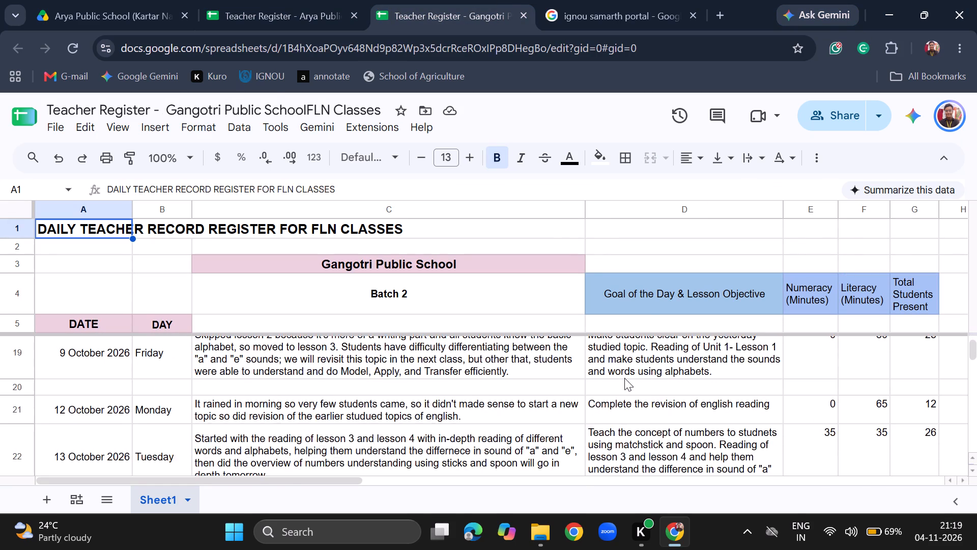
pyautogui.scroll(-8, 624, 378)
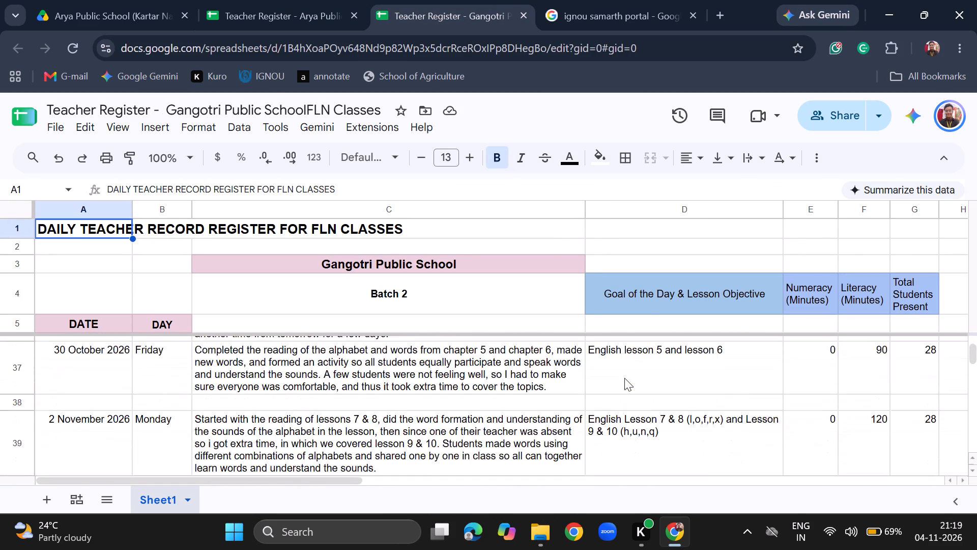
pyautogui.scroll(-3, 624, 378)
pyautogui.scroll(1, 624, 378)
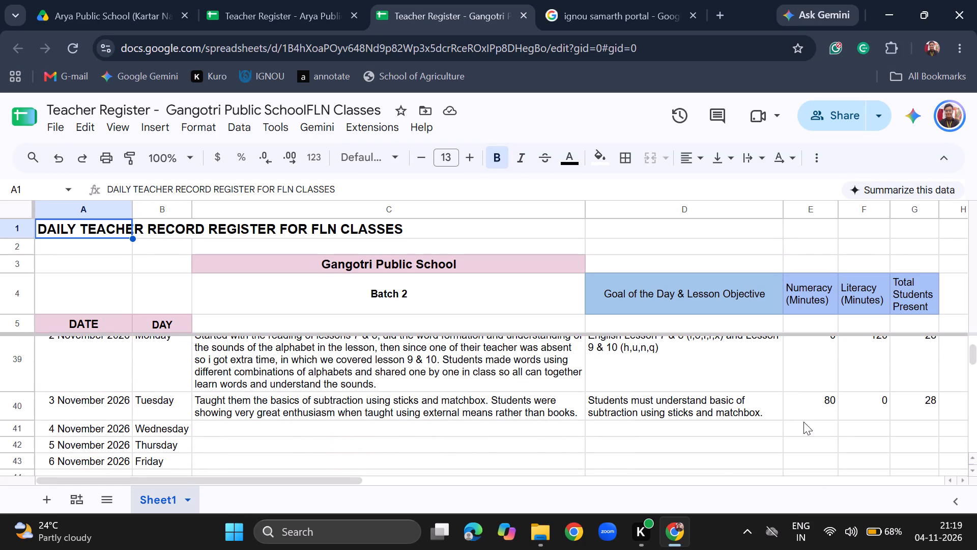
pyautogui.click(916, 428)
pyautogui.write('12')
pyautogui.press('Left')
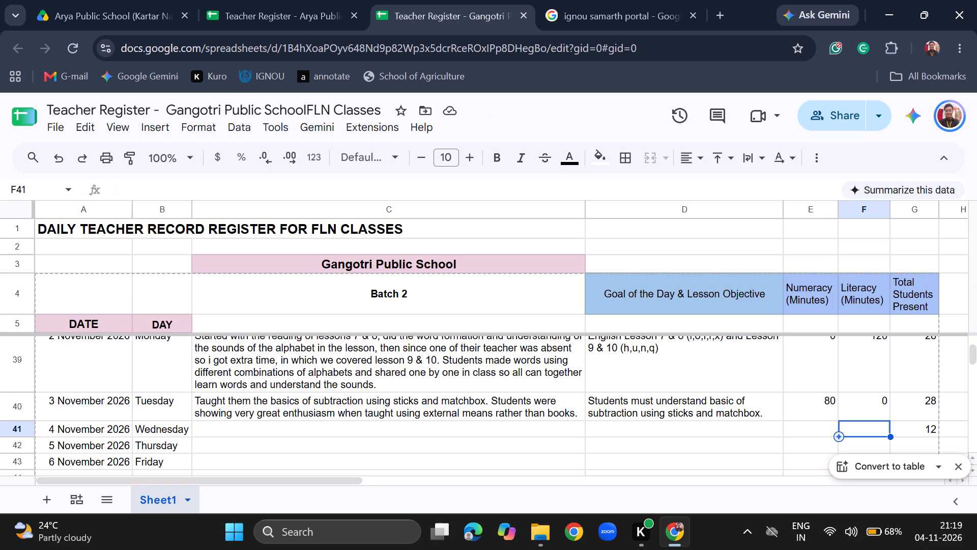
pyautogui.press('0')
pyautogui.press('Left')
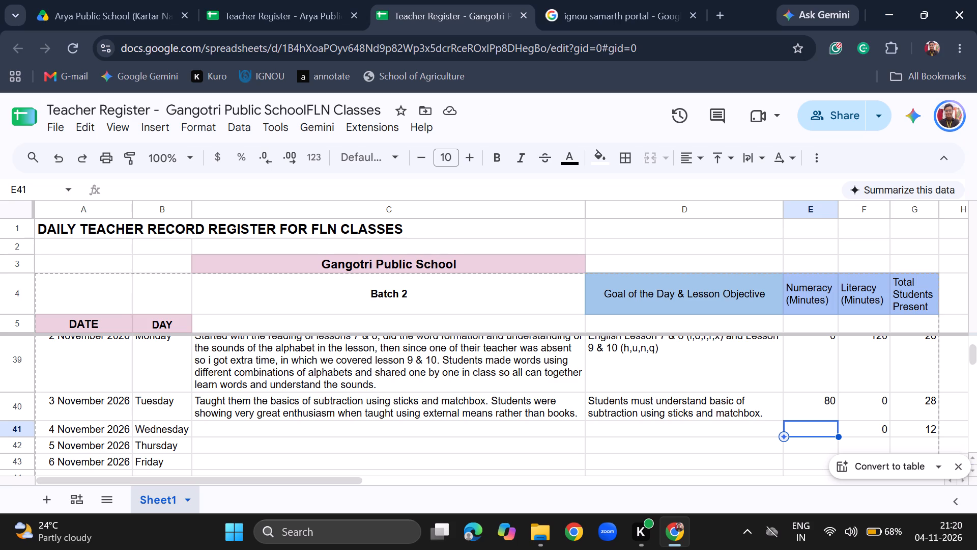
pyautogui.press('3')
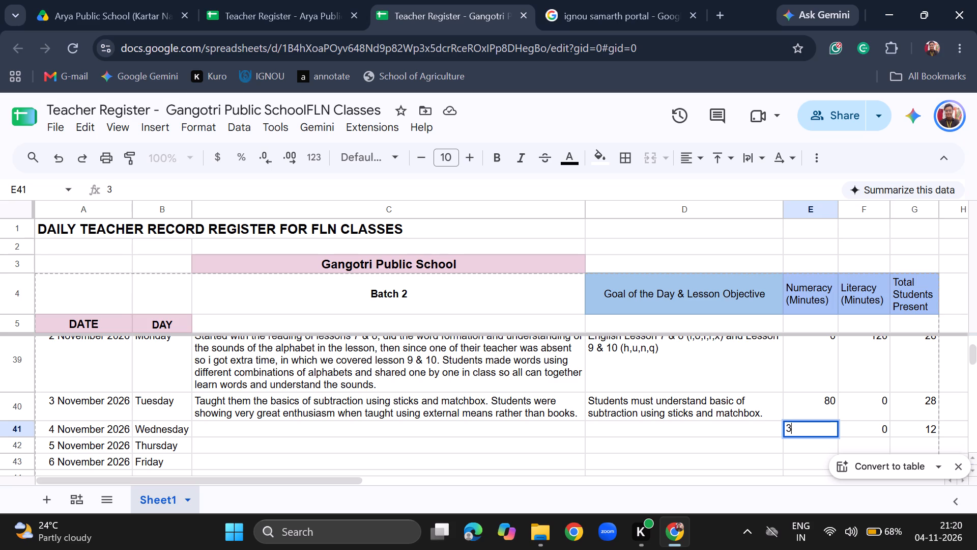
pyautogui.press('BackSpace')
pyautogui.write('50')
pyautogui.press('Left')
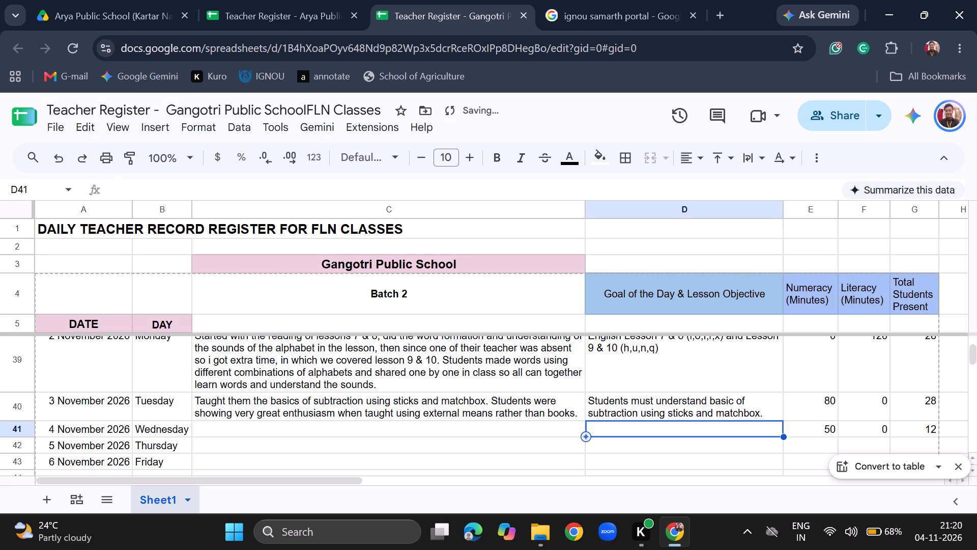
# Enter "Dummy test for photos and revision of place value" as the goal for 4 November 2026 in the Gangotri register.
pyautogui.write('ummy tesr')
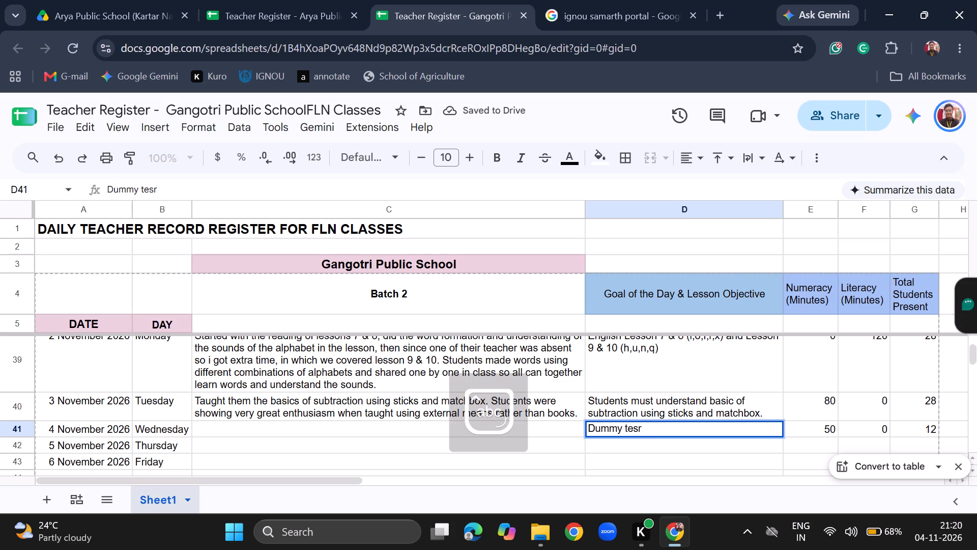
pyautogui.press('BackSpace')
pyautogui.write('t for photos and revision of place ba')
pyautogui.press('BackSpace')
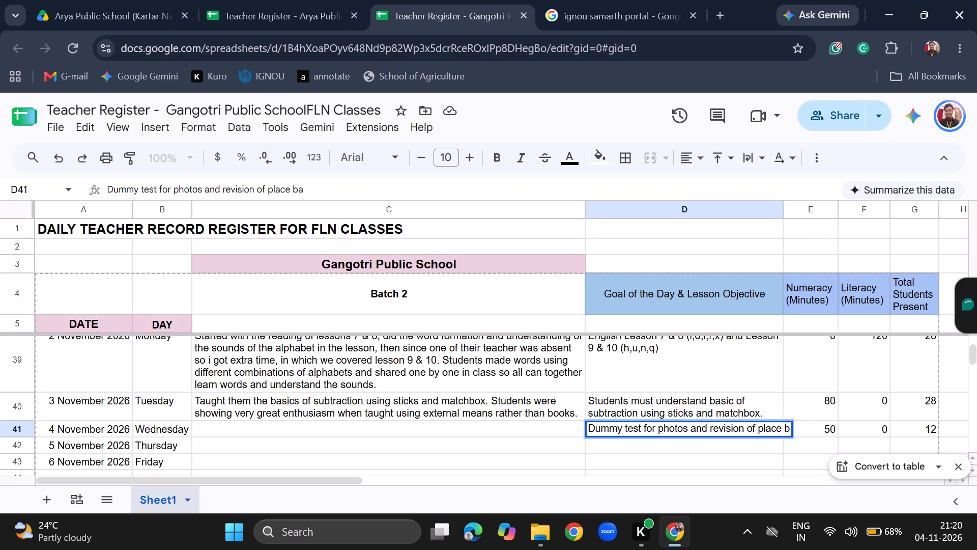
pyautogui.press('BackSpace')
pyautogui.write('value')
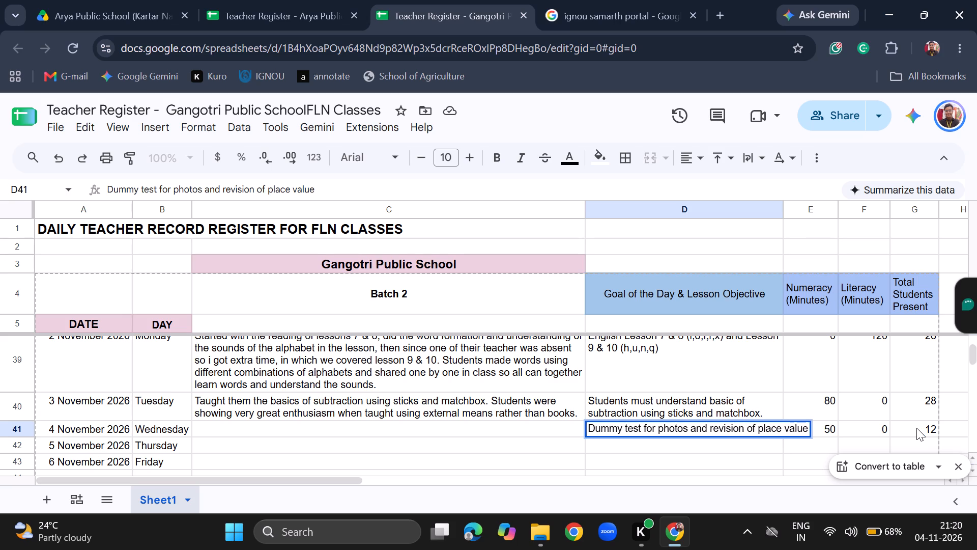
pyautogui.press('Left')
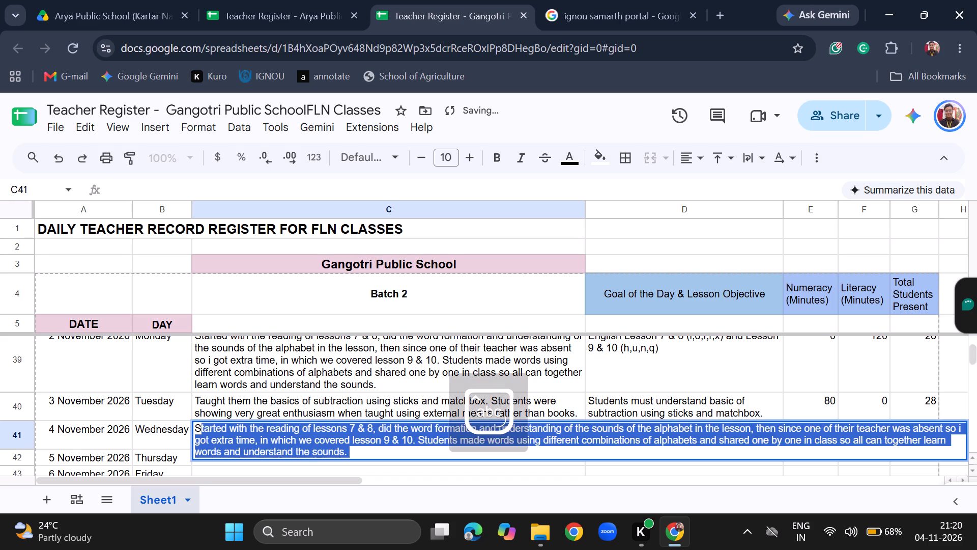
# Begin the Gangotri class note for 4 November 2026 with "Siddhant came to record the student".
pyautogui.write('iddhant came to record the')
pyautogui.press('space')
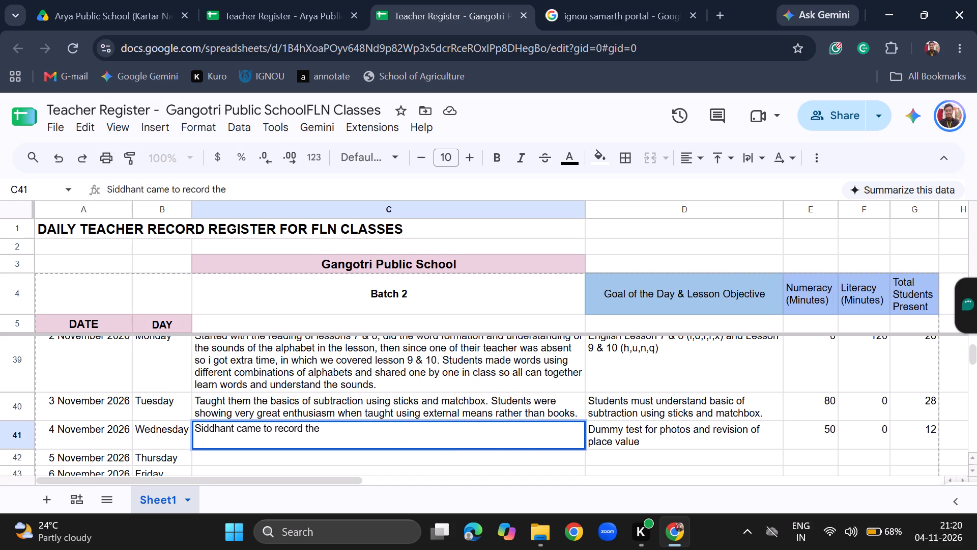
pyautogui.write('studet')
pyautogui.press('BackSpace')
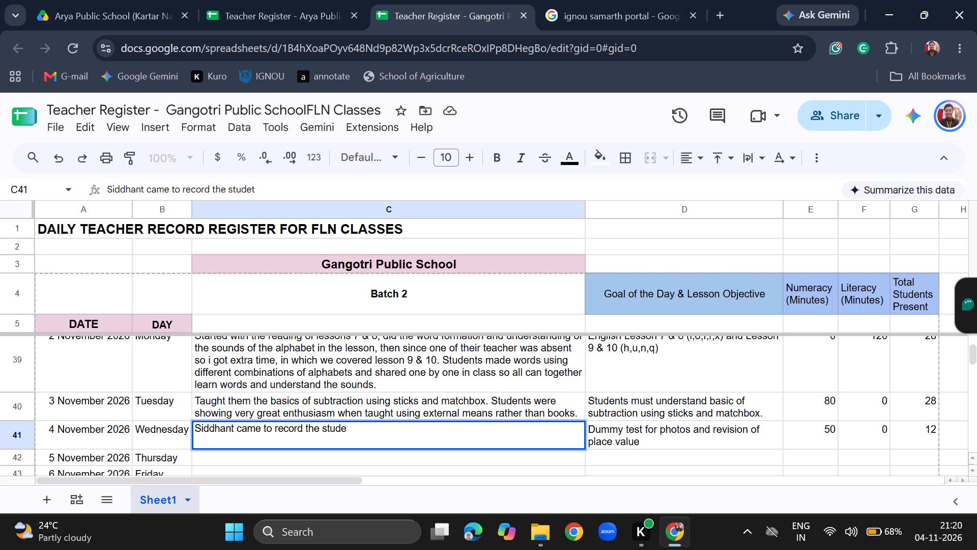
pyautogui.write('nts so')
pyautogui.press('space')
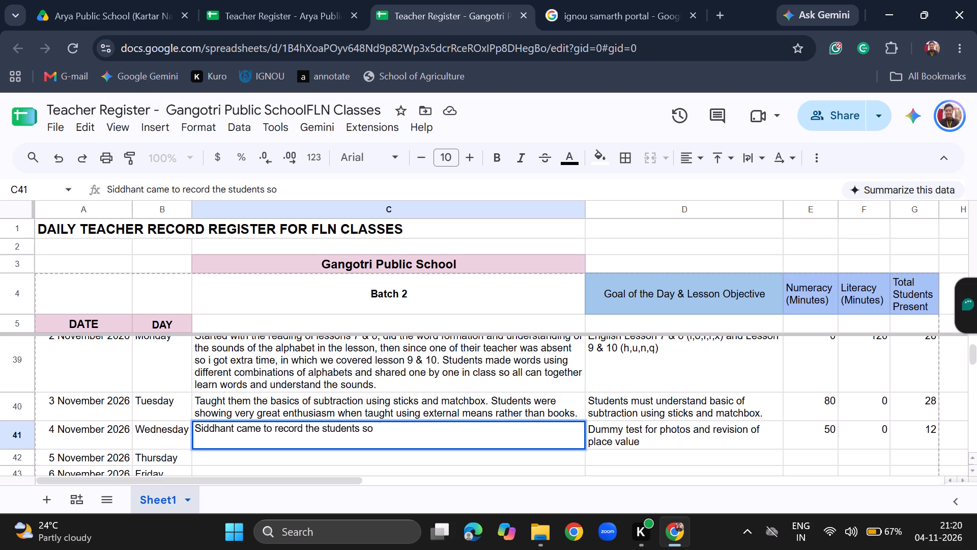
pyautogui.write('initially')
pyautogui.press('space')
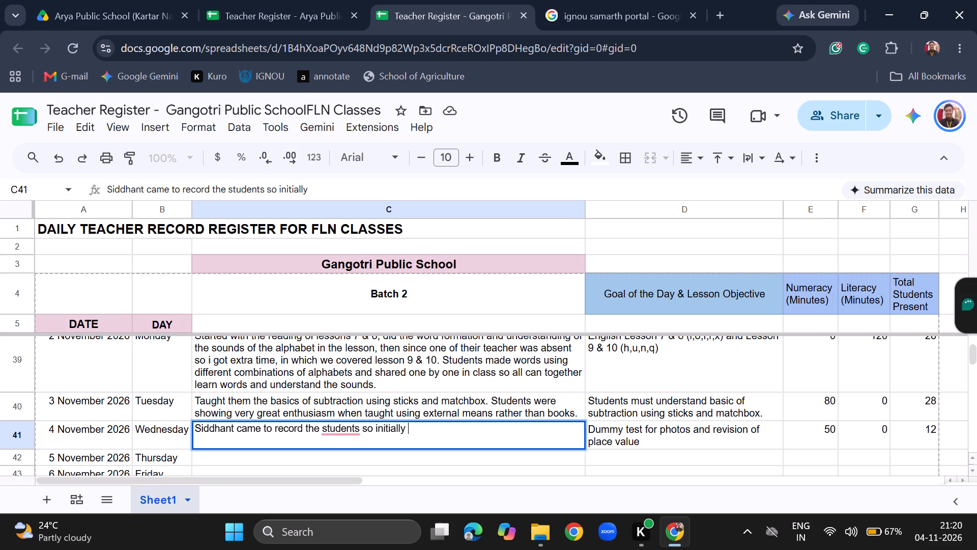
pyautogui.press('BackSpace')
pyautogui.press('BackSpace')
pyautogui.press('BackSpace')
pyautogui.press('BackSpace')
pyautogui.press('BackSpace')
pyautogui.press('BackSpace')
pyautogui.press('BackSpace')
pyautogui.press('BackSpace')
pyautogui.press('BackSpace')
pyautogui.press('BackSpace')
pyautogui.press('BackSpace')
pyautogui.press('BackSpace')
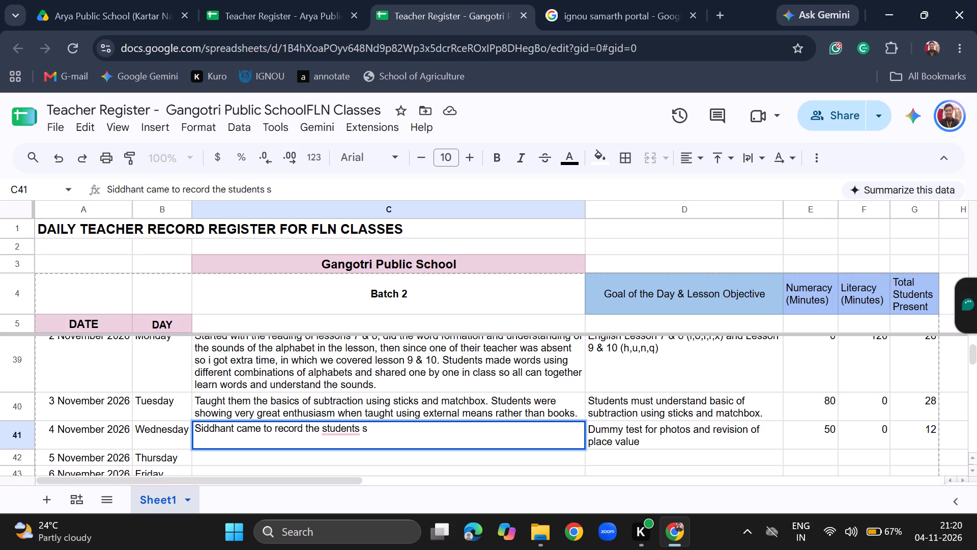
pyautogui.press('BackSpace')
pyautogui.press('BackSpace')
pyautogui.press('BackSpace')
pyautogui.press('space')
pyautogui.press('BackSpace')
# Finish the 4 November class note with ", after that did revision of addition, place value and comparision.".
pyautogui.write(', after that did')
pyautogui.press('space')
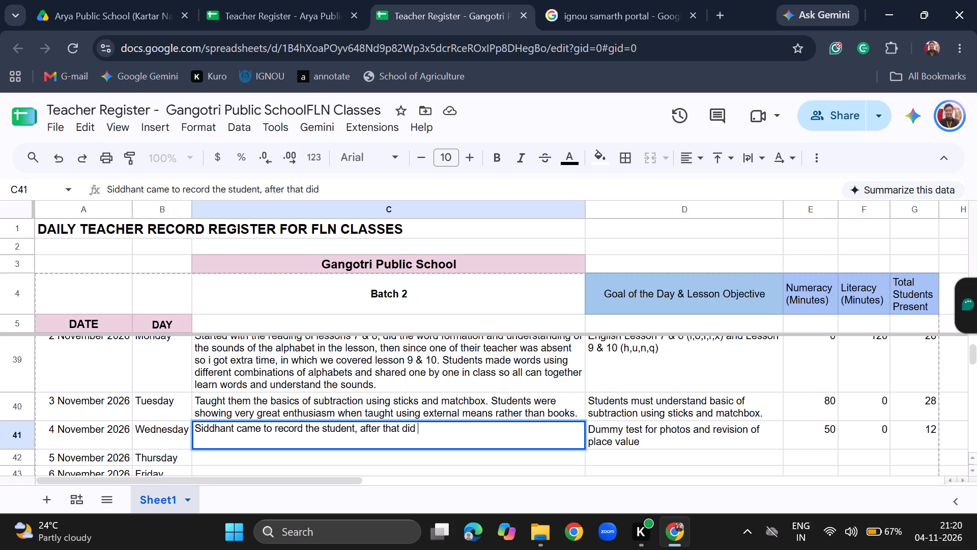
pyautogui.write('revisionof a')
pyautogui.press('BackSpace')
pyautogui.press('BackSpace')
pyautogui.press('BackSpace')
pyautogui.press('BackSpace')
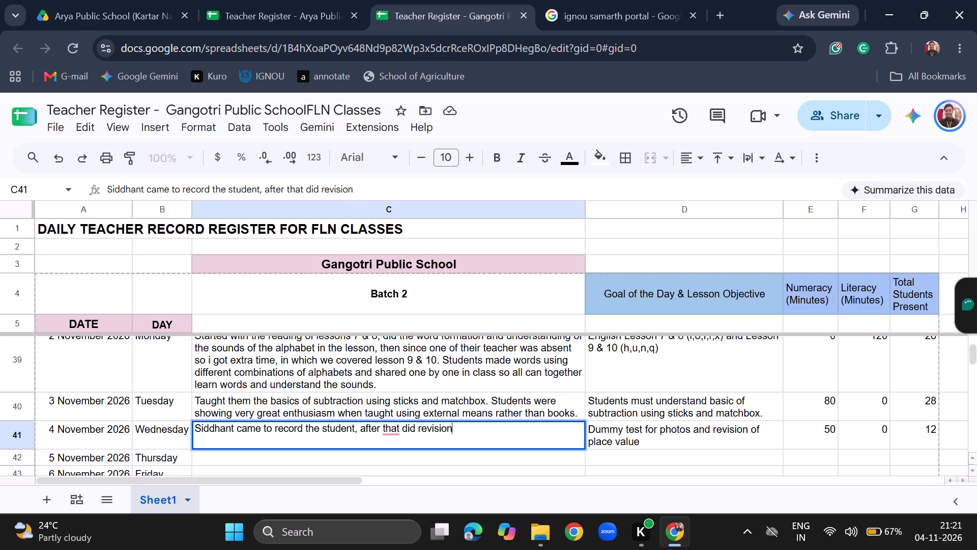
pyautogui.press('space')
pyautogui.write('of addition,')
pyautogui.press('space')
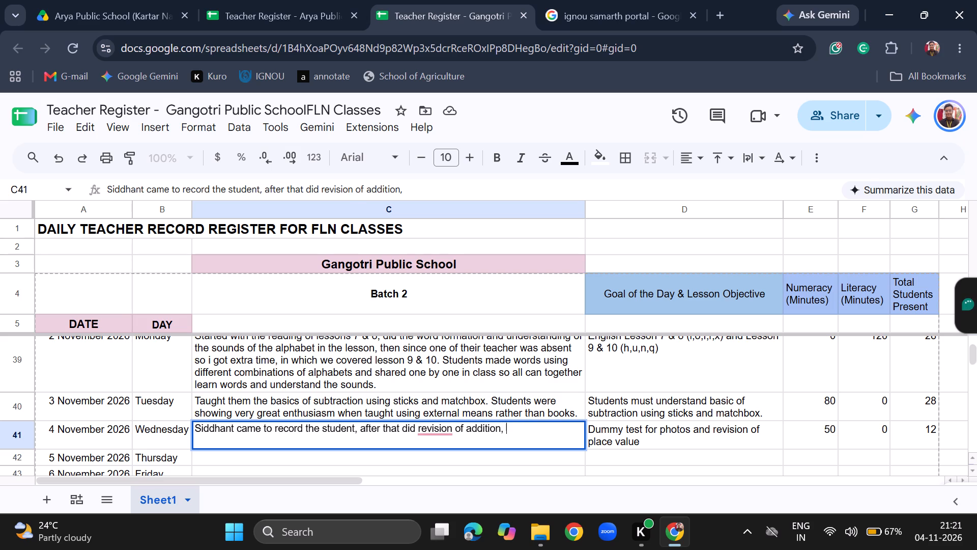
pyautogui.write('place value and')
pyautogui.press('space')
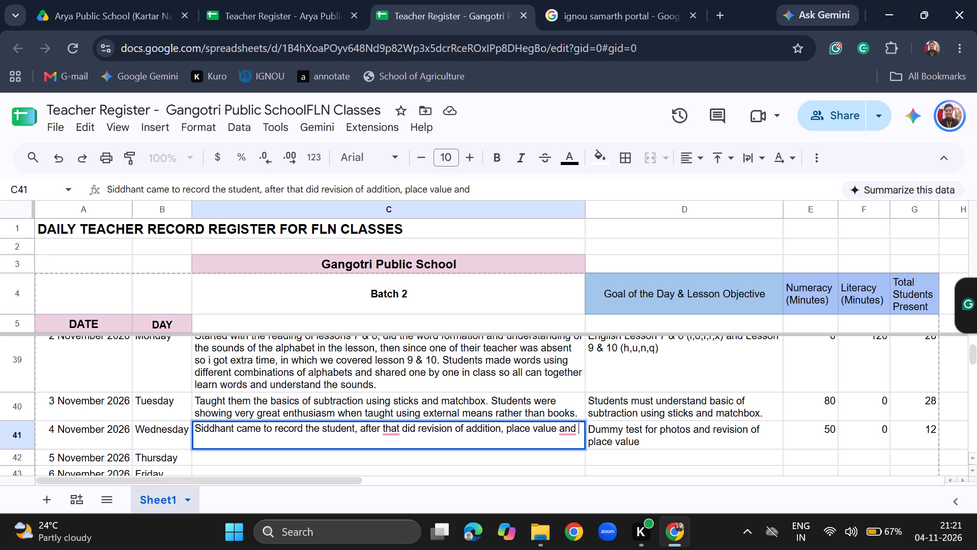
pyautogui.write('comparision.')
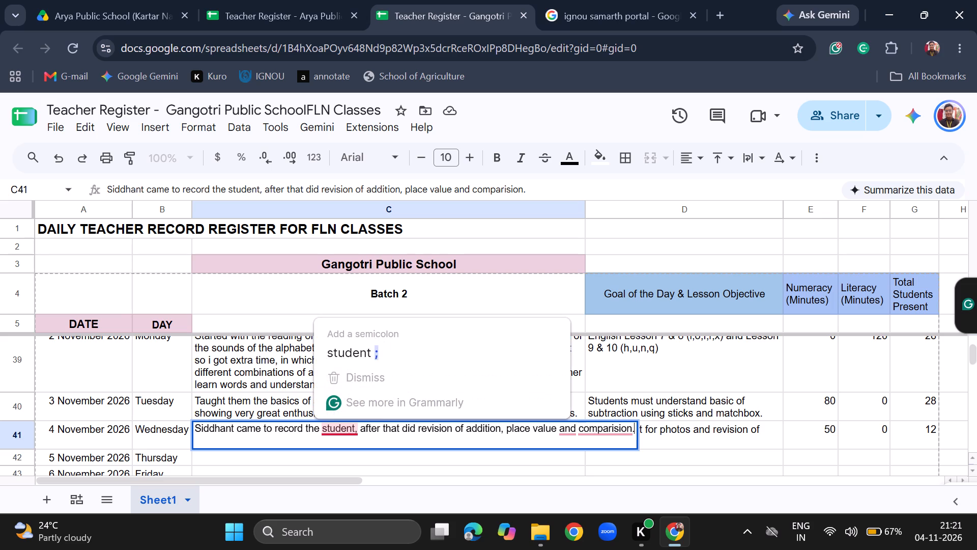
# Correct the 4 November class note with a semicolon after "student", a comma after "place value", and the spelling "comparison".
pyautogui.click(428, 345)
pyautogui.press(';')
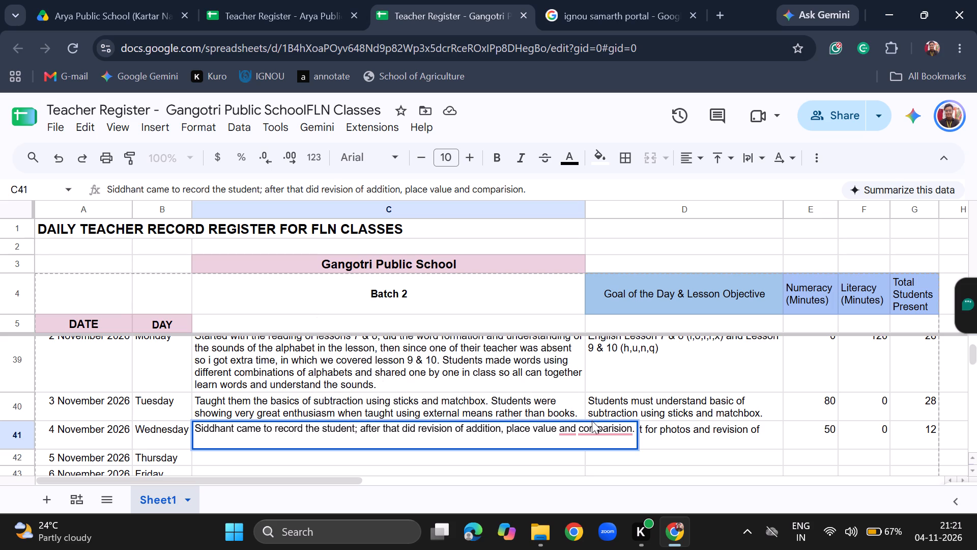
pyautogui.click(641, 361)
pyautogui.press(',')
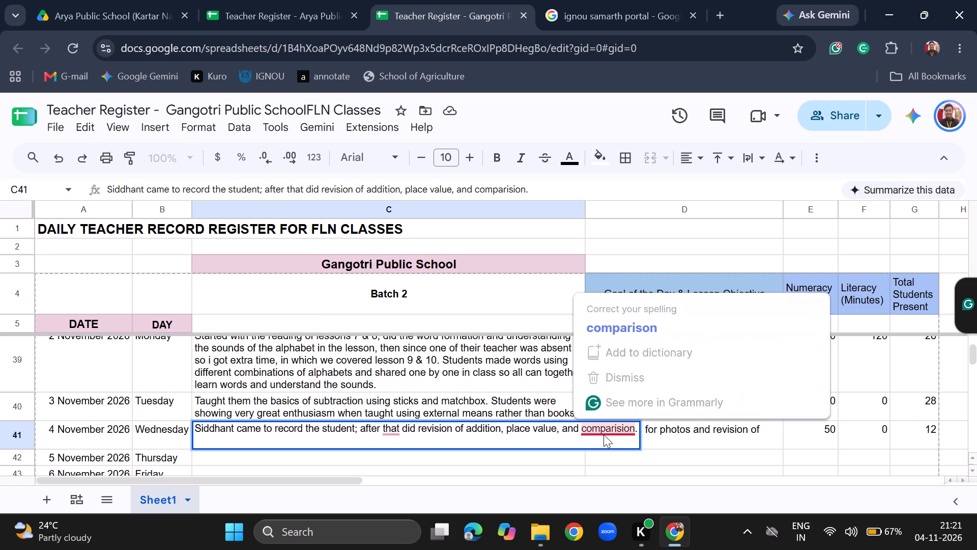
pyautogui.click(719, 333)
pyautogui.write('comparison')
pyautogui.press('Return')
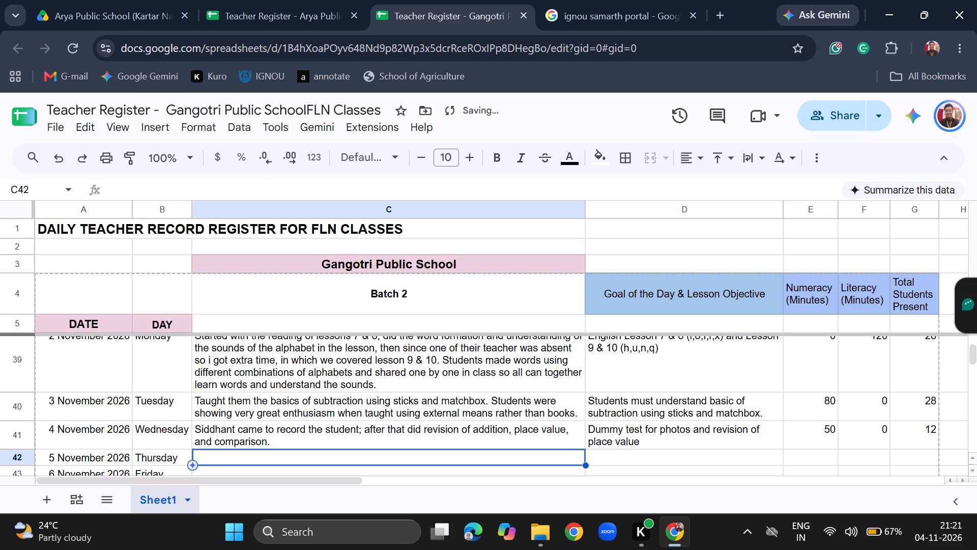
pyautogui.click(771, 413)
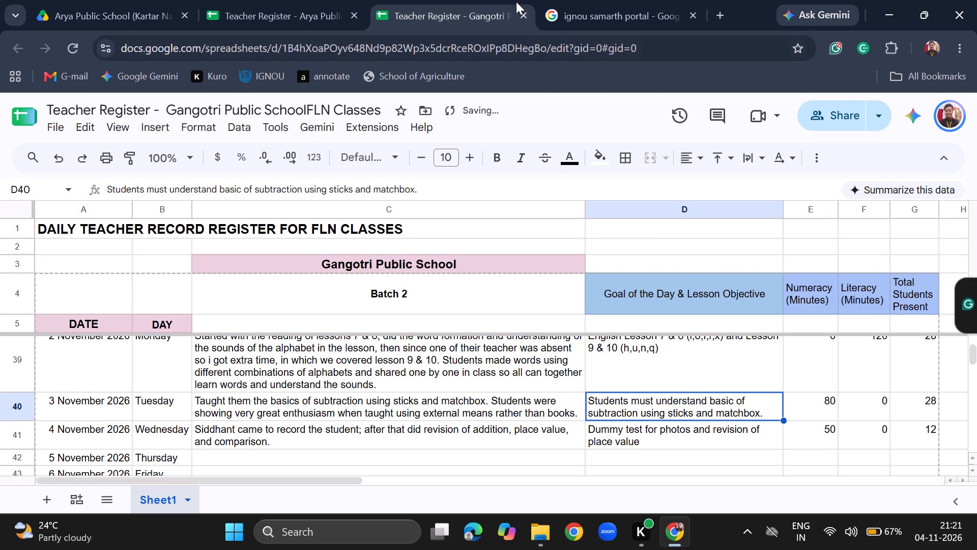
# Close the Gangotri and Arya teacher register spreadsheets.
pyautogui.click(522, 18)
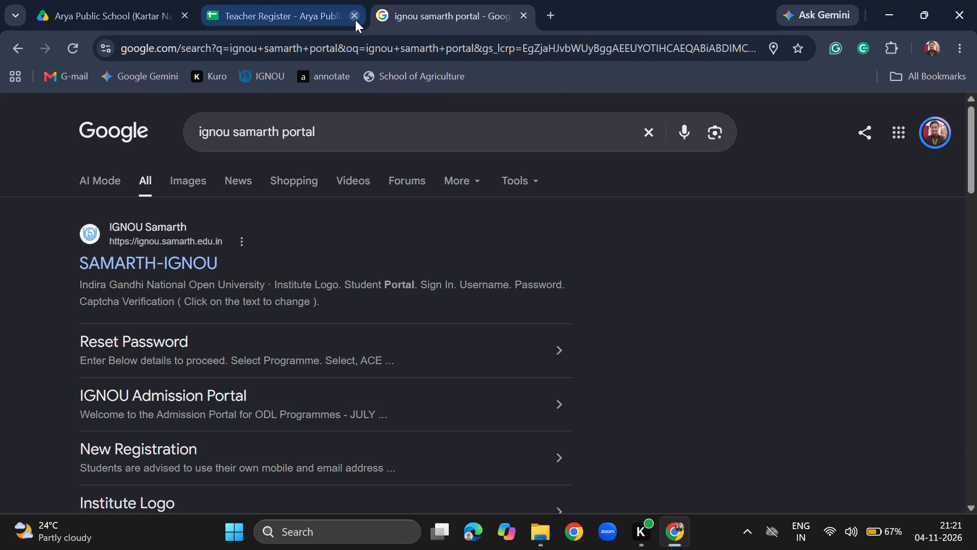
pyautogui.click(355, 20)
# Open a new browser tab.
pyautogui.click(373, 20)
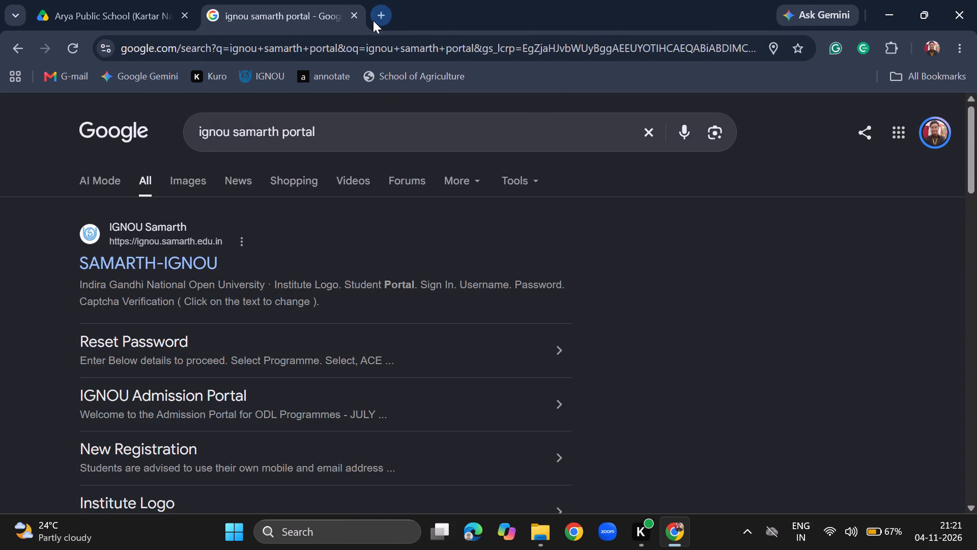